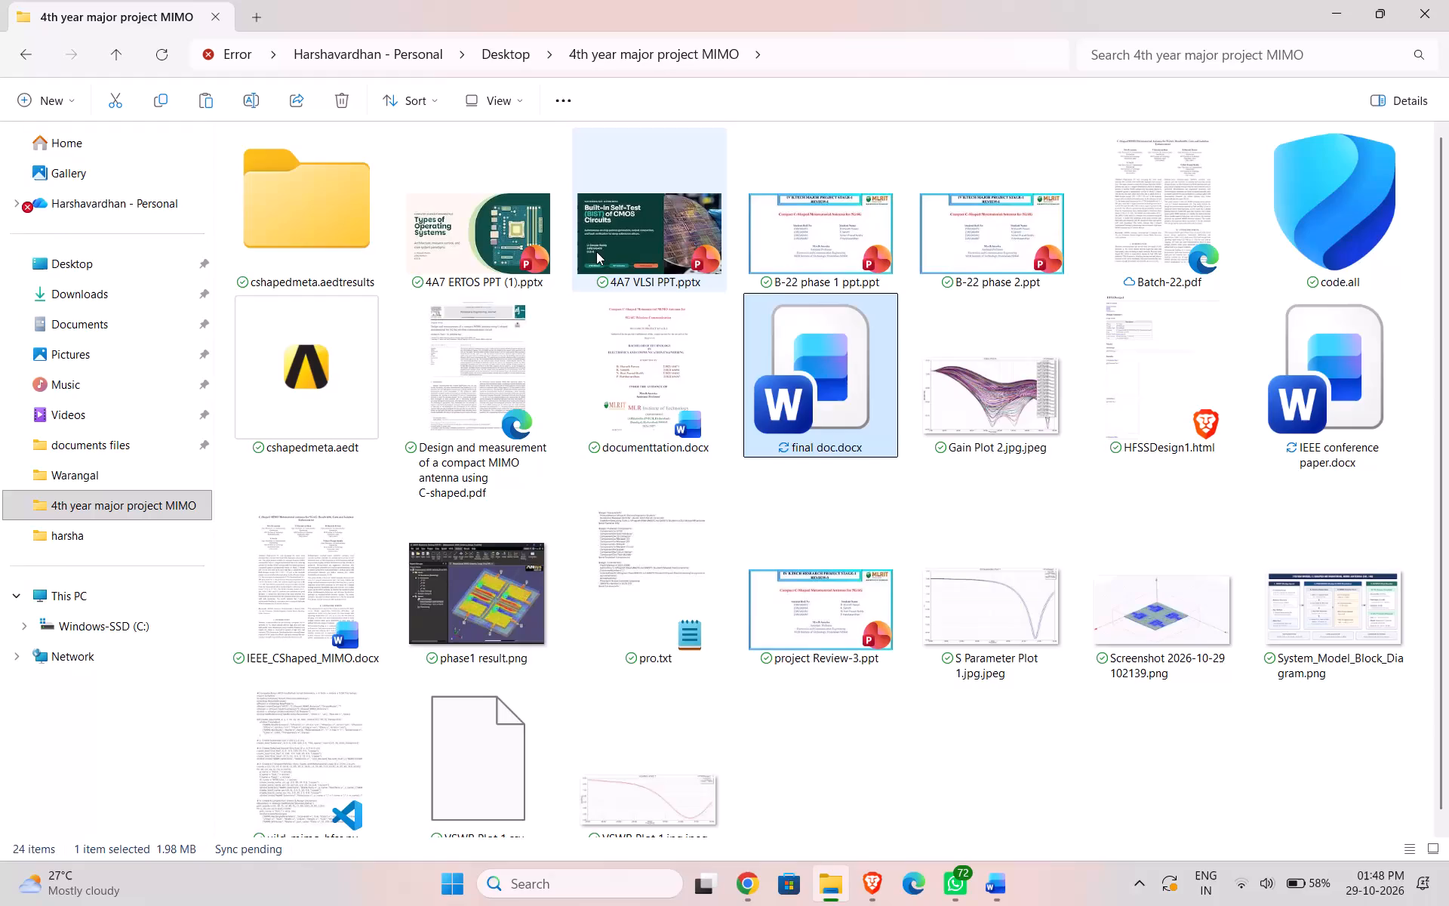
# Delete the files 4A7 ERTOS PPT (1).pptx and 4A7 VLSI PPT.pptx, cancelling the deletion of final doc.docx.
pyautogui.keyDown('ctrl'); pyautogui.click(516, 249); pyautogui.keyUp('ctrl')
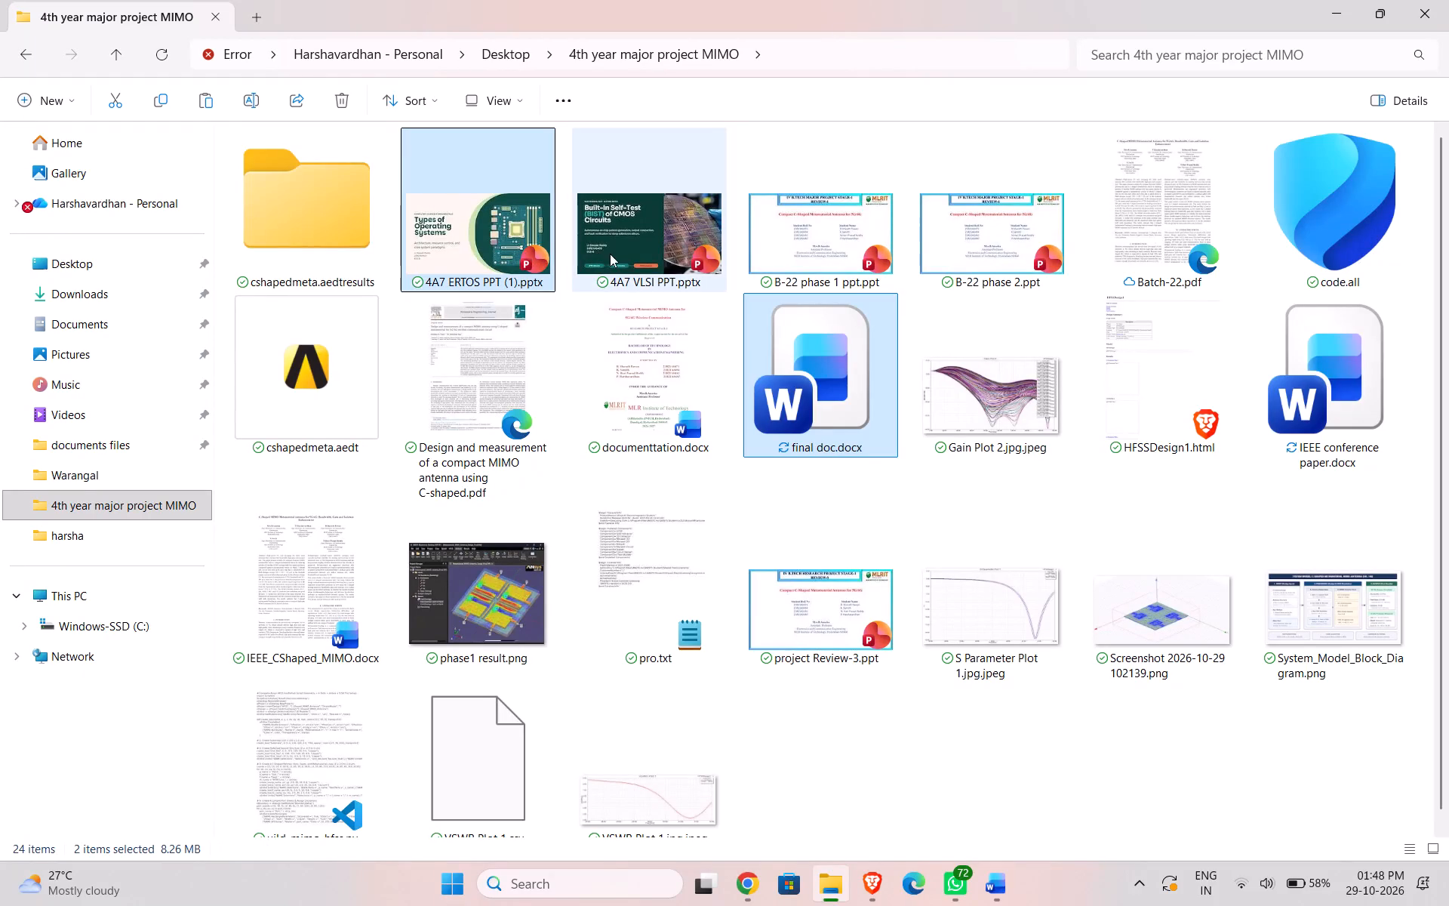
pyautogui.keyDown('ctrl'); pyautogui.click(623, 255); pyautogui.keyUp('ctrl')
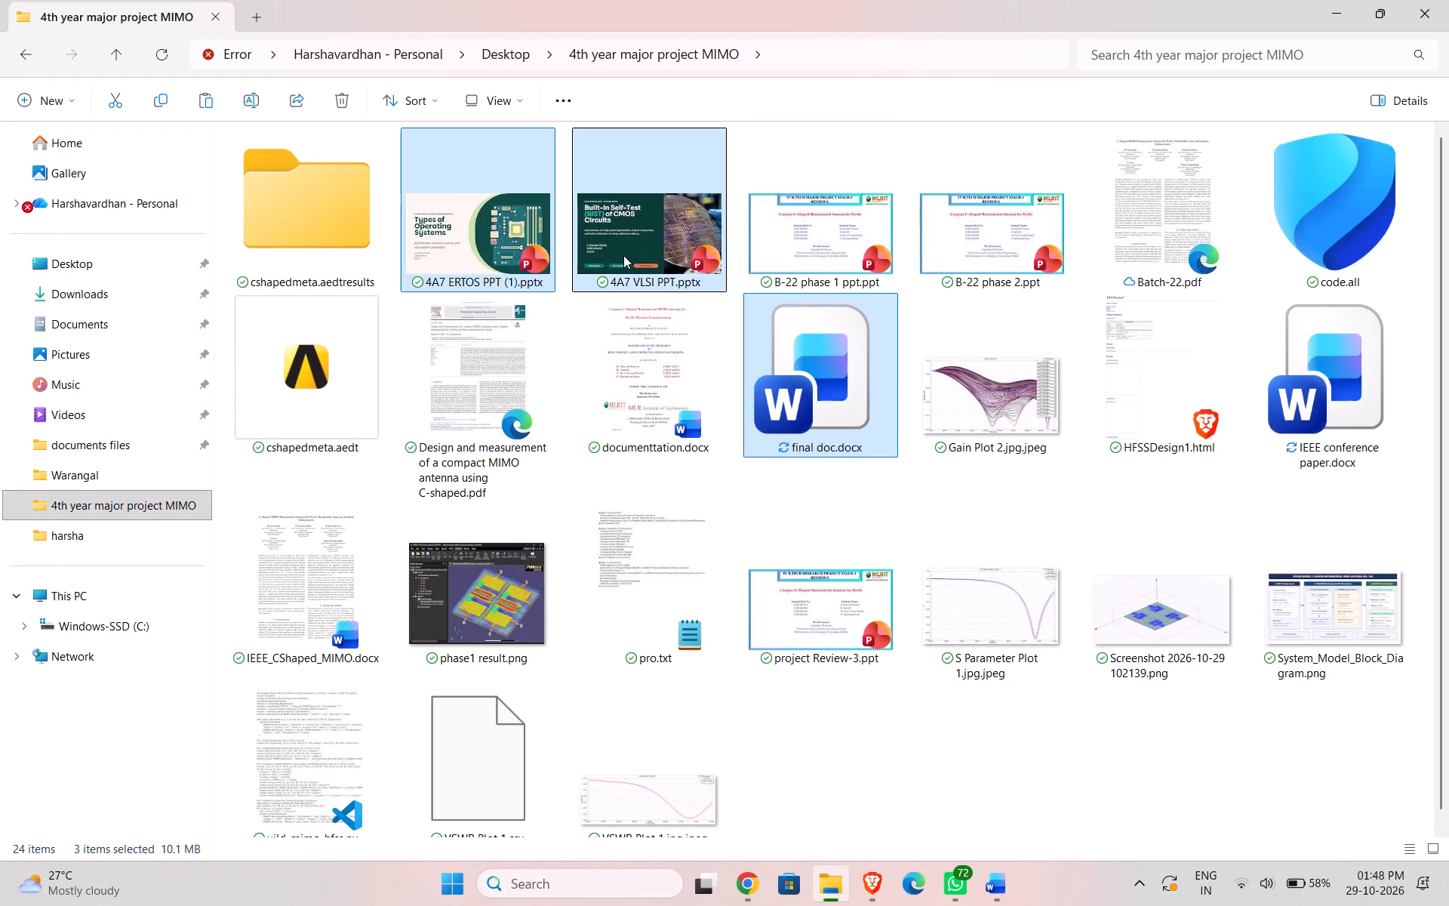
pyautogui.press('Delete')
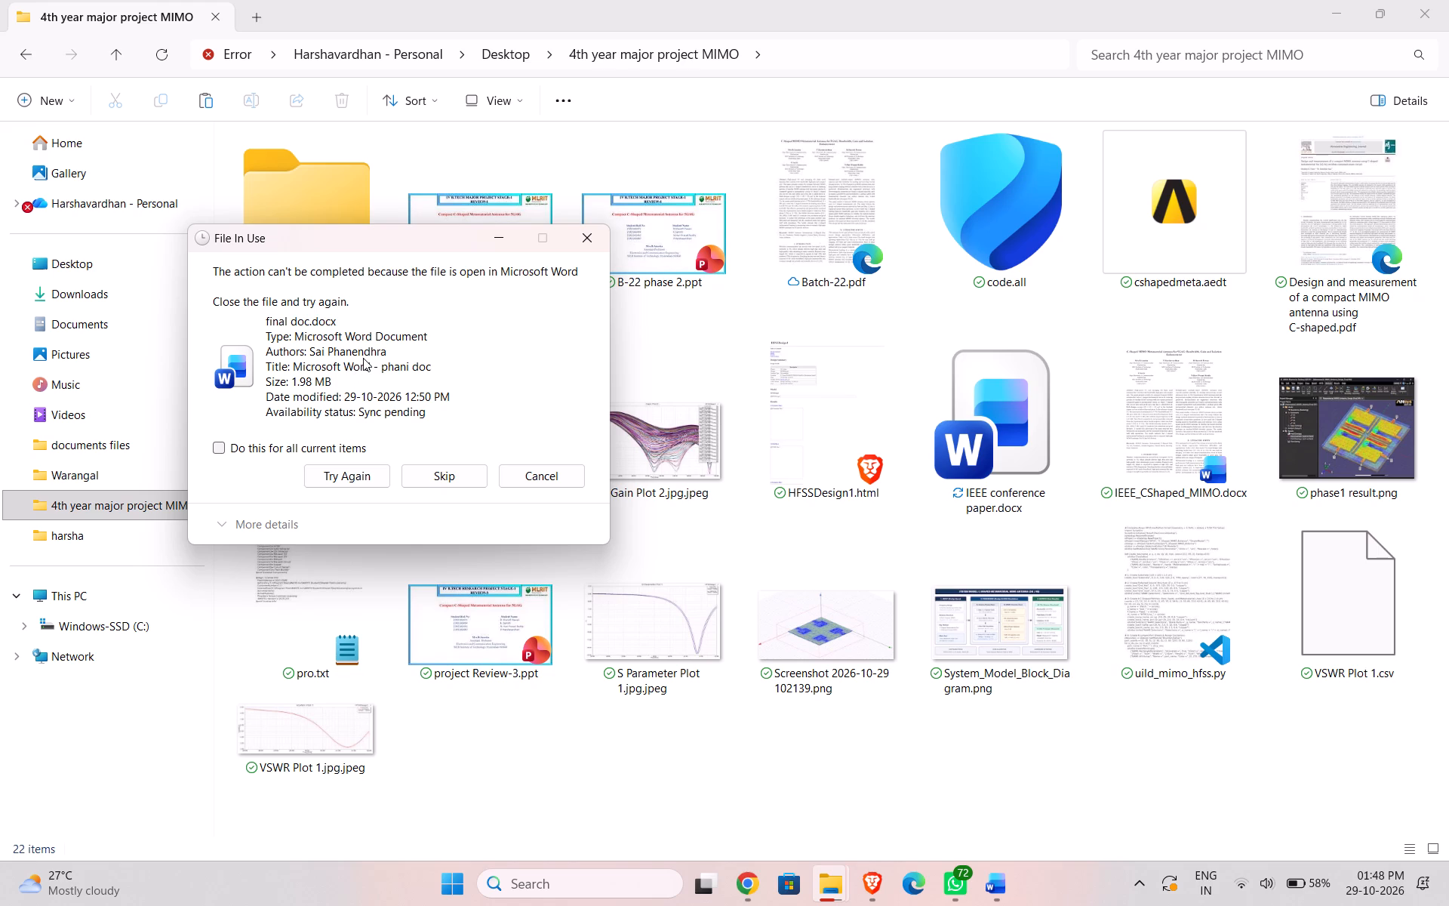
pyautogui.click(586, 242)
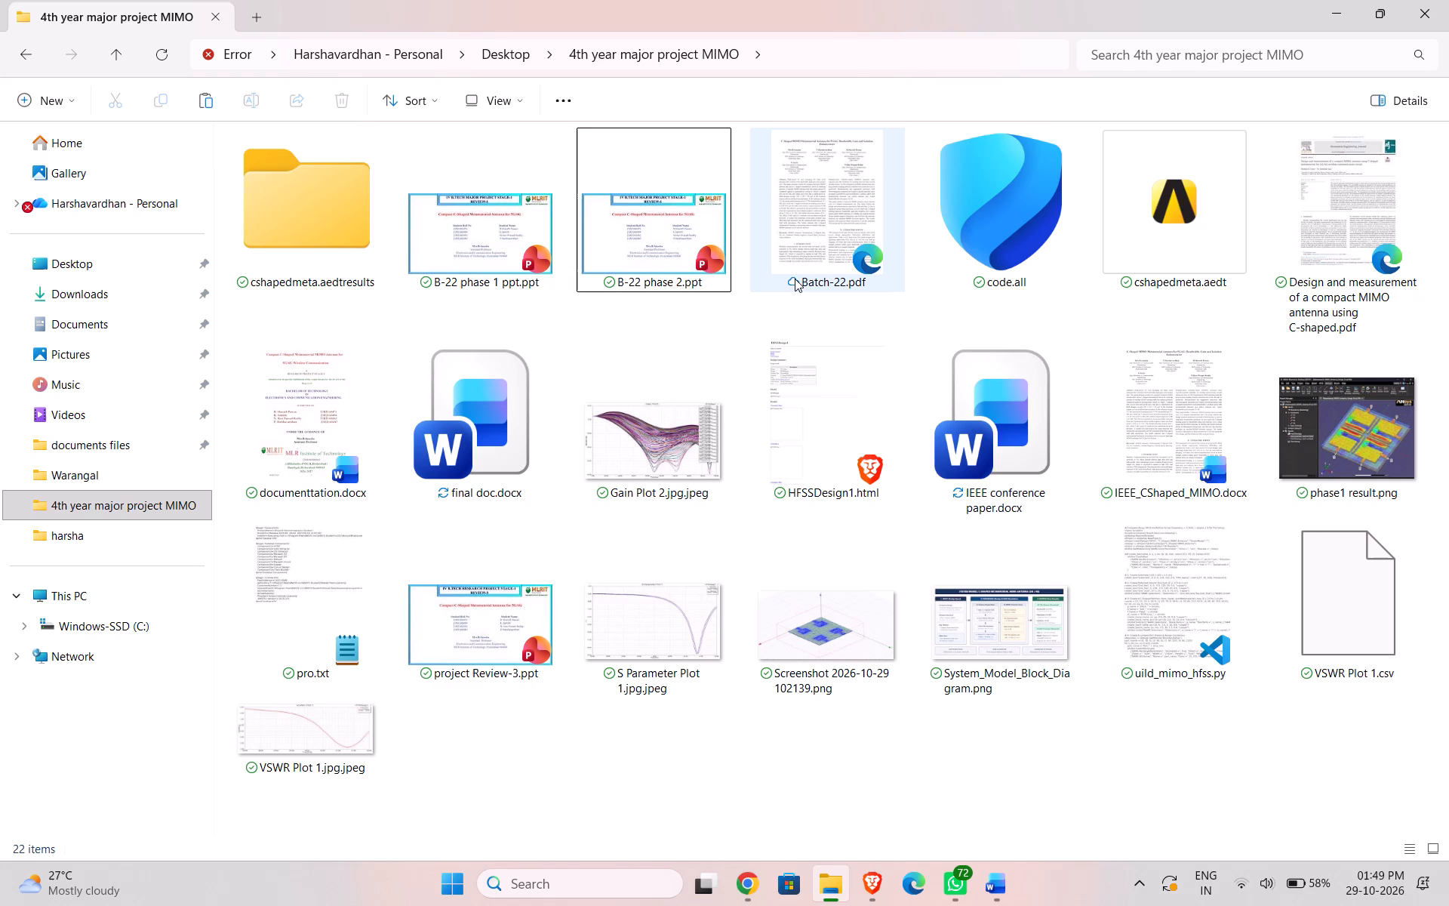
# Delete the image file phase1 result.png from the project folder.
pyautogui.click(1327, 405)
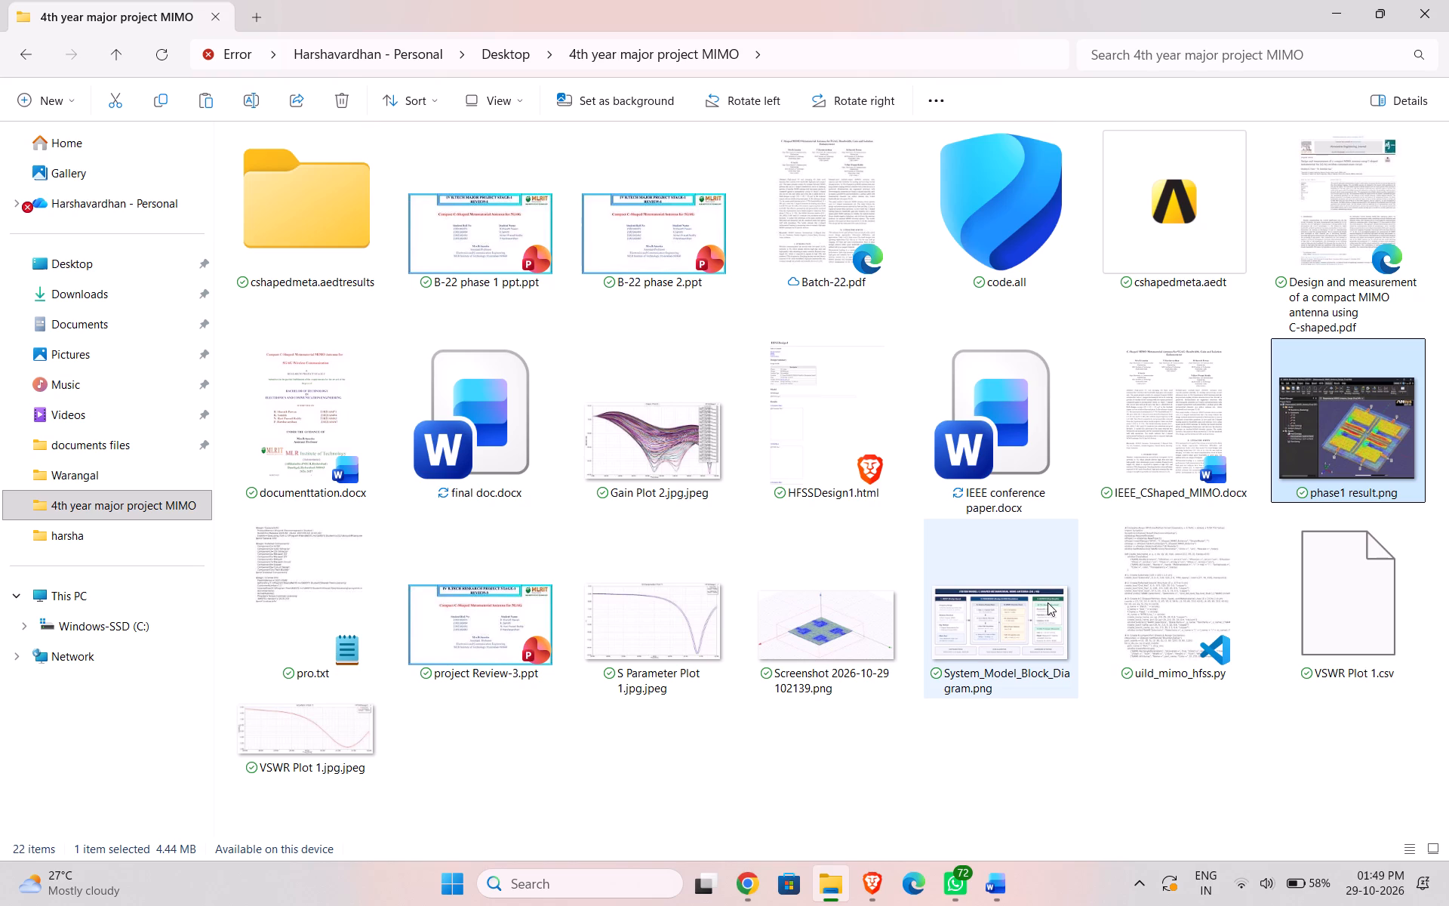
pyautogui.press('Delete')
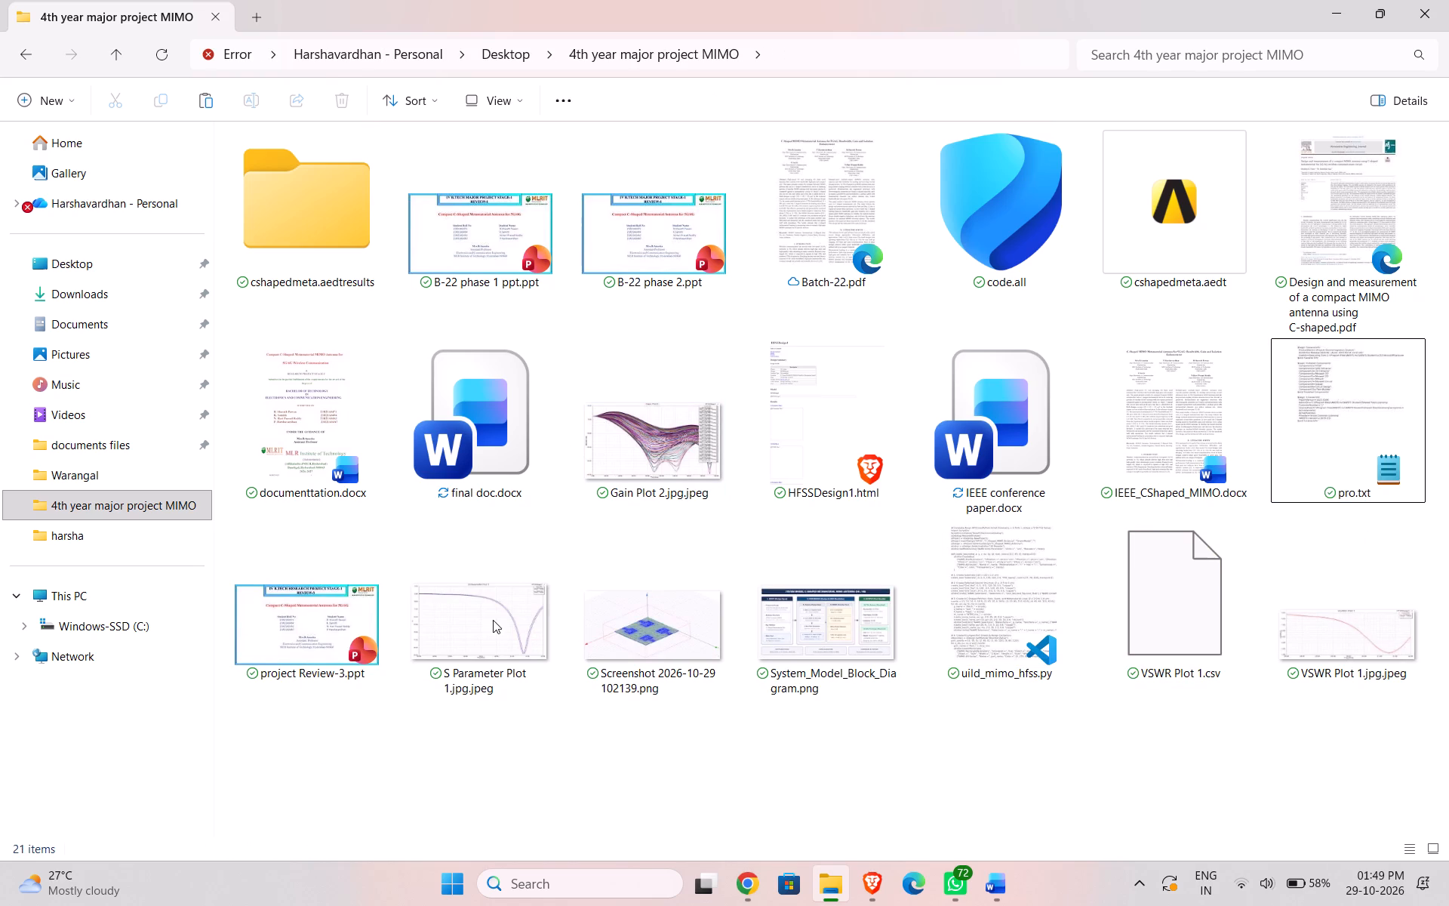
# Open project Review-3.ppt in PowerPoint and go to slide 9, System Model.
pyautogui.doubleClick(319, 618)
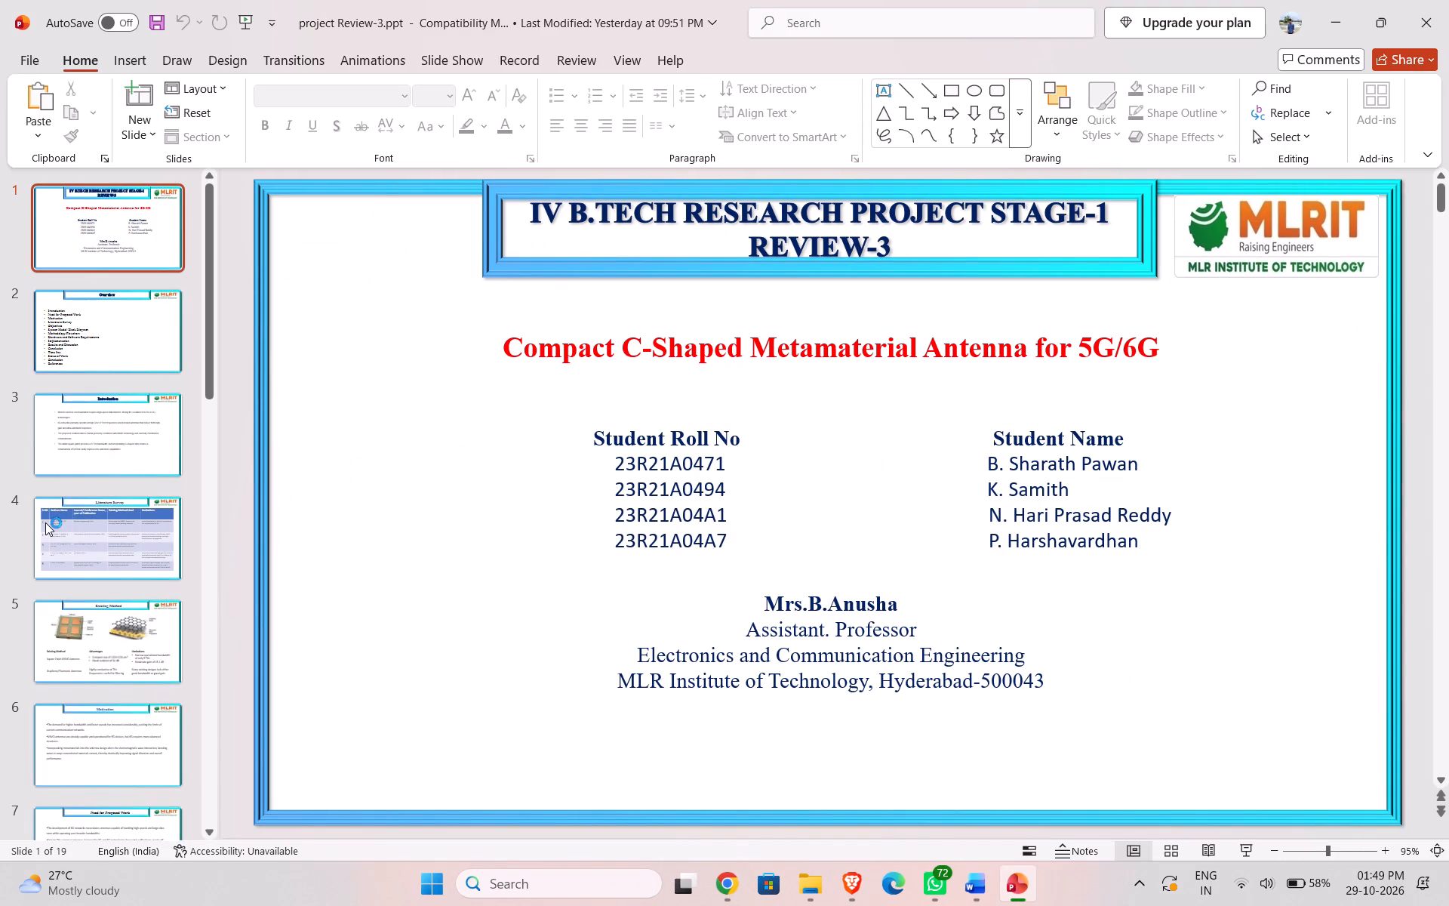
pyautogui.scroll(-5, 45, 522)
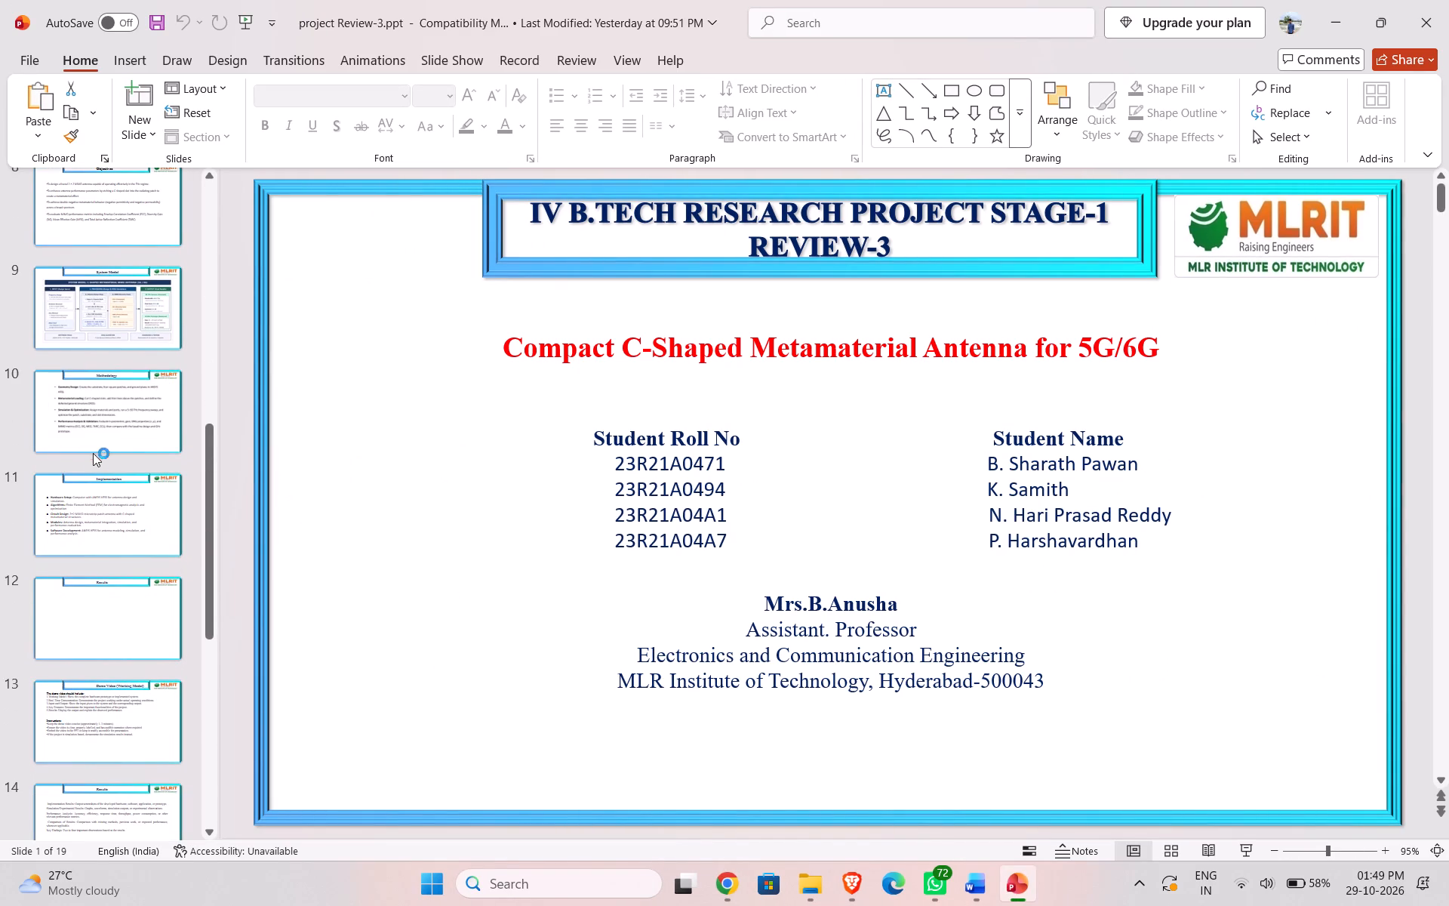
pyautogui.click(97, 424)
pyautogui.click(126, 282)
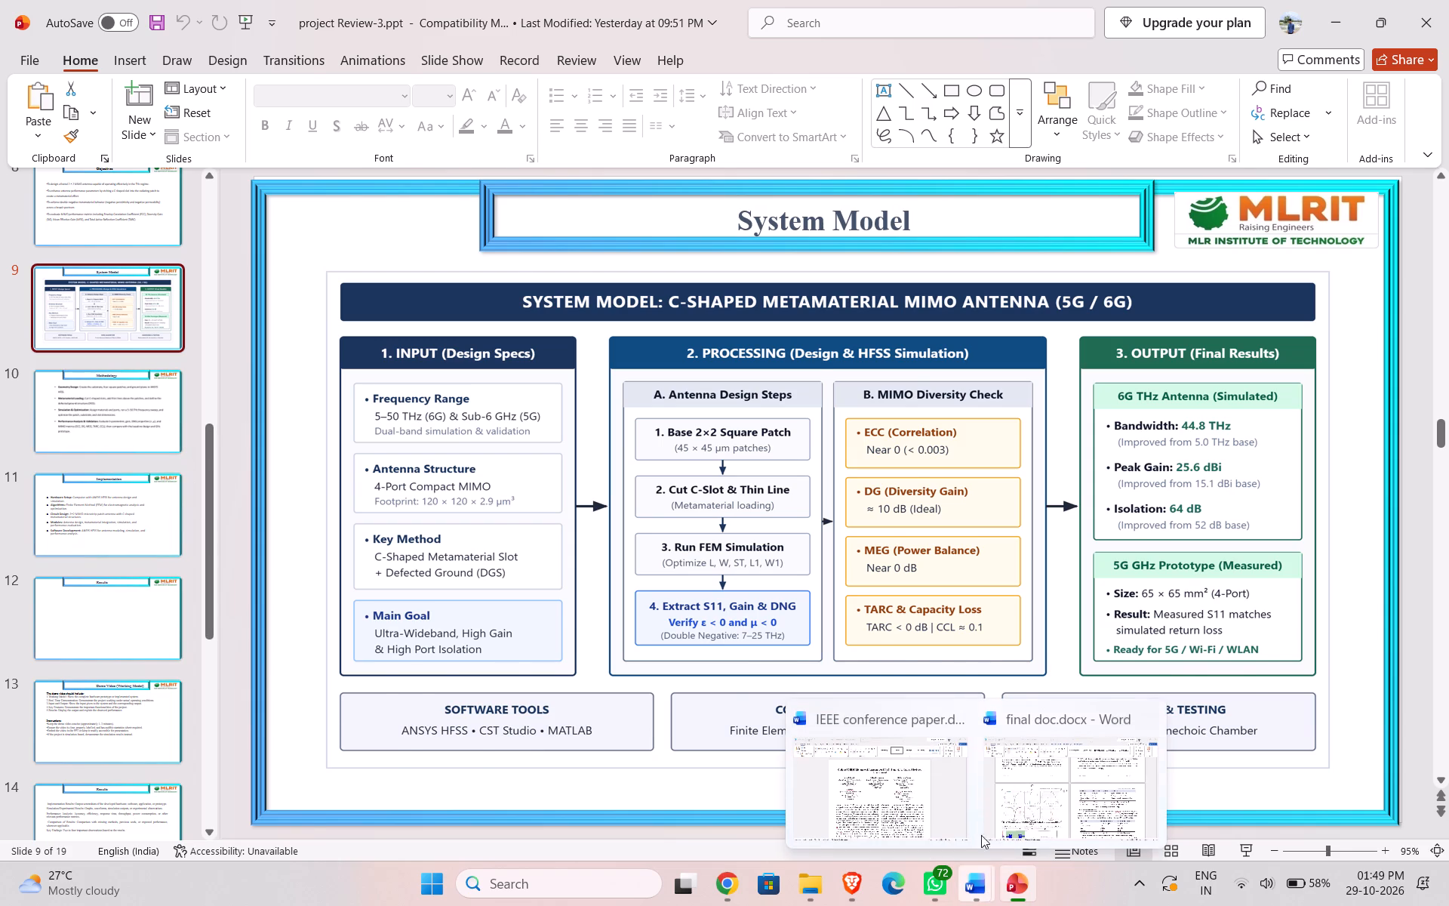
# Switch to final doc.docx in Word and locate the flowchart in section 3.7 Algorithm / Flowchart, enlarged for capturing.
pyautogui.click(1039, 794)
pyautogui.scroll(3, 1004, 344)
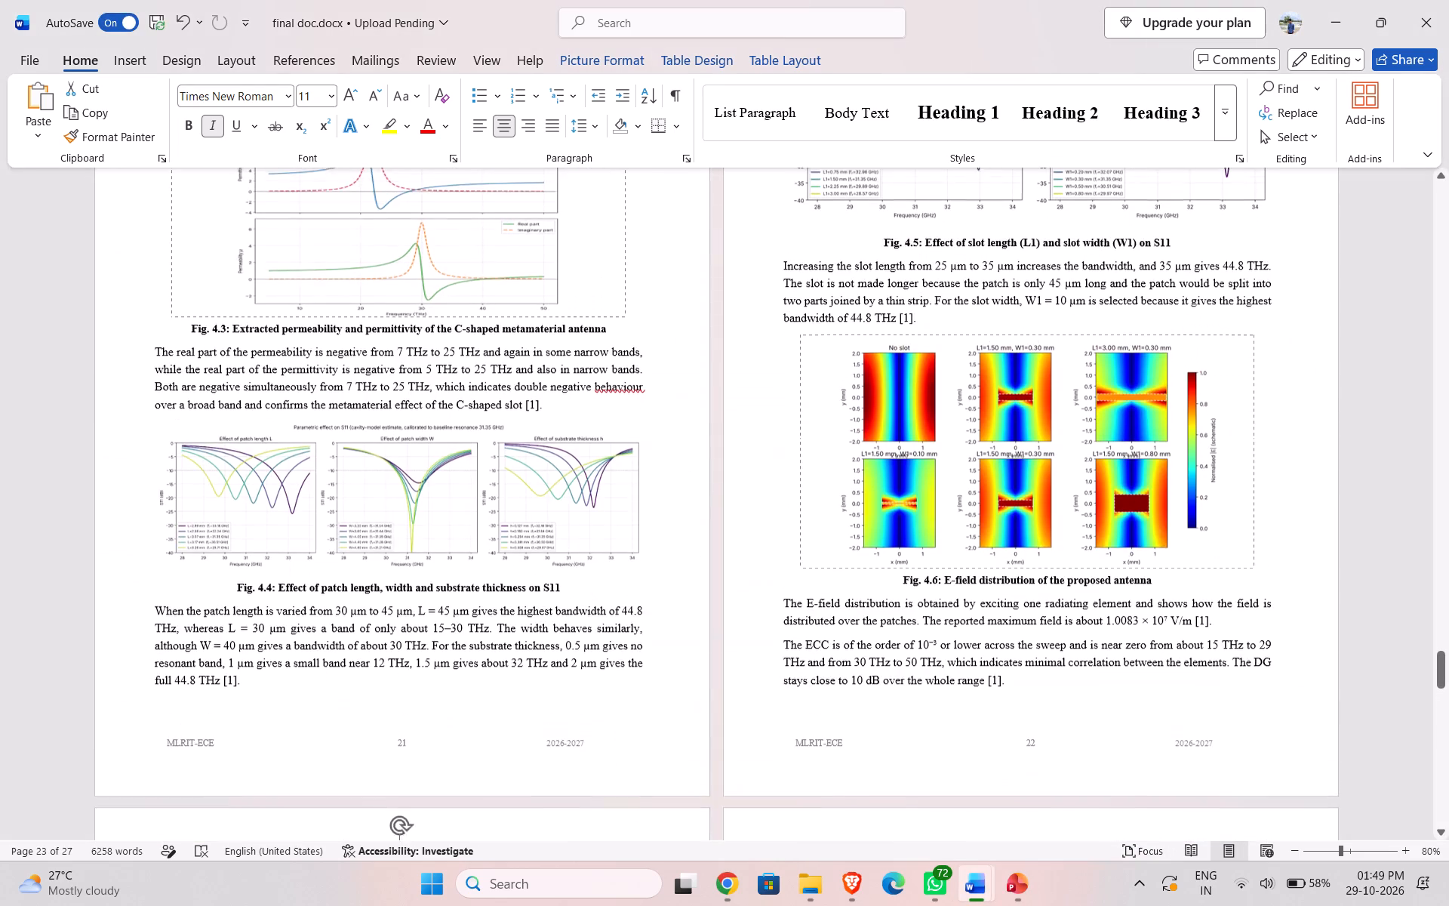
pyautogui.scroll(7, 1004, 344)
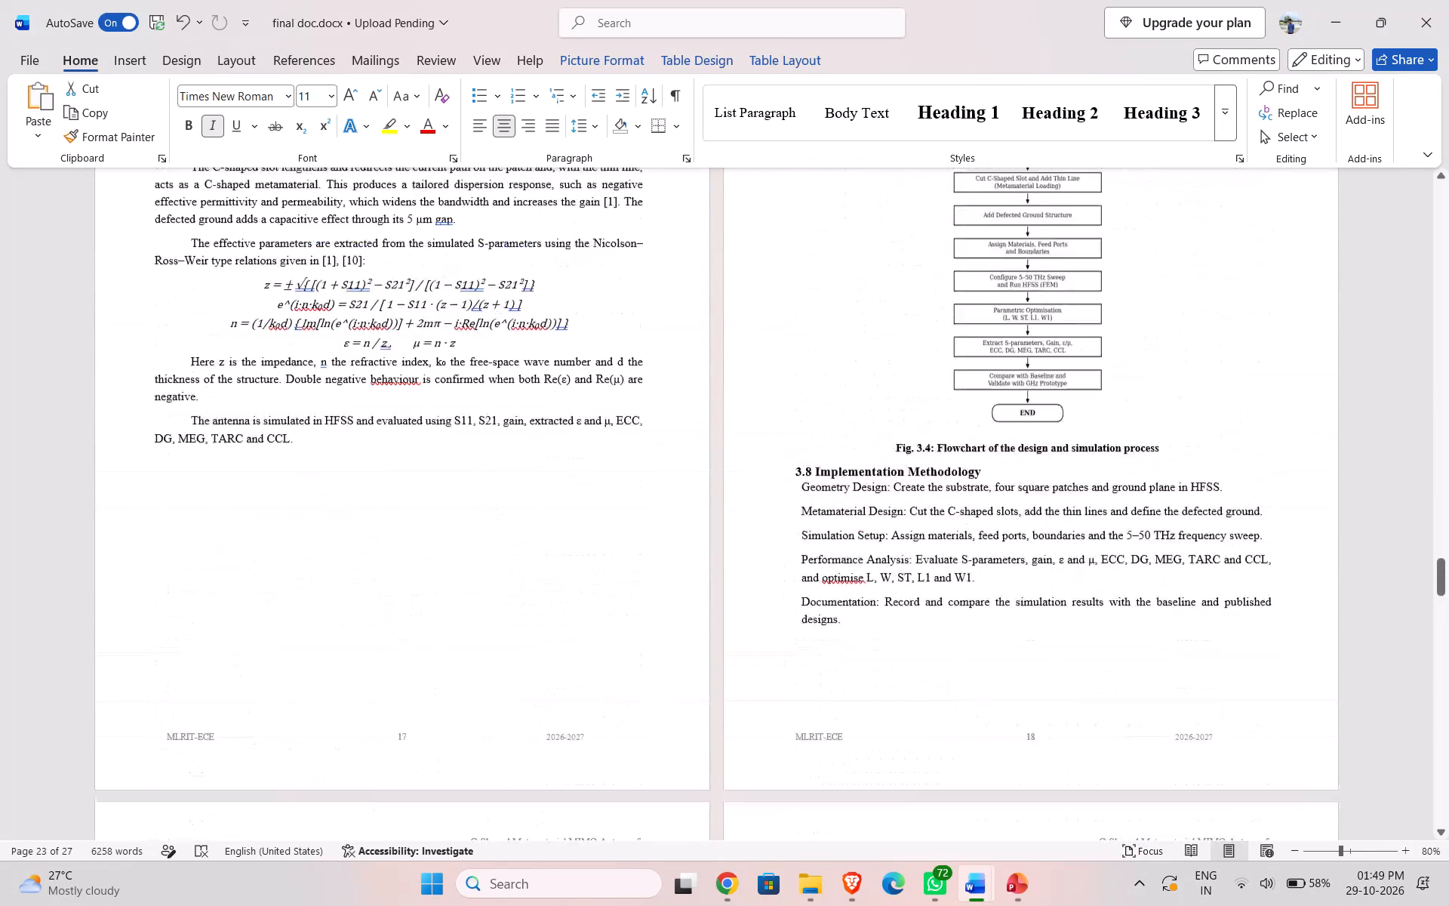
pyautogui.scroll(4, 1004, 344)
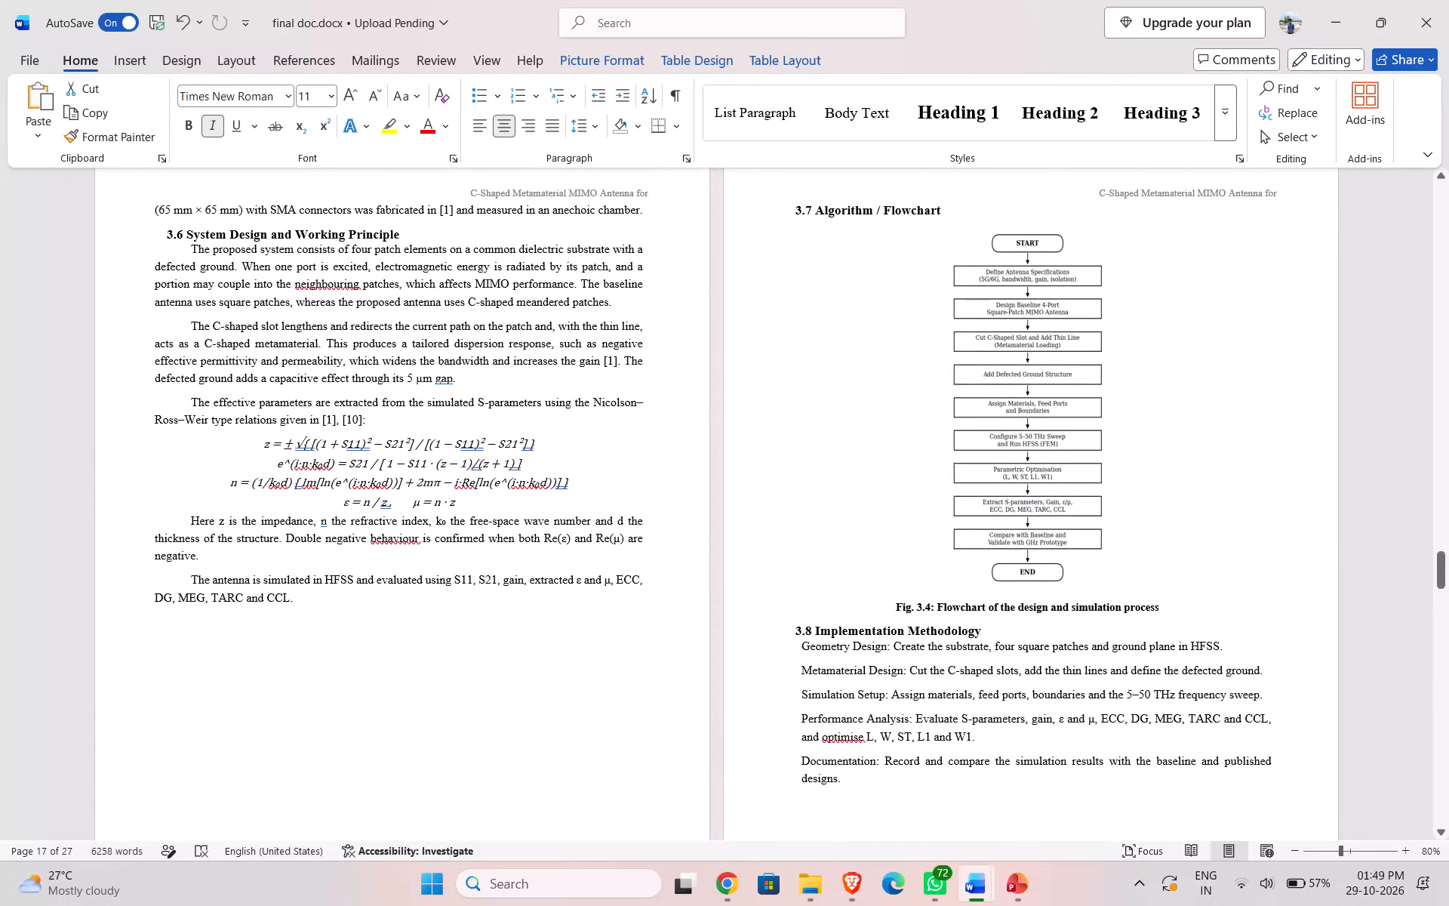
pyautogui.keyDown('ctrl'); pyautogui.scroll(5, 1036, 356); pyautogui.keyUp('ctrl')
pyautogui.scroll(-3, 1036, 356)
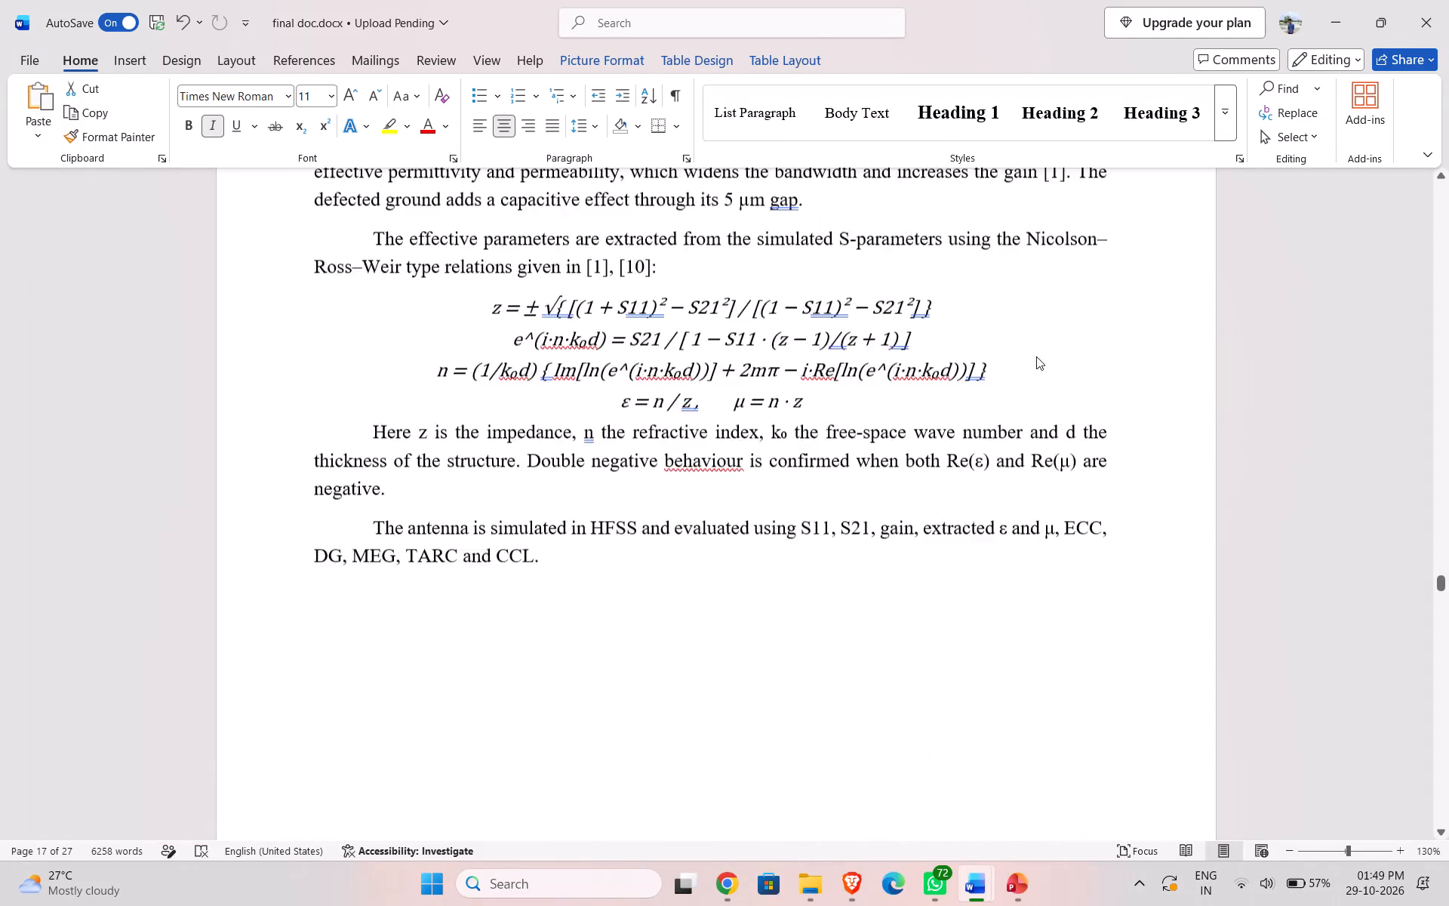
pyautogui.scroll(-4, 1036, 356)
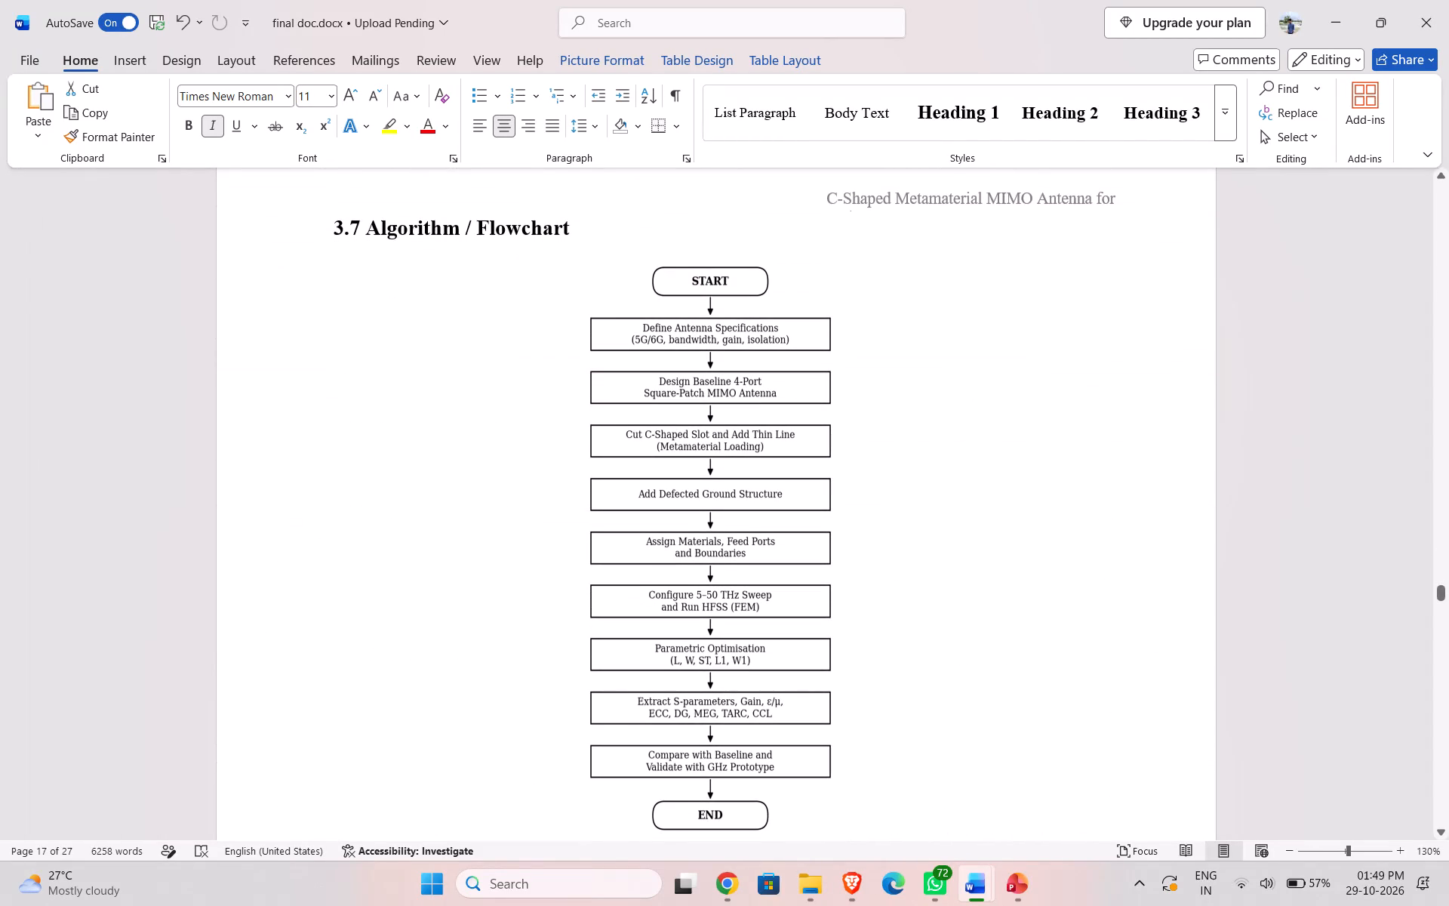
pyautogui.click(688, 383)
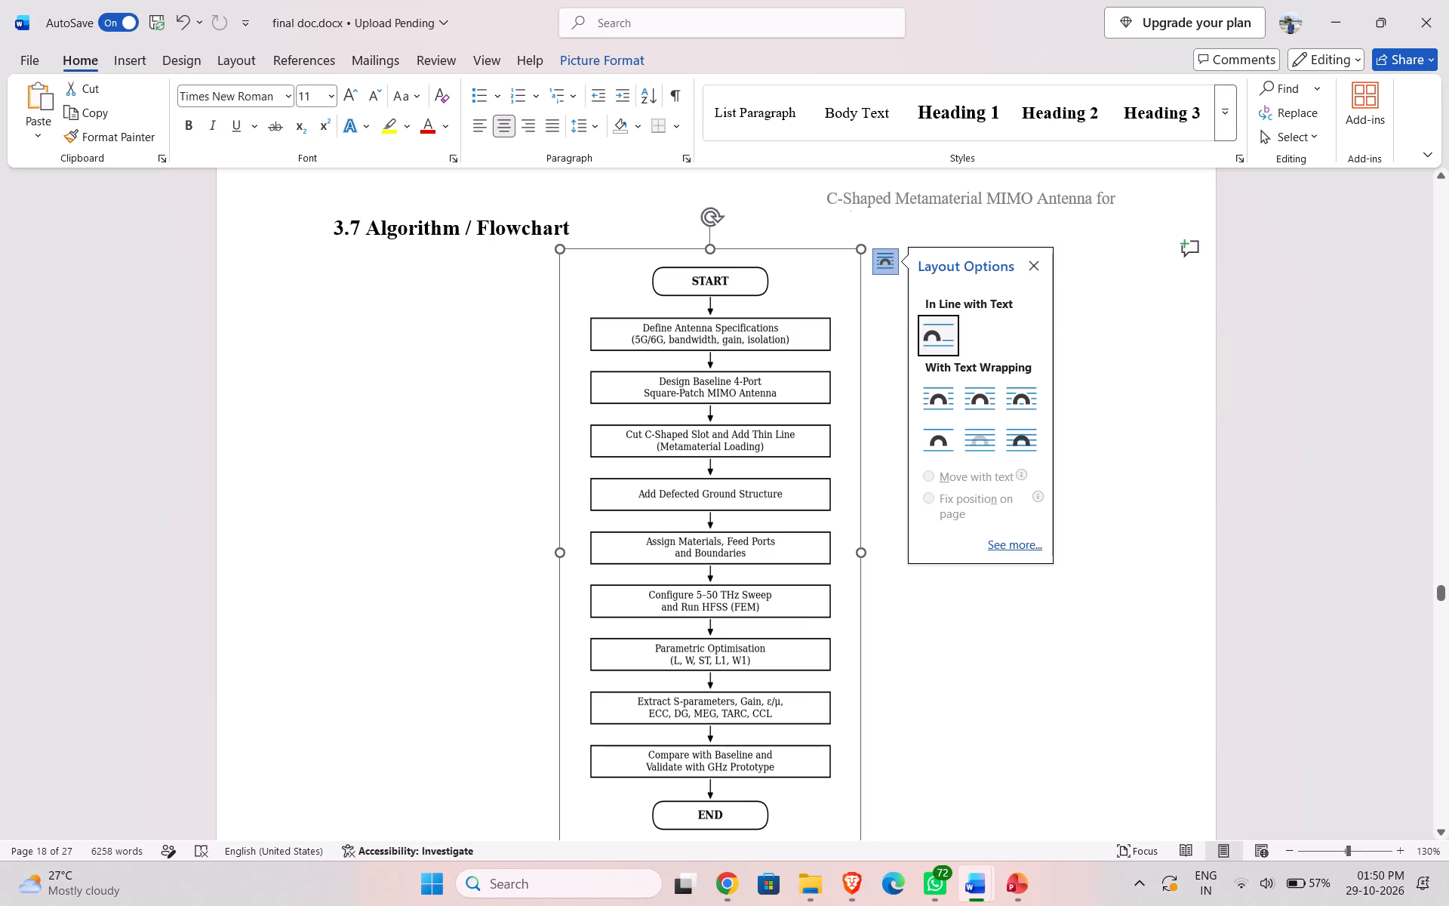
pyautogui.keyDown('ctrl'); pyautogui.scroll(5, 694, 349); pyautogui.keyUp('ctrl')
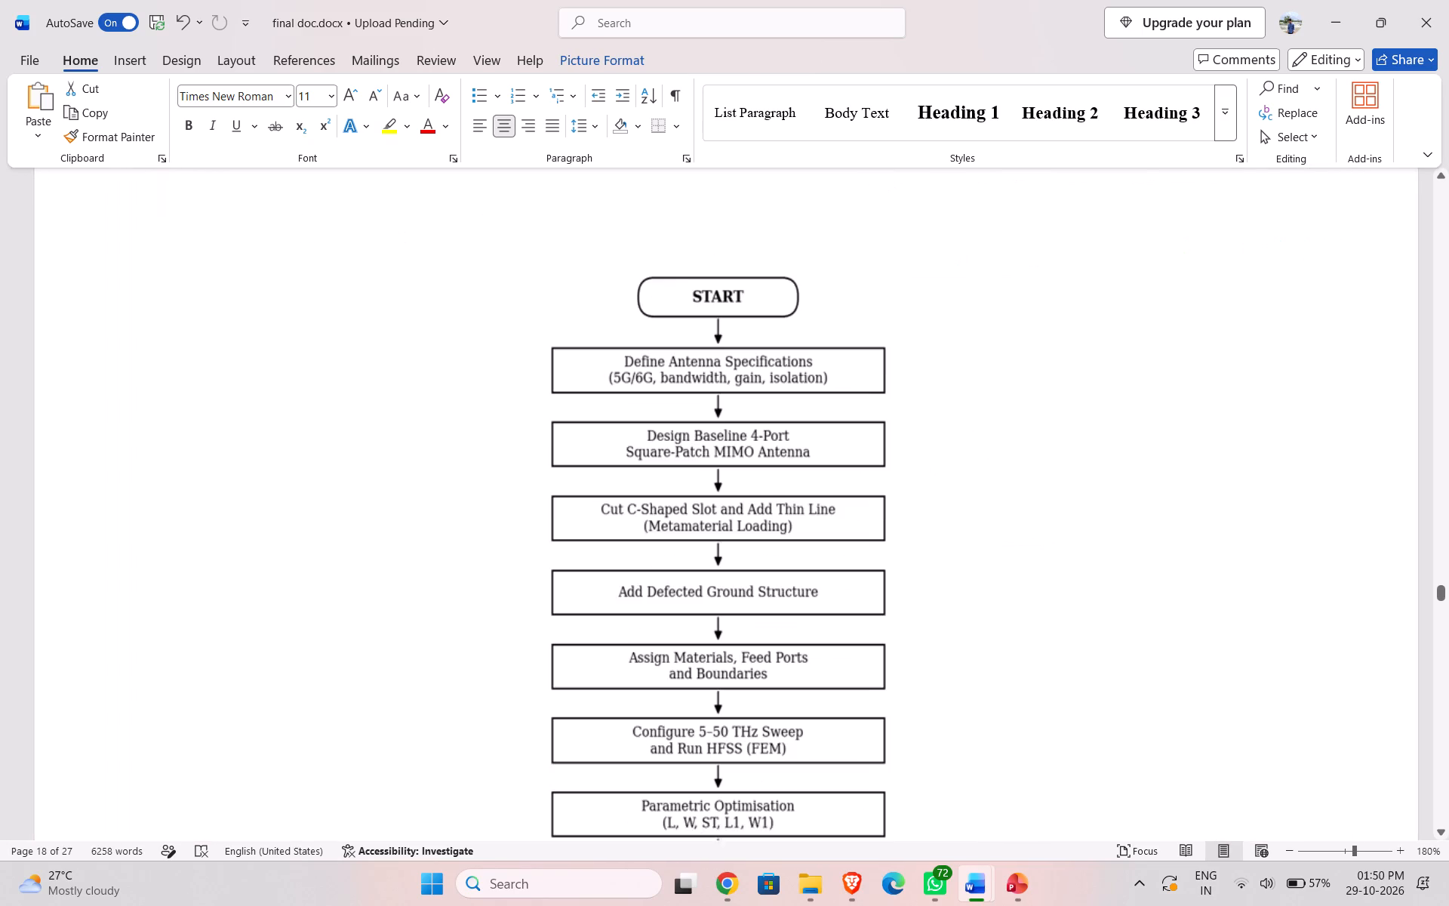
pyautogui.scroll(-1, 694, 349)
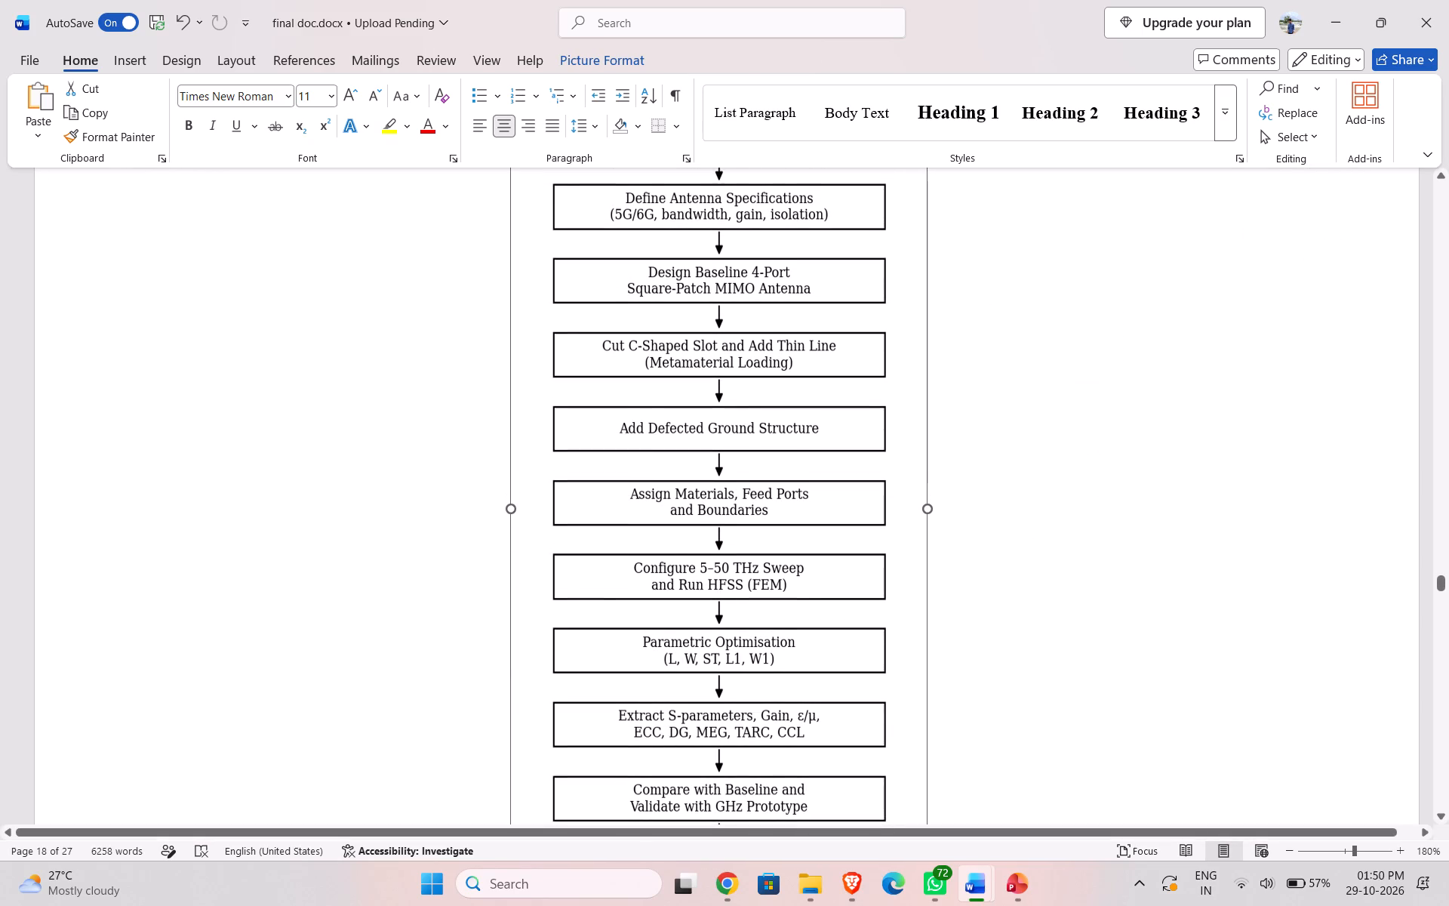
pyautogui.scroll(-2, 694, 349)
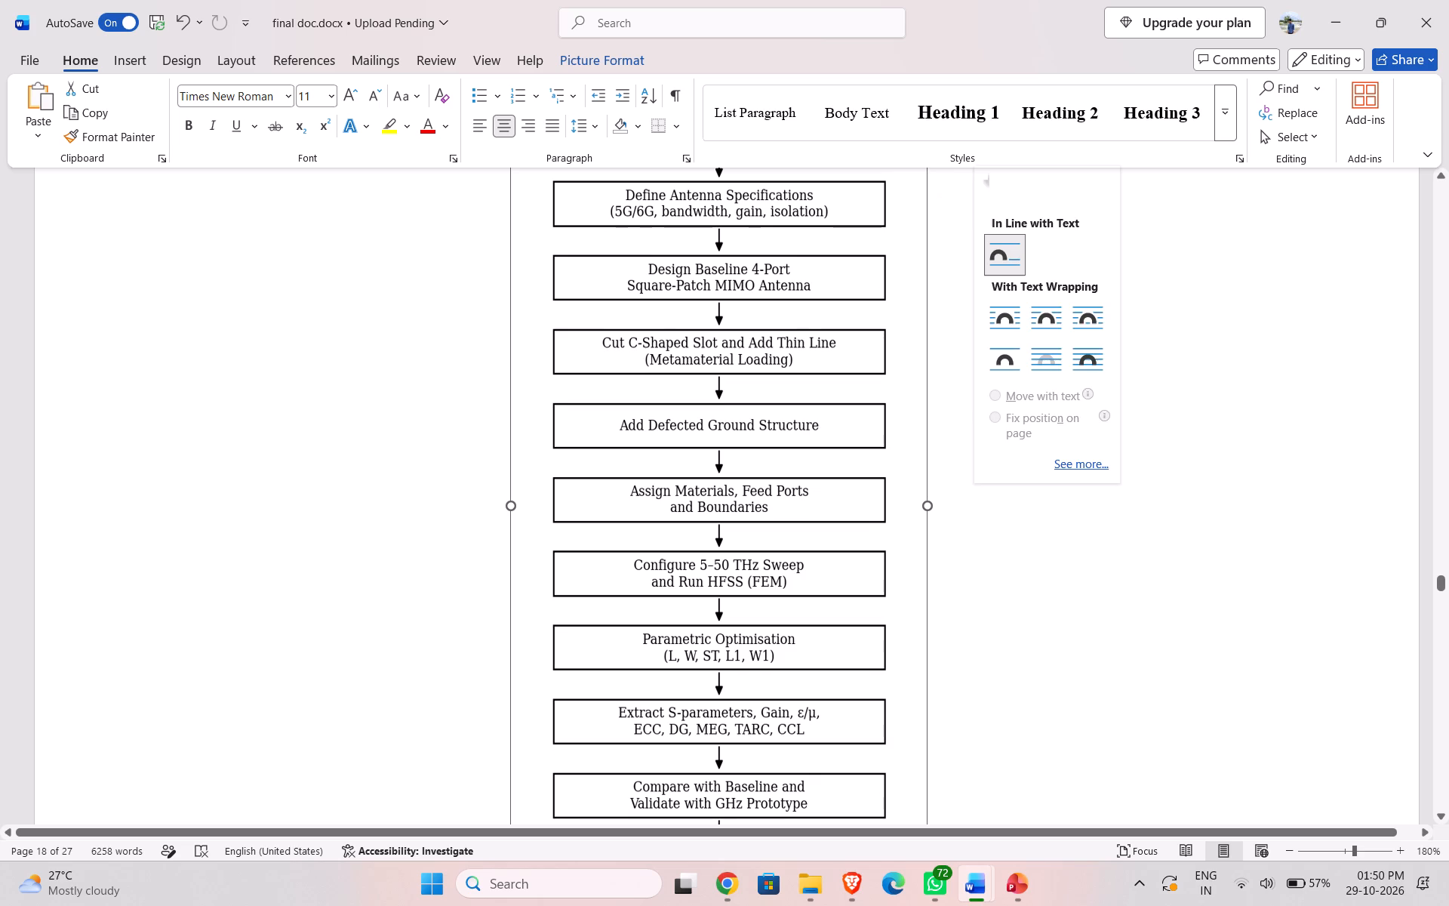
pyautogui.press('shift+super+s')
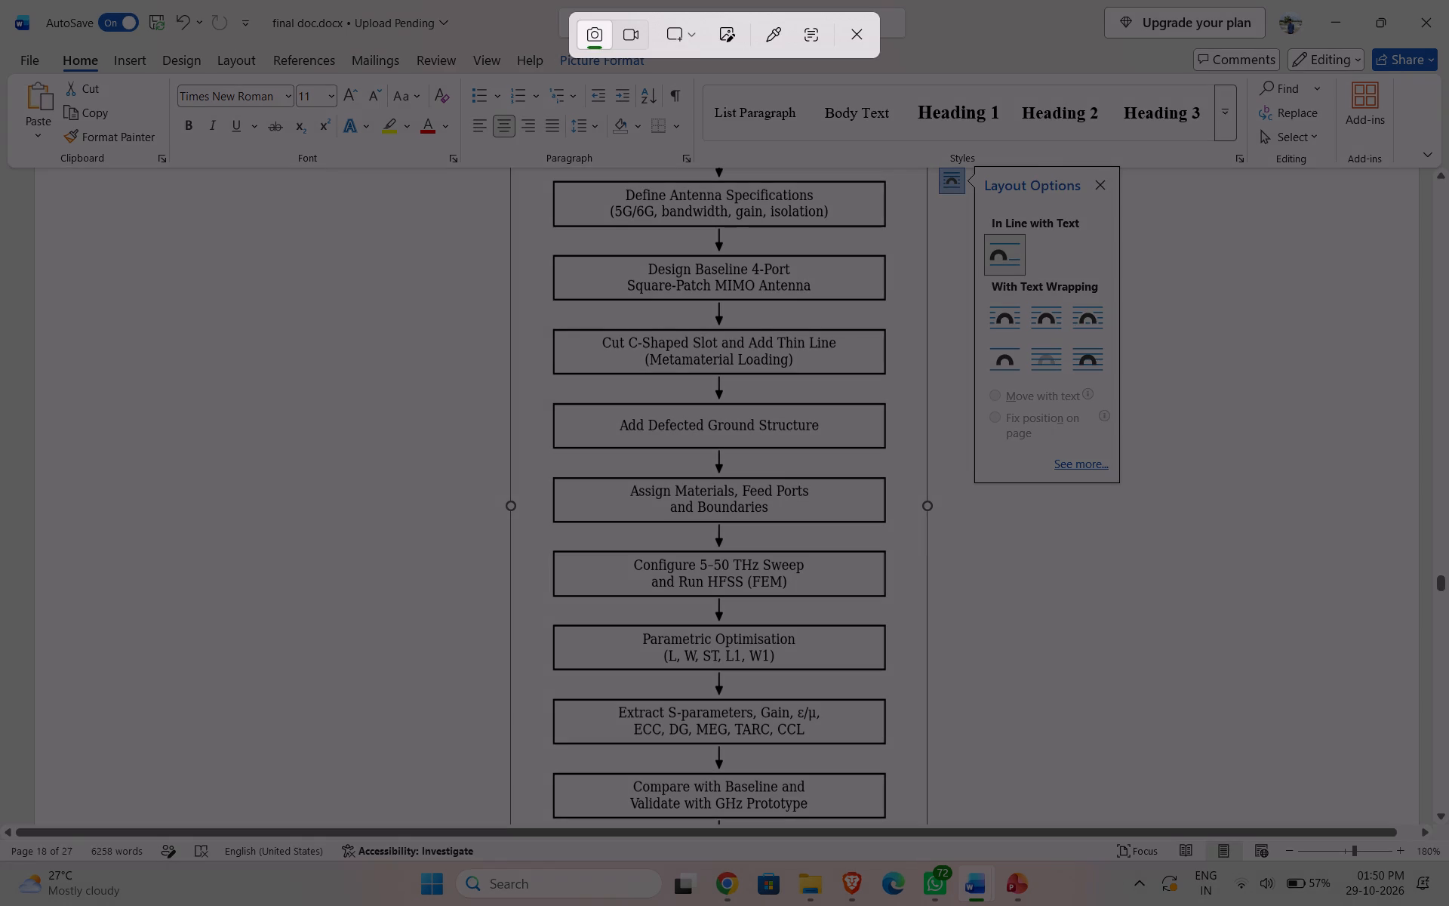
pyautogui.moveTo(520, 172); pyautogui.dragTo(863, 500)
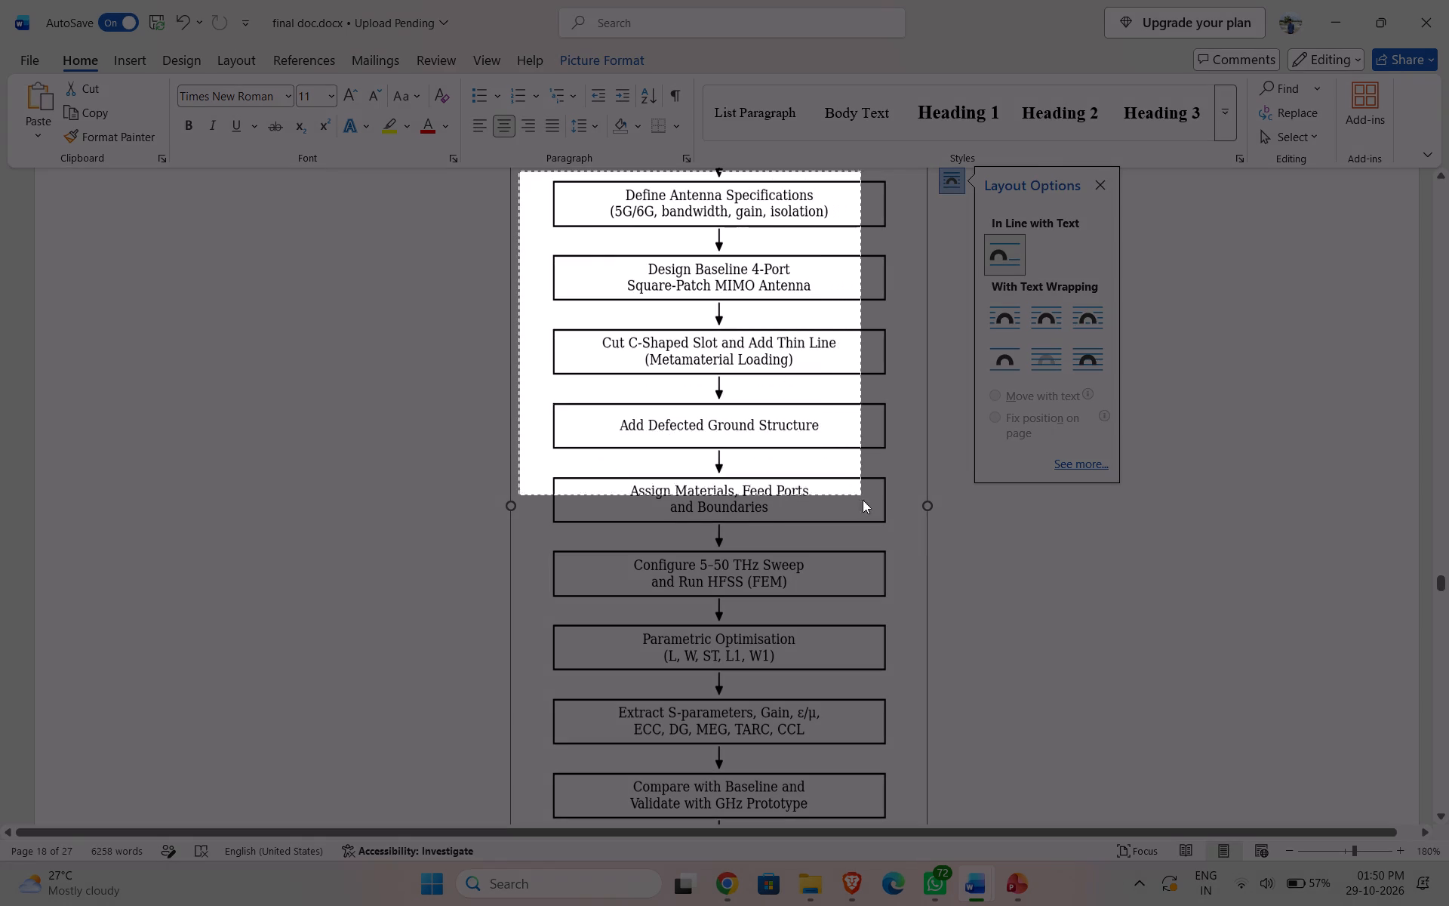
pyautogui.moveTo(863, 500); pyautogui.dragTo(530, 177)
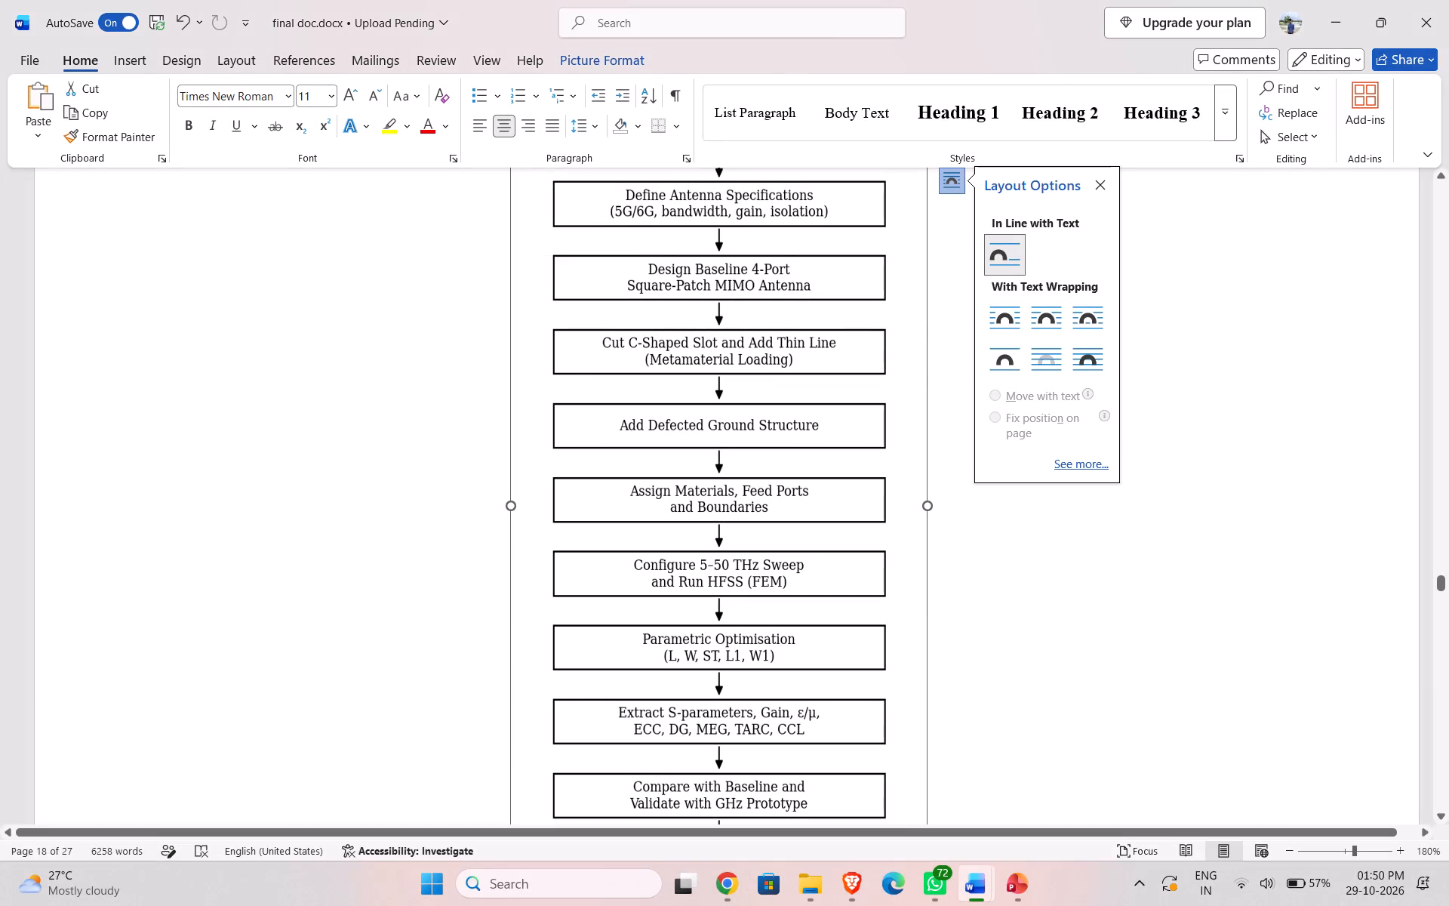
# Capture a rectangular screen snip of the flowchart from "Define Antenna Specifications" through "Compare with Baseline and Validate with GHz Prototype".
pyautogui.press('shift+super+s')
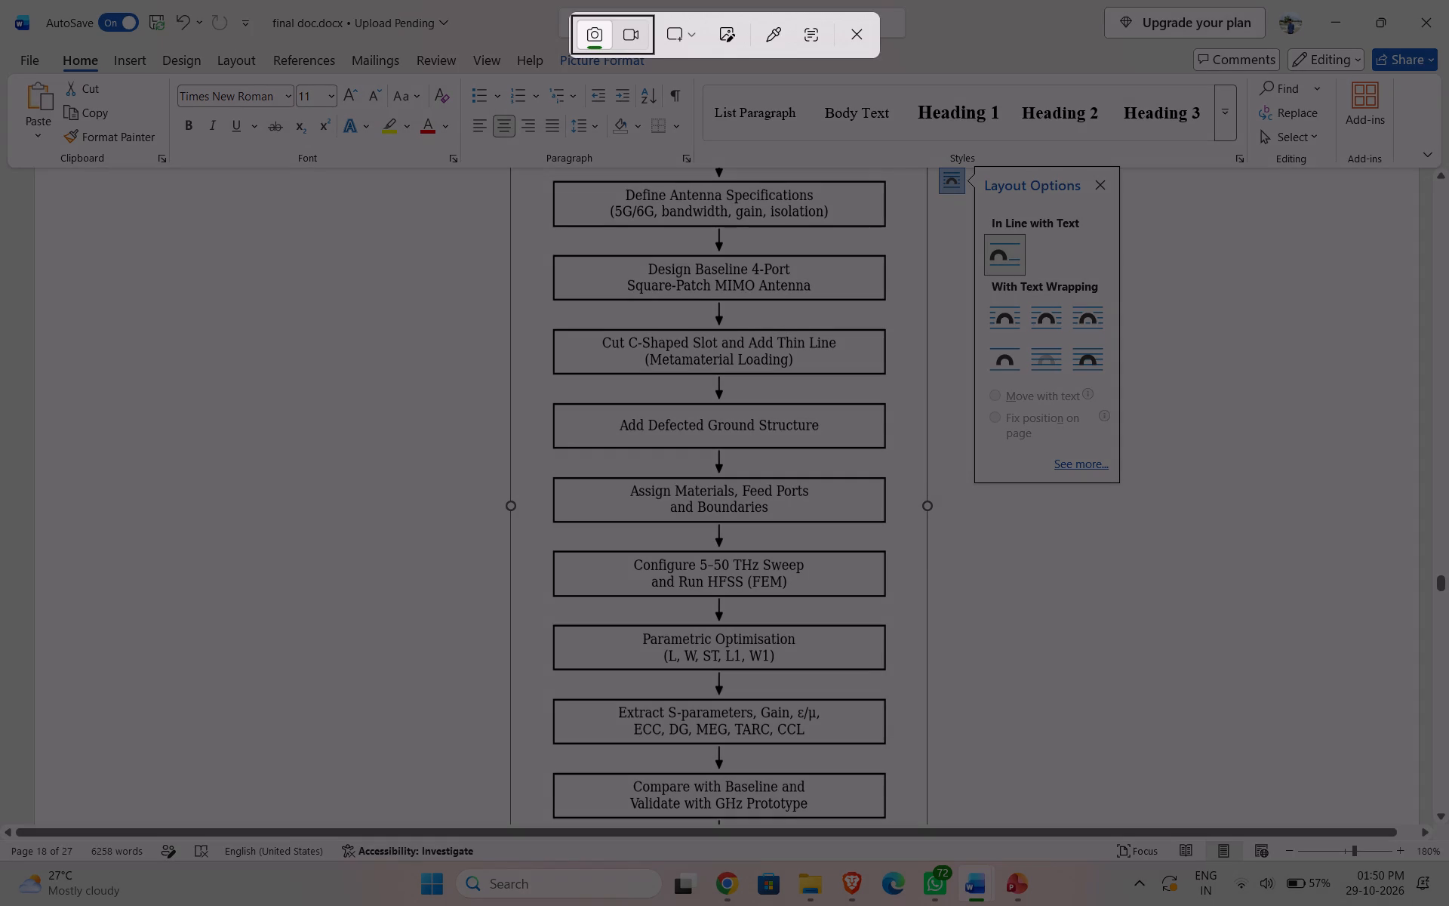
pyautogui.moveTo(529, 177); pyautogui.dragTo(551, 188)
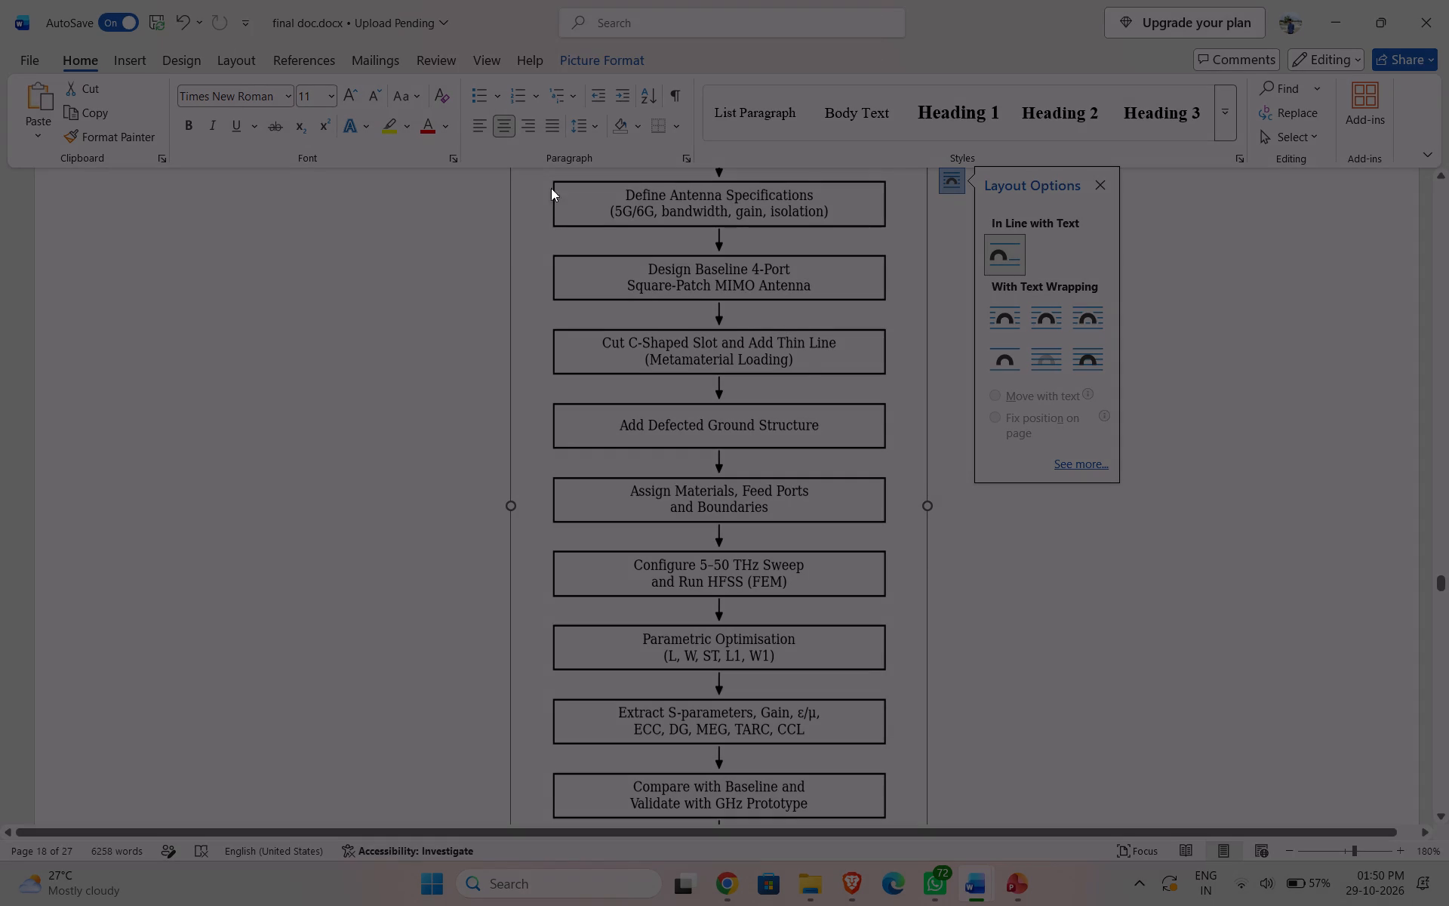
pyautogui.moveTo(551, 188); pyautogui.dragTo(878, 593)
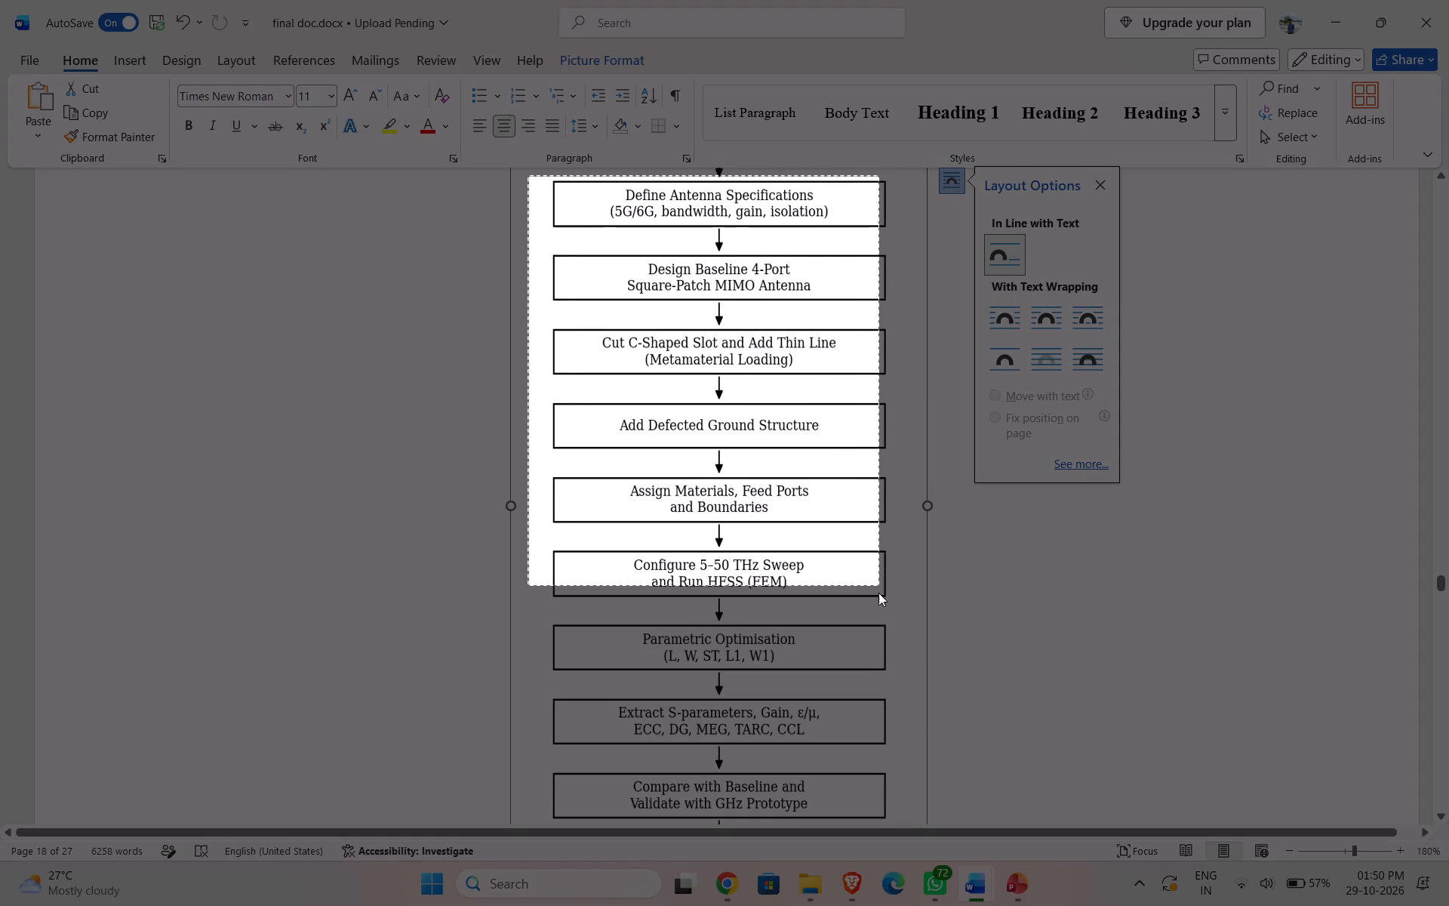
pyautogui.moveTo(878, 593); pyautogui.dragTo(895, 852)
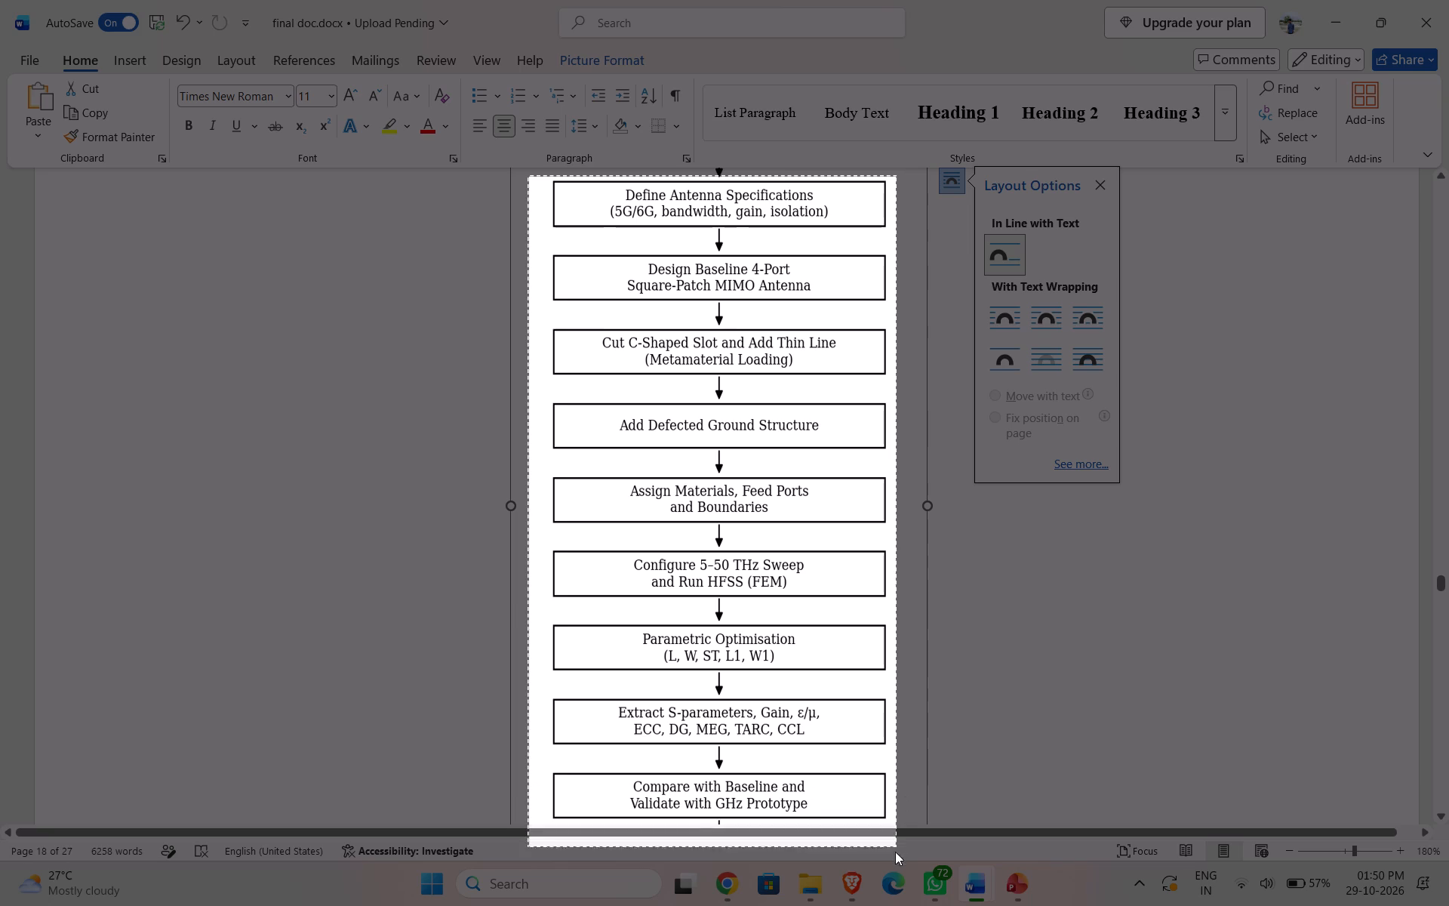
pyautogui.moveTo(895, 852); pyautogui.dragTo(897, 822)
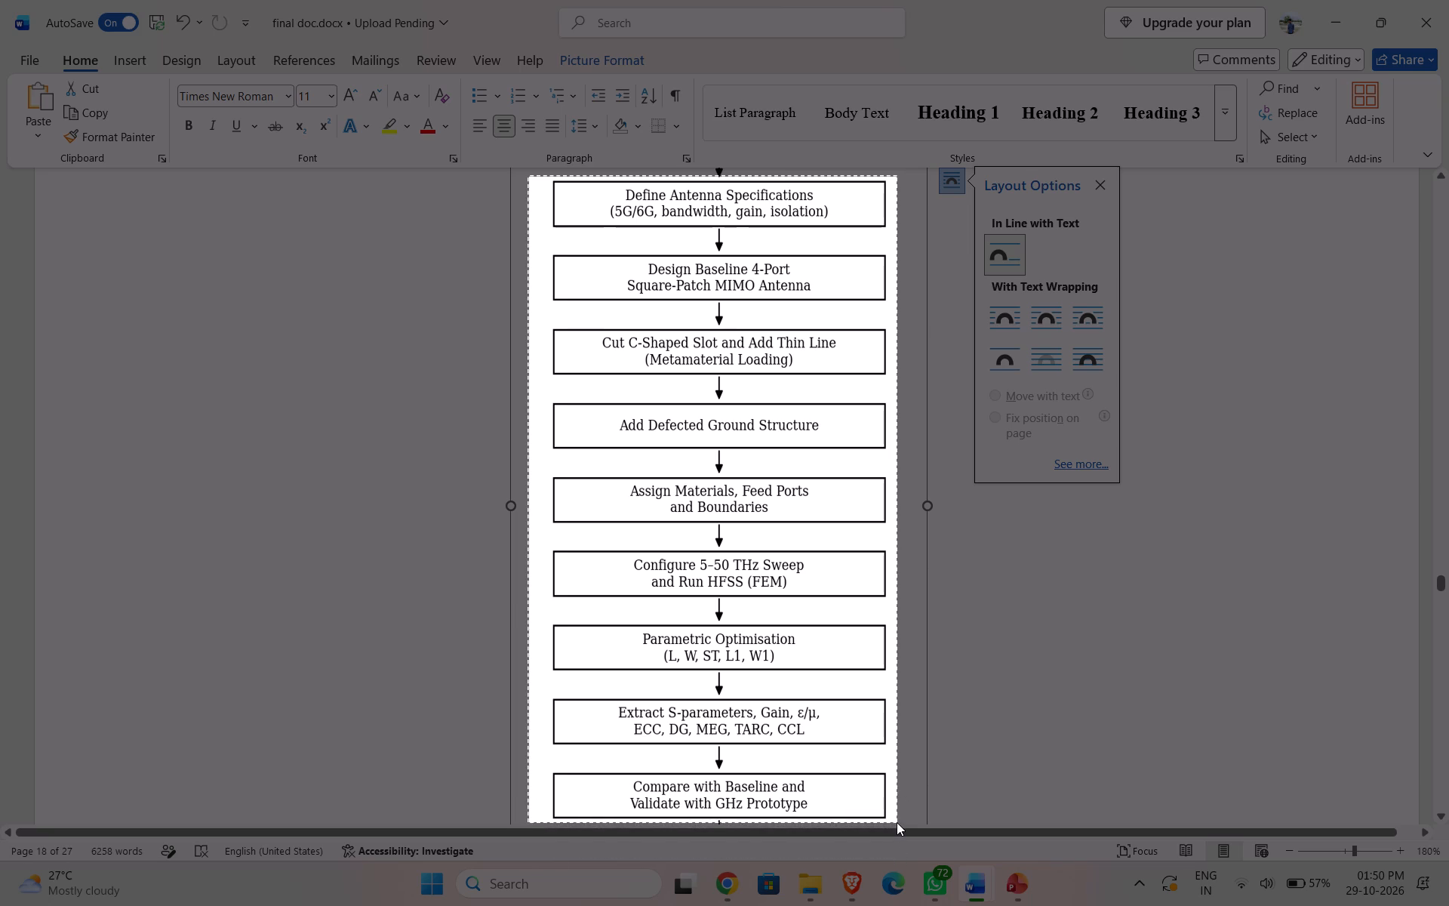
pyautogui.moveTo(897, 822); pyautogui.dragTo(897, 820)
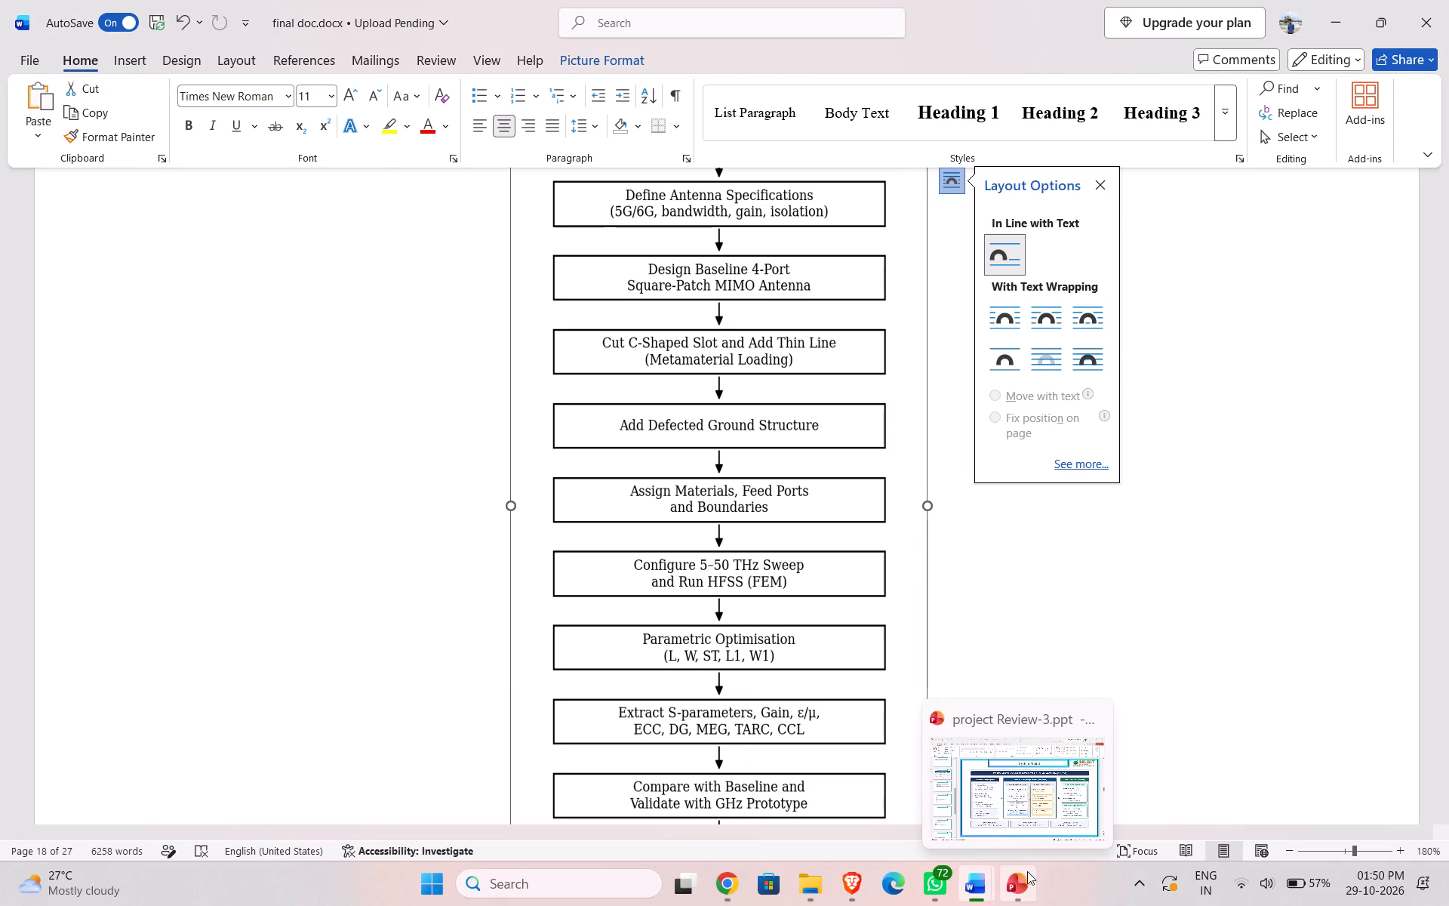
# In project Review-3.ppt, replace the System Model diagram on slide 9 with the captured flowchart.
pyautogui.click(1035, 790)
pyautogui.click(891, 469)
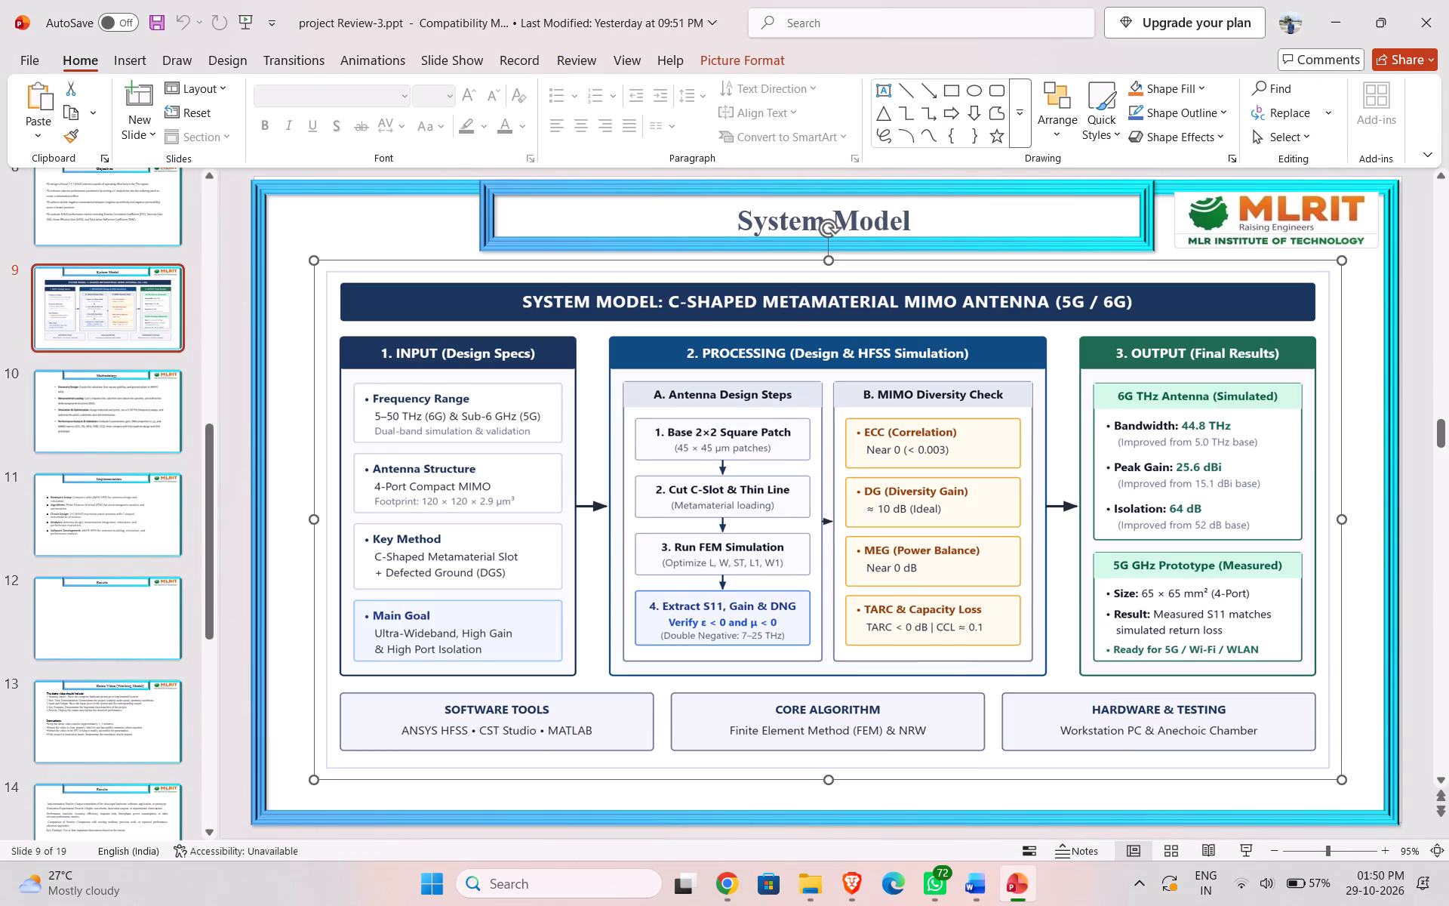
pyautogui.press('Delete')
pyautogui.hotkey('ctrl', 'v')
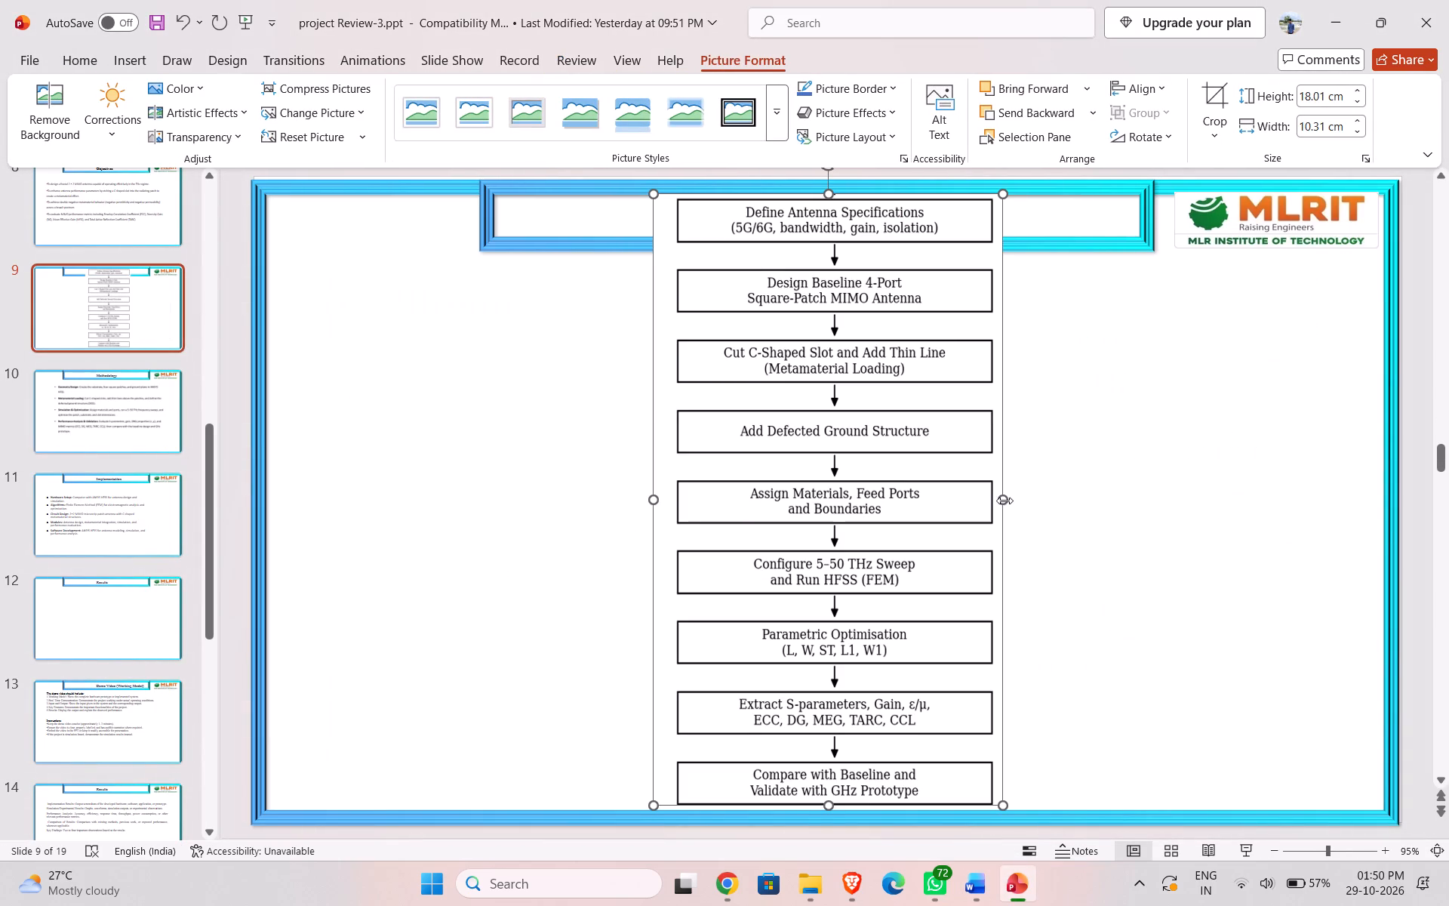
# Resize the flowchart on slide 9 to about 14 cm wide, fitted between the System Model title and the bottom border.
pyautogui.moveTo(1004, 501); pyautogui.dragTo(1140, 488)
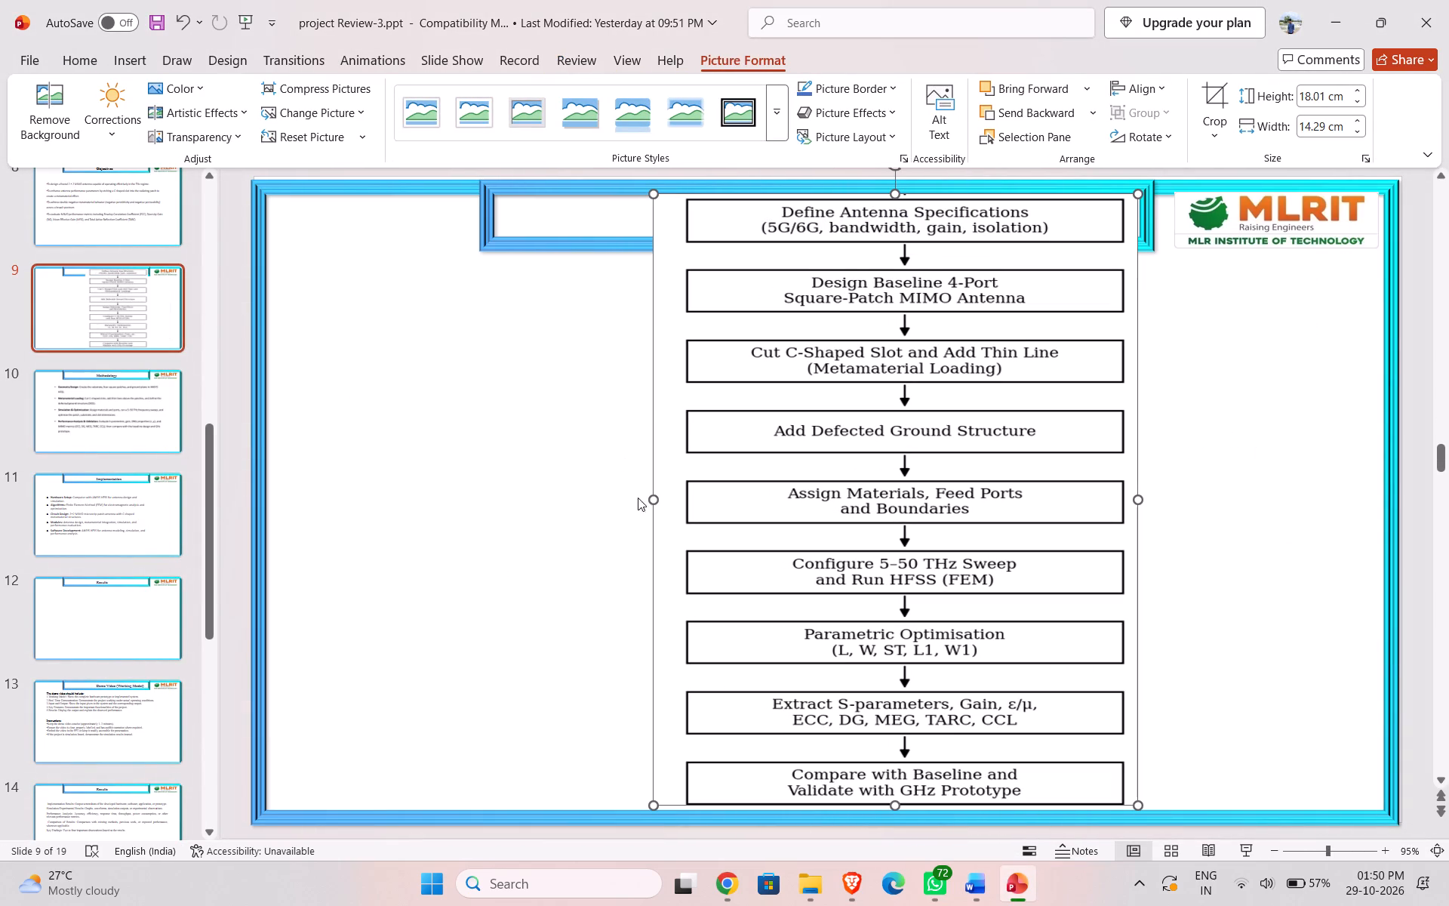
pyautogui.moveTo(654, 499); pyautogui.dragTo(497, 492)
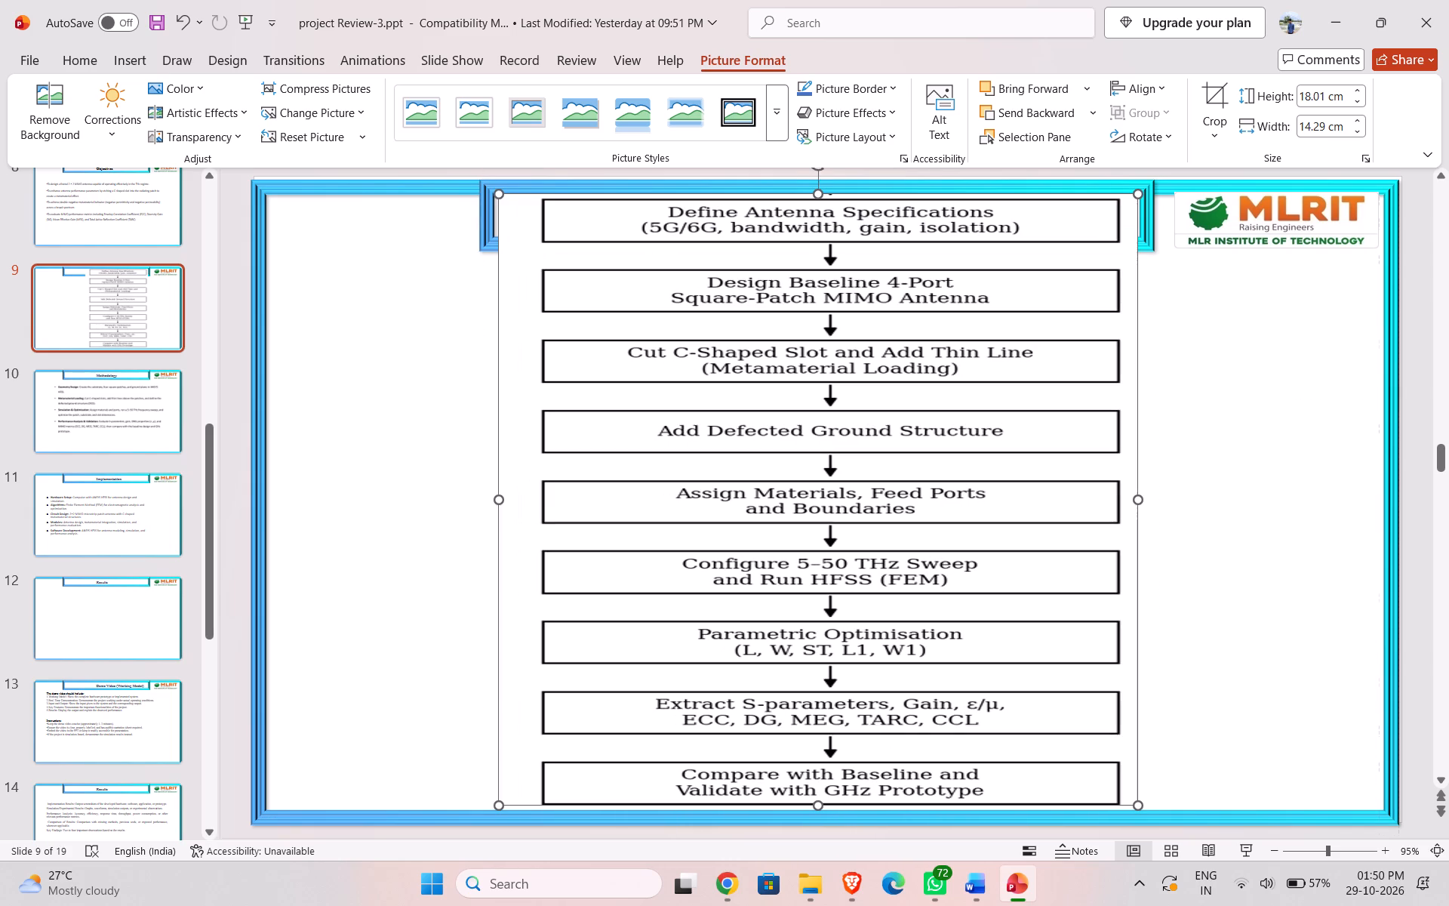
pyautogui.moveTo(820, 195); pyautogui.dragTo(826, 261)
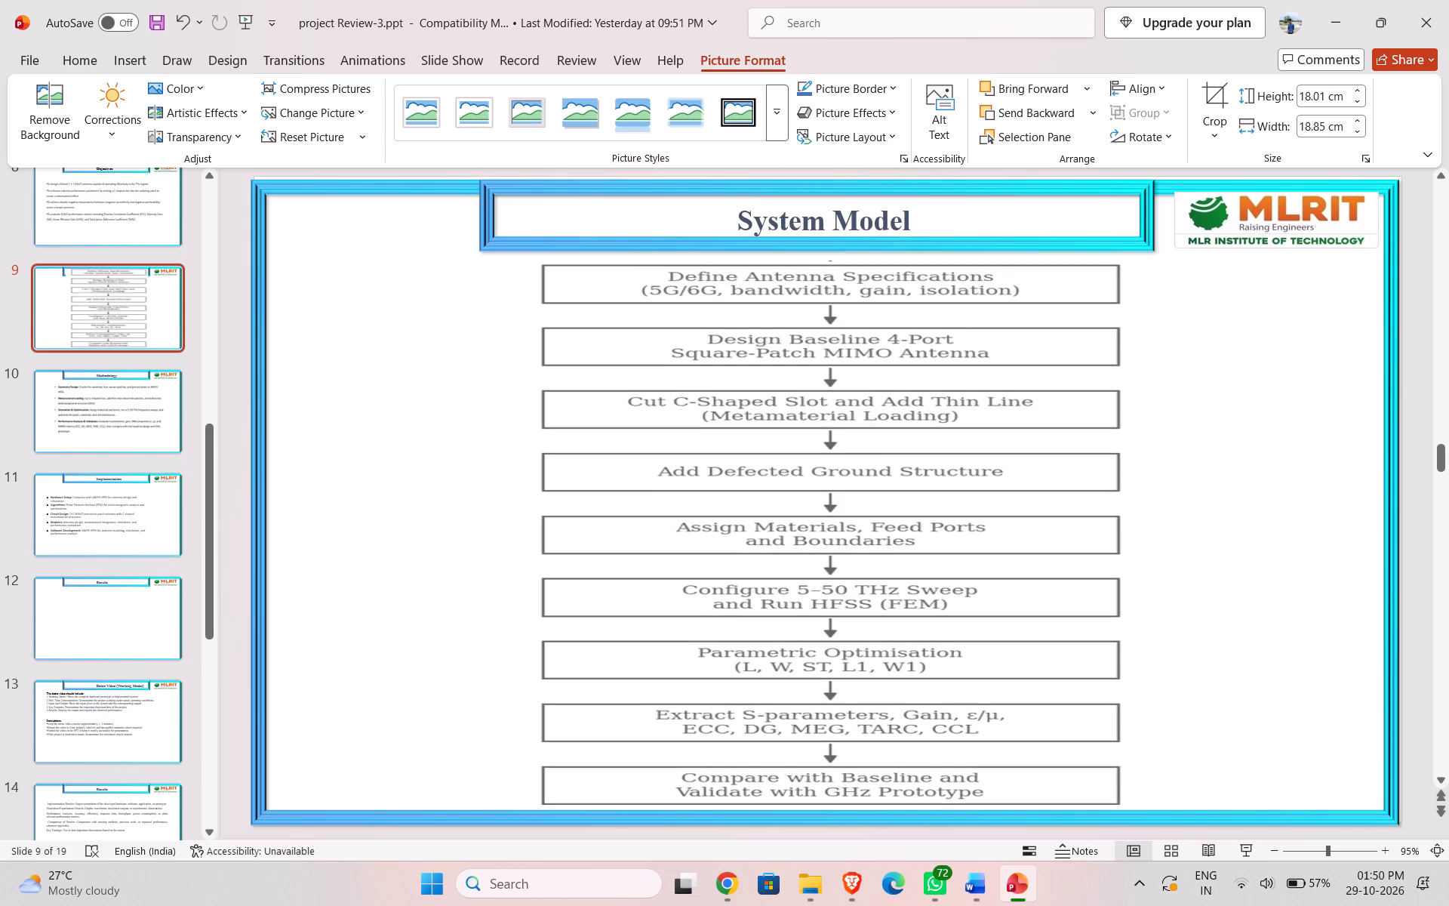
pyautogui.moveTo(826, 261); pyautogui.dragTo(826, 262)
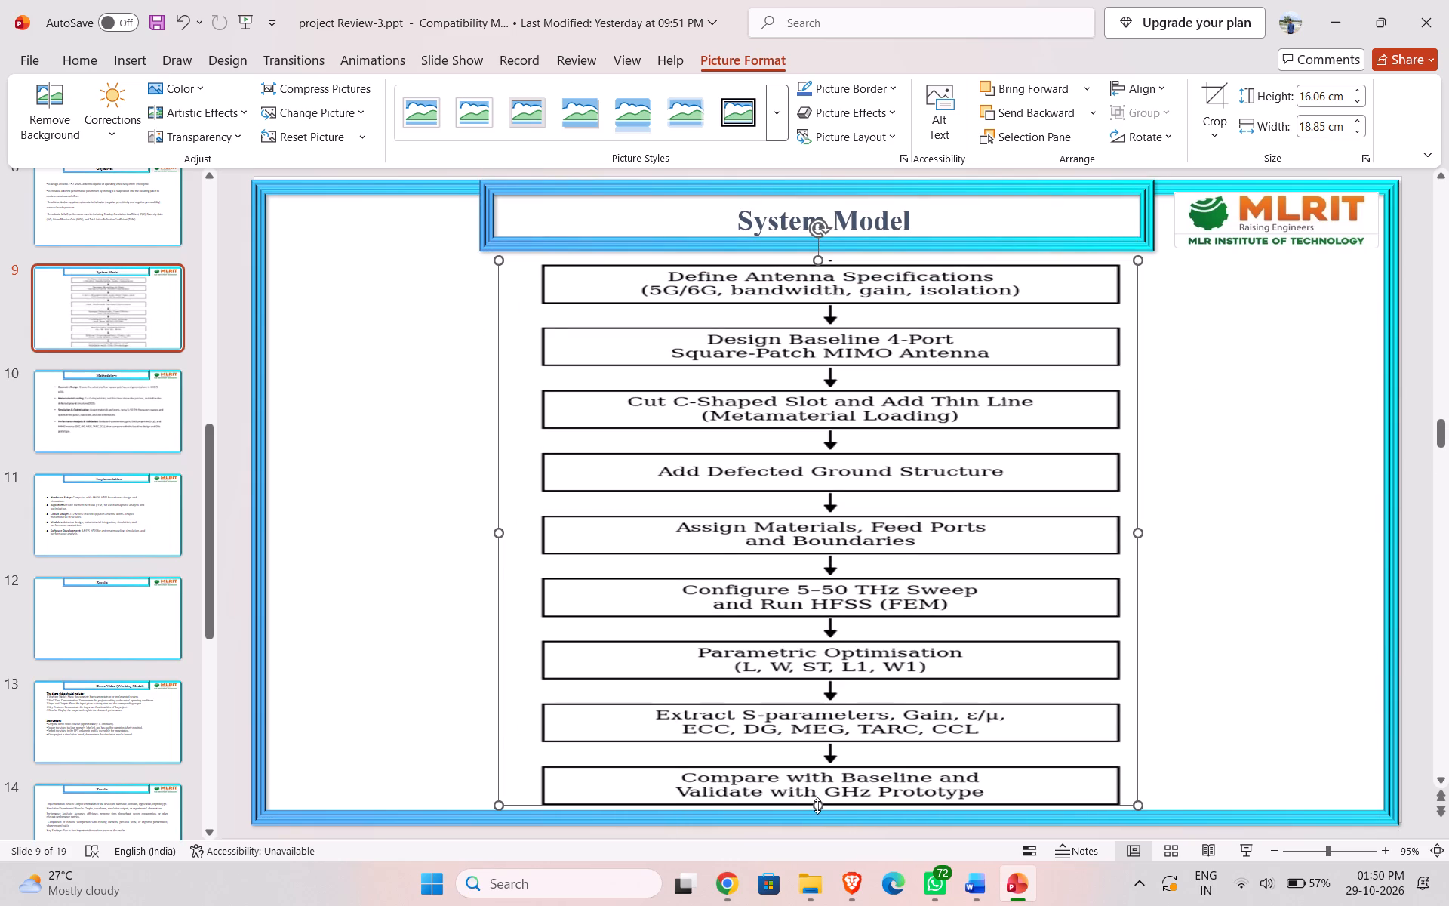
pyautogui.moveTo(817, 806); pyautogui.dragTo(816, 781)
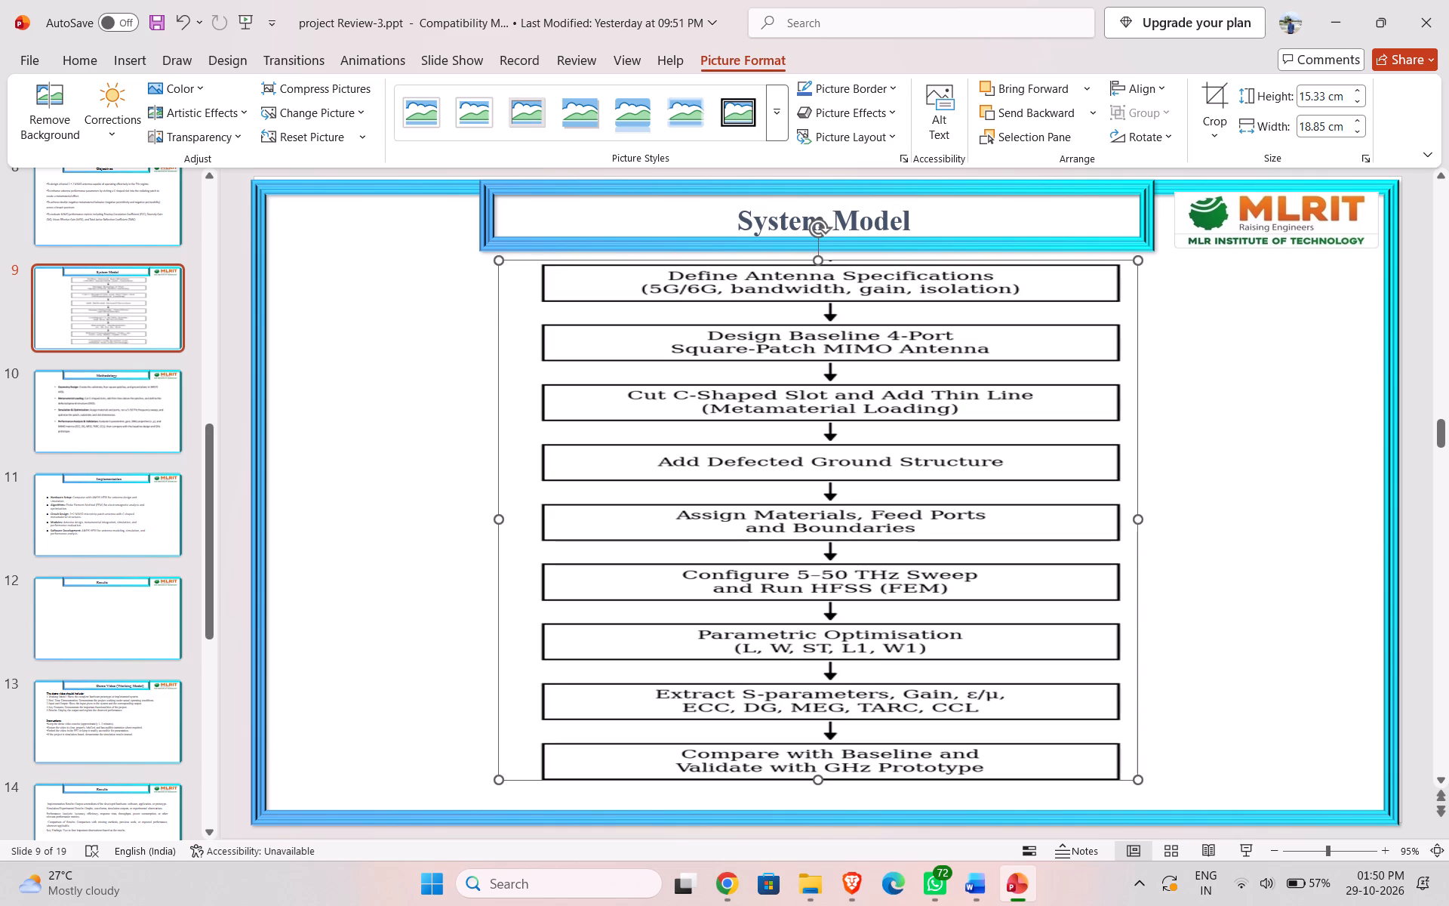
pyautogui.moveTo(1140, 520); pyautogui.dragTo(1043, 526)
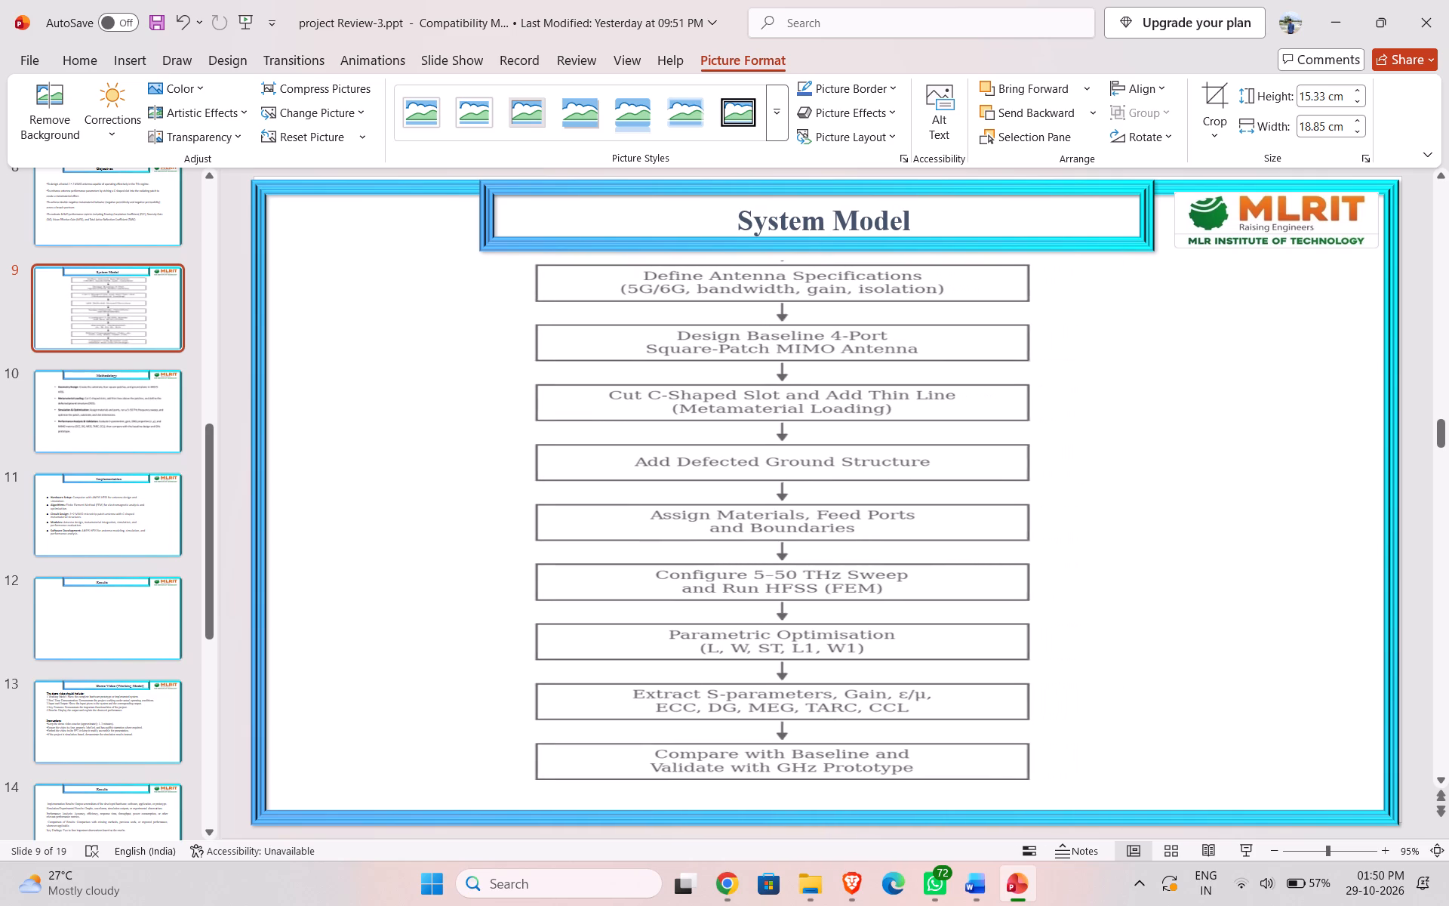
pyautogui.moveTo(1043, 526); pyautogui.dragTo(1034, 528)
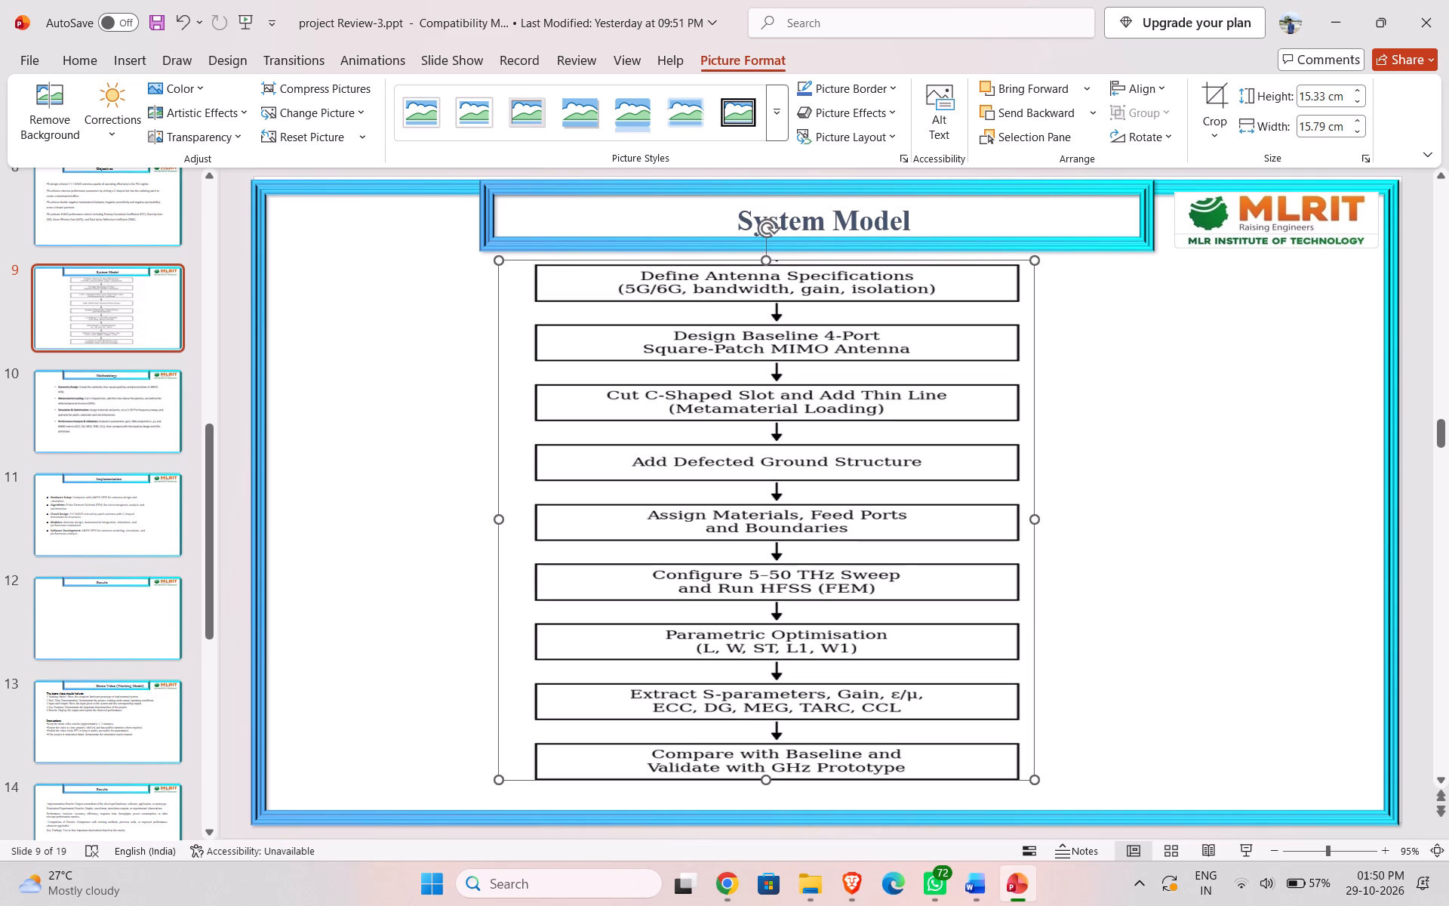
pyautogui.moveTo(500, 520); pyautogui.dragTo(552, 520)
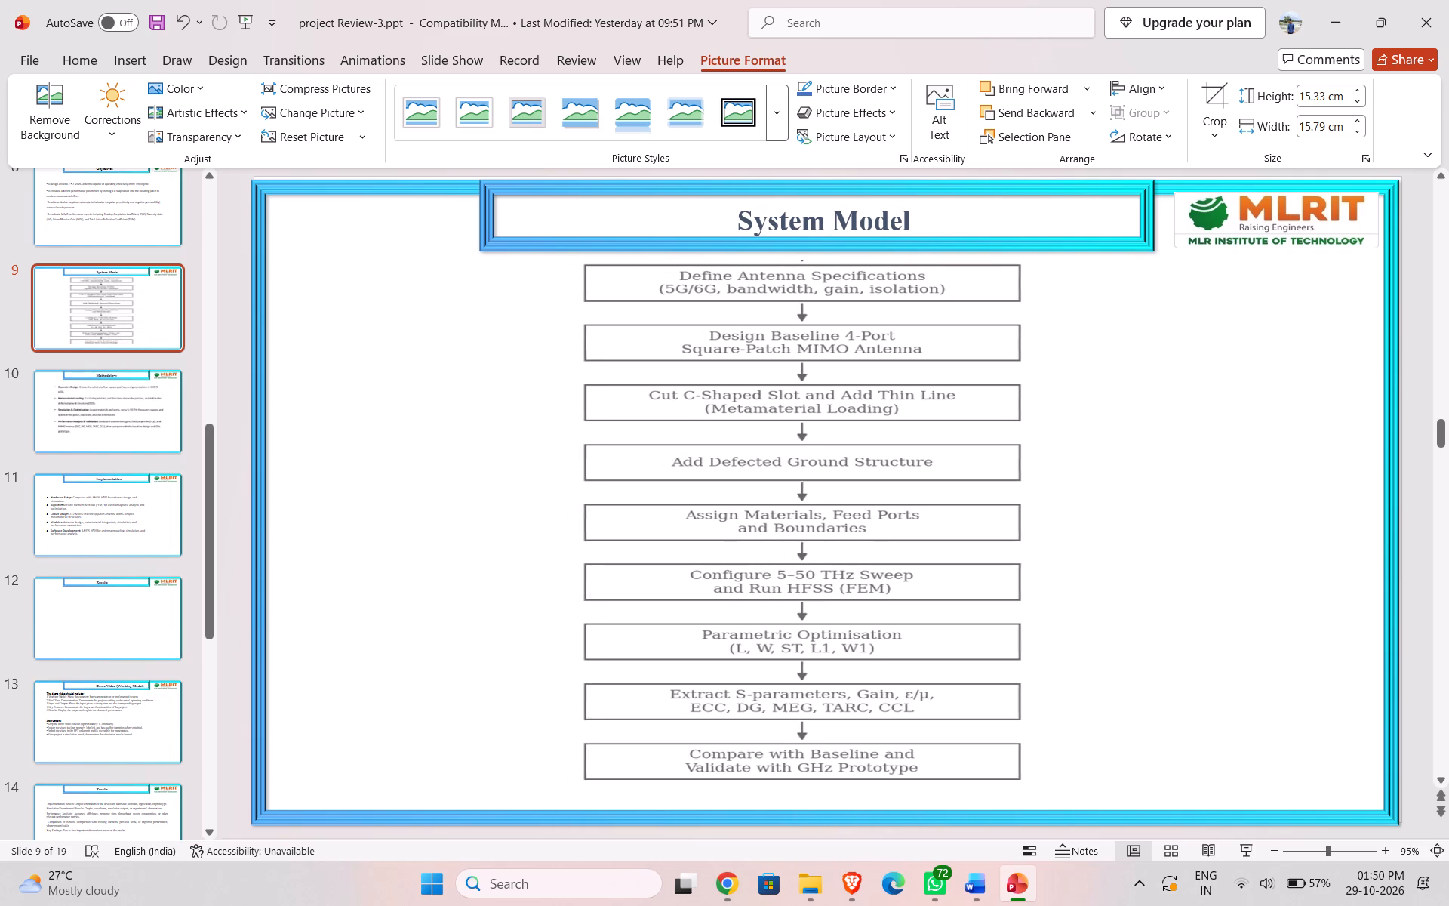
pyautogui.moveTo(552, 520); pyautogui.dragTo(557, 521)
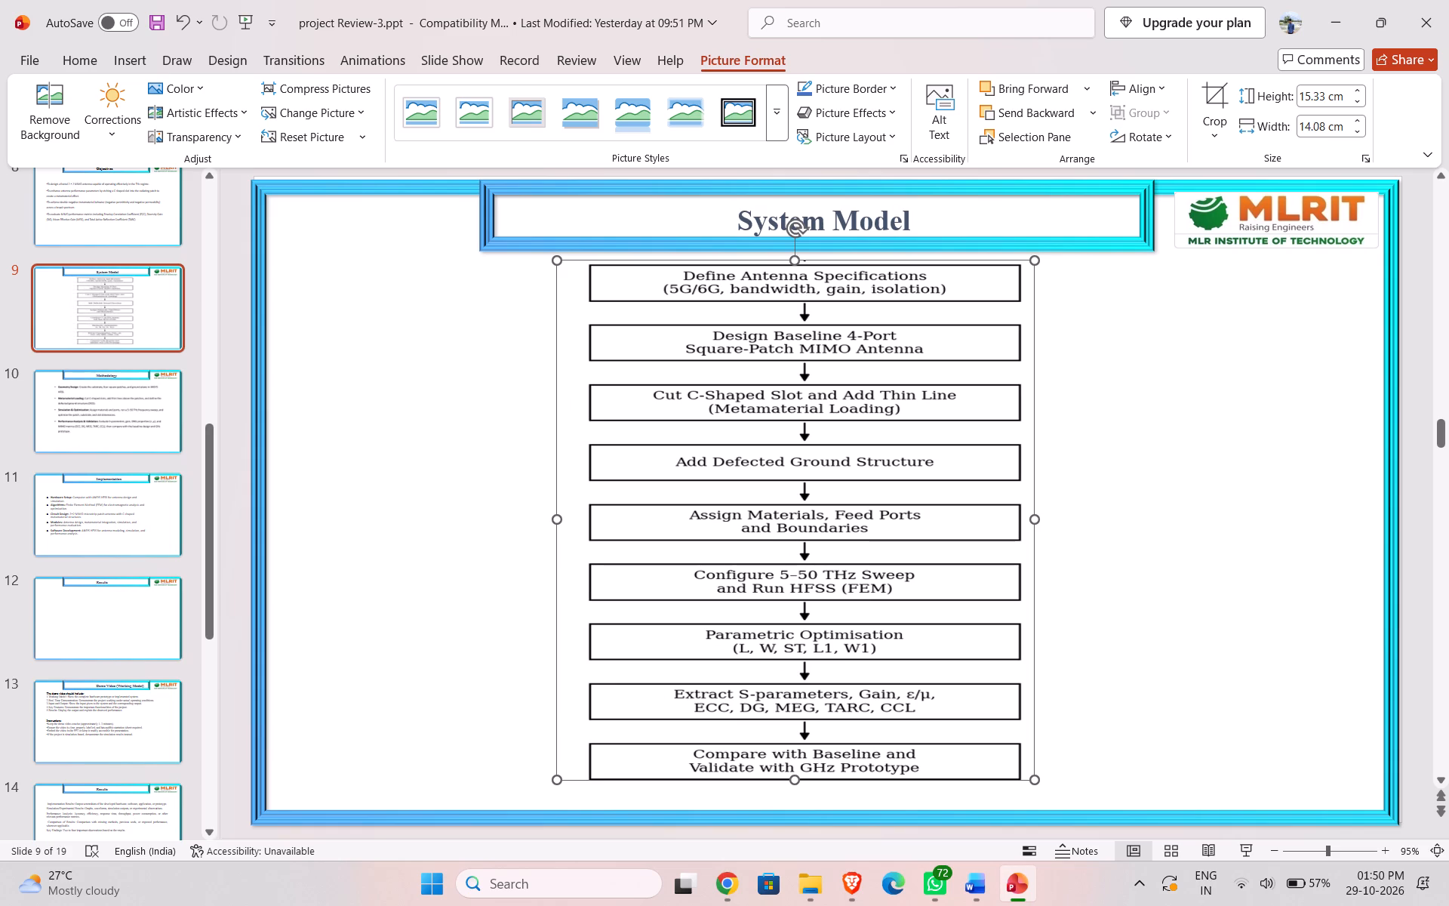
pyautogui.moveTo(796, 783); pyautogui.dragTo(797, 788)
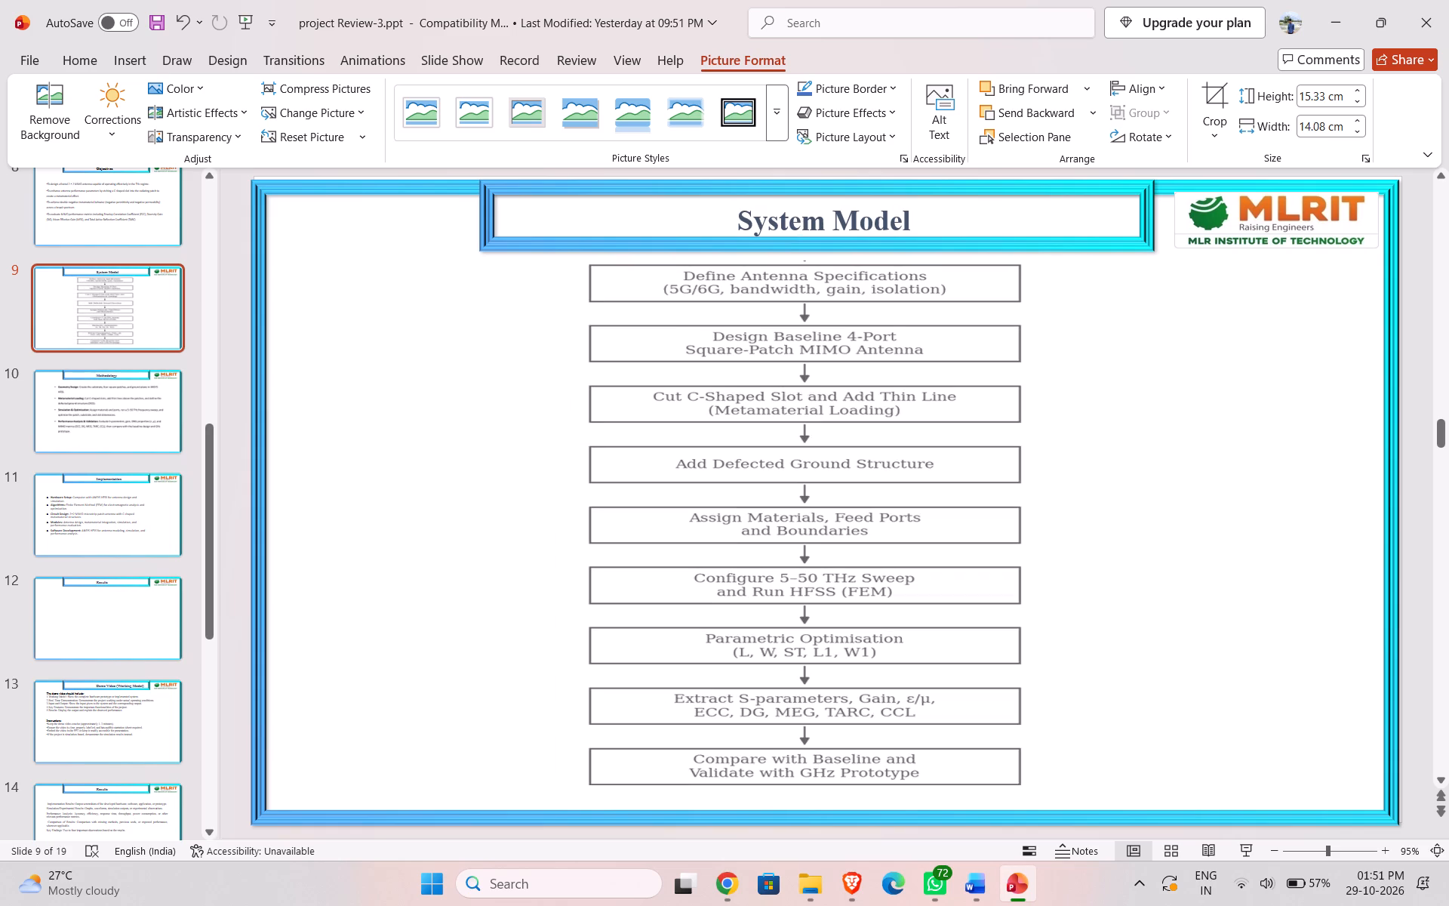
pyautogui.moveTo(797, 788); pyautogui.dragTo(798, 797)
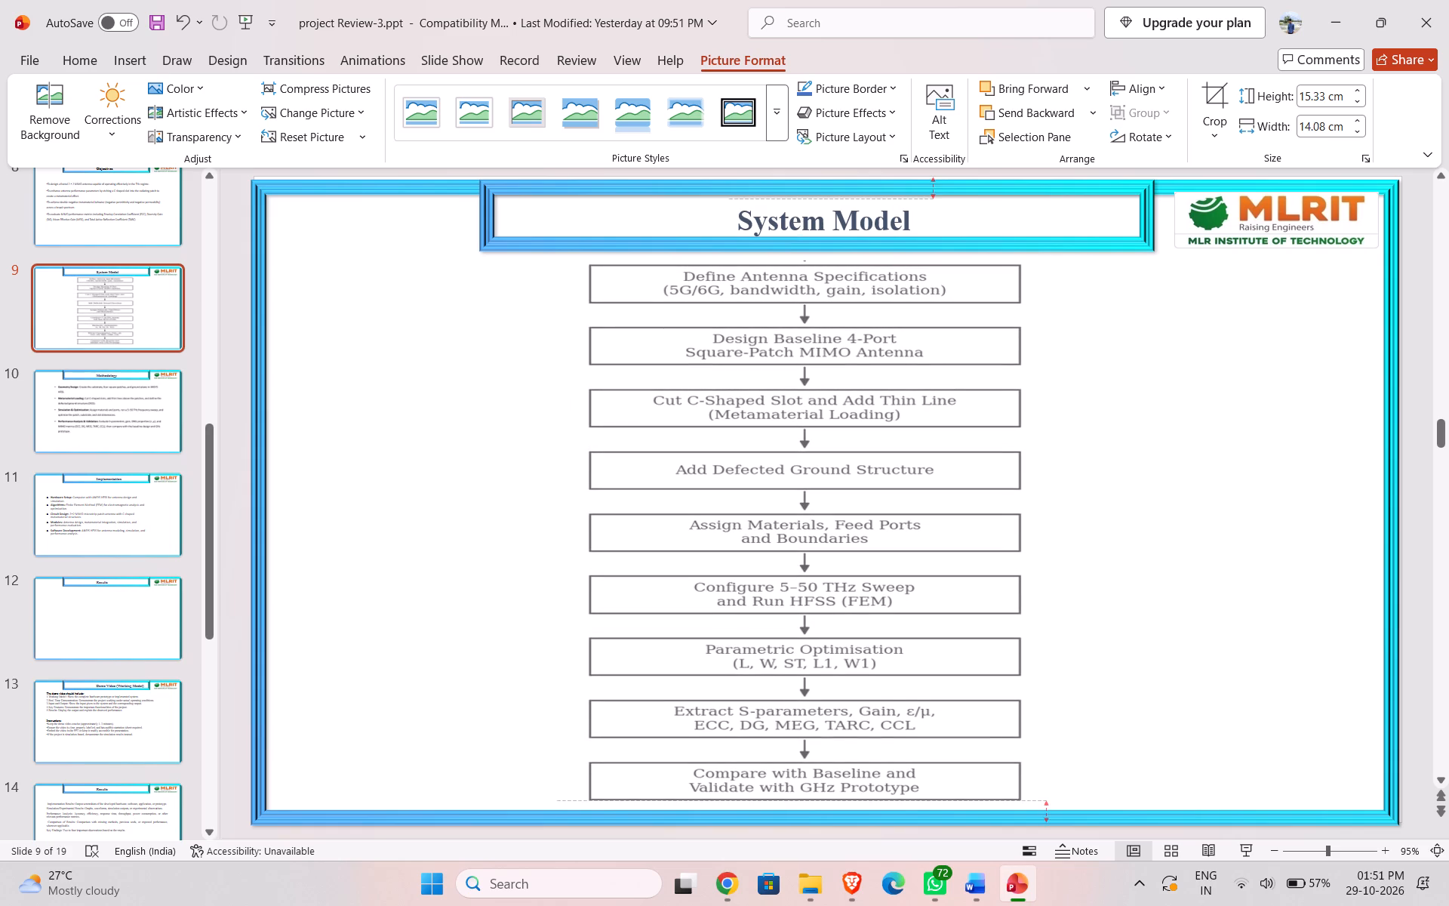
pyautogui.moveTo(798, 797); pyautogui.dragTo(798, 797)
pyautogui.click(1141, 538)
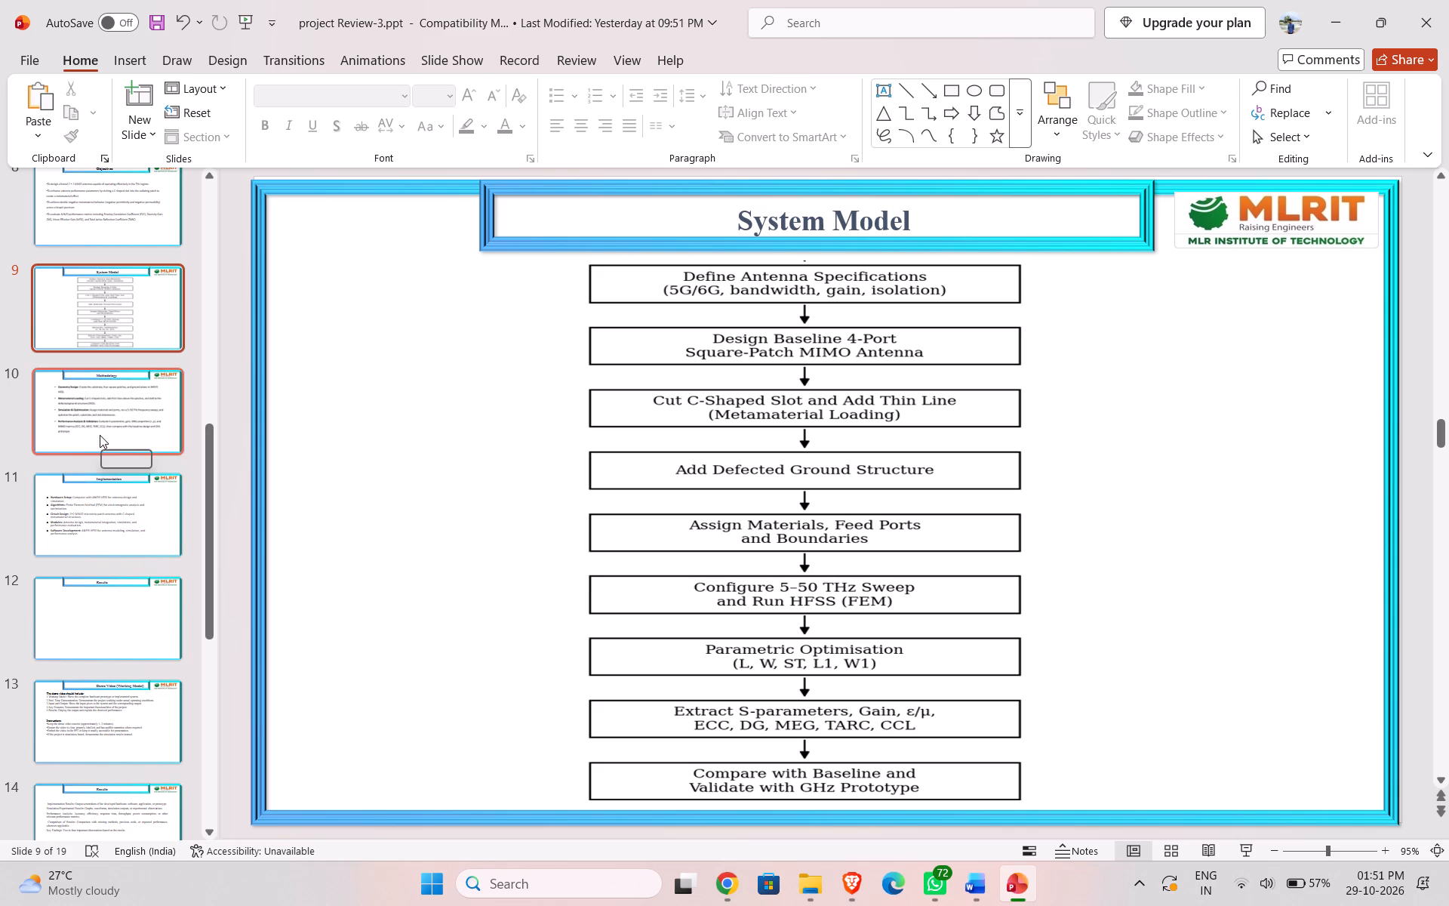
# Go to slide 12, Results.
pyautogui.click(107, 621)
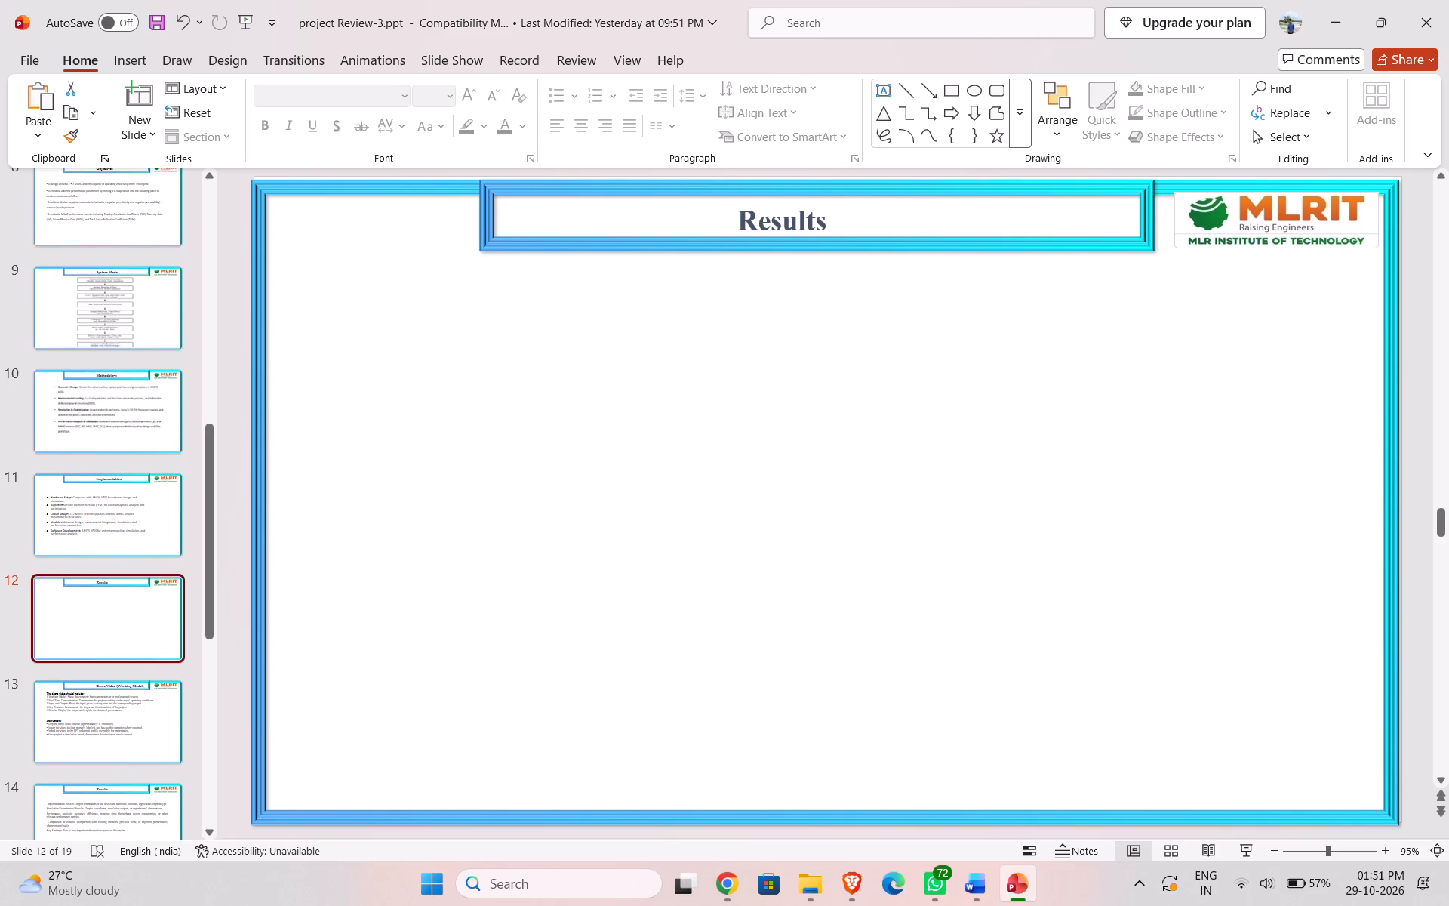
pyautogui.click(97, 607)
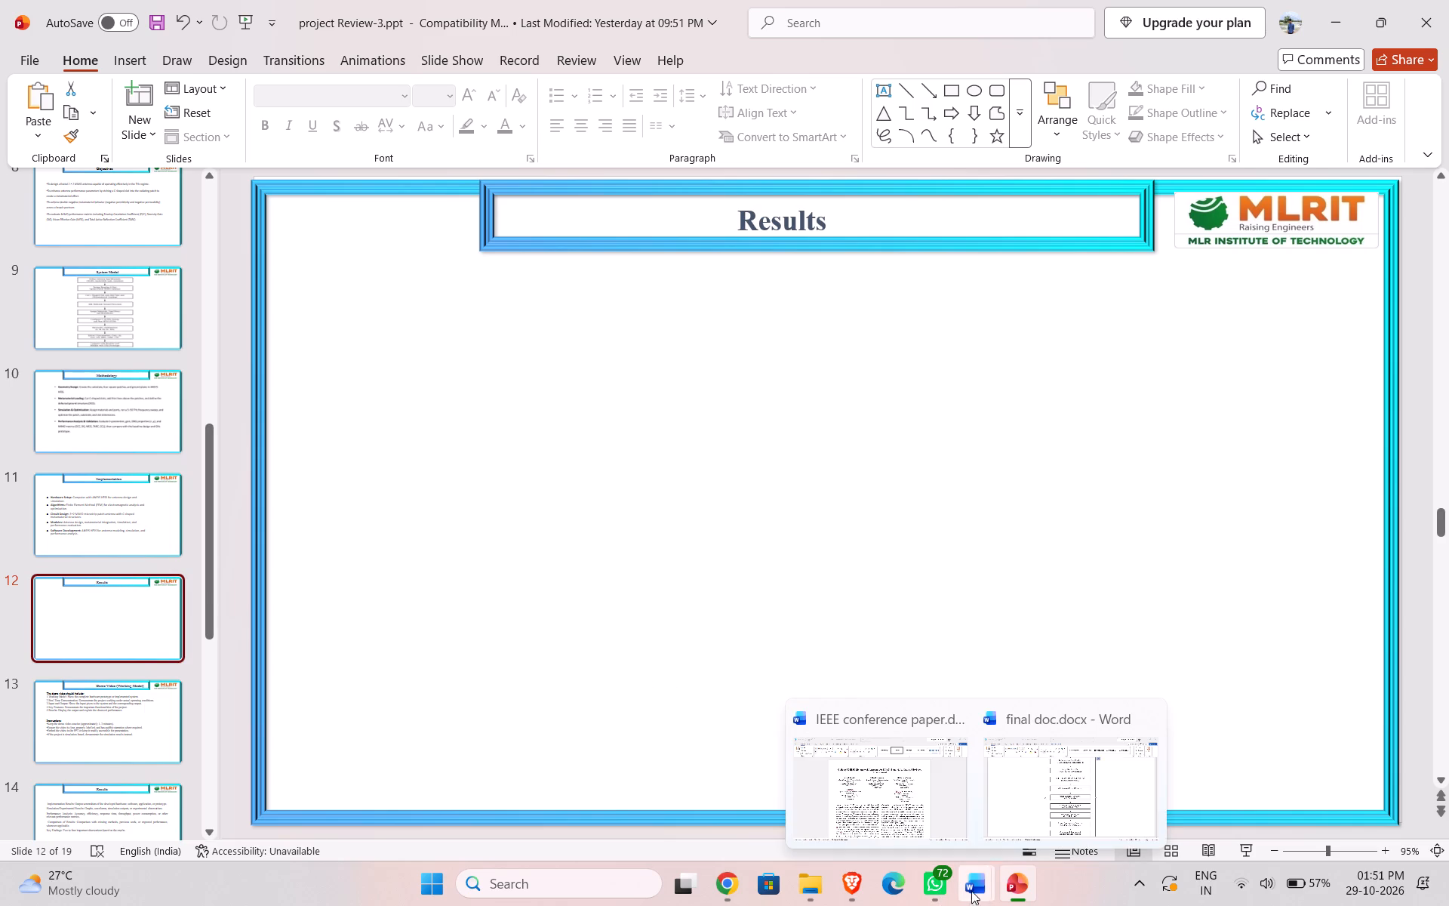
# Switch to final doc.docx in Word and look through the result figures and tables from section 4.4 Results and Observations onward.
pyautogui.click(1038, 796)
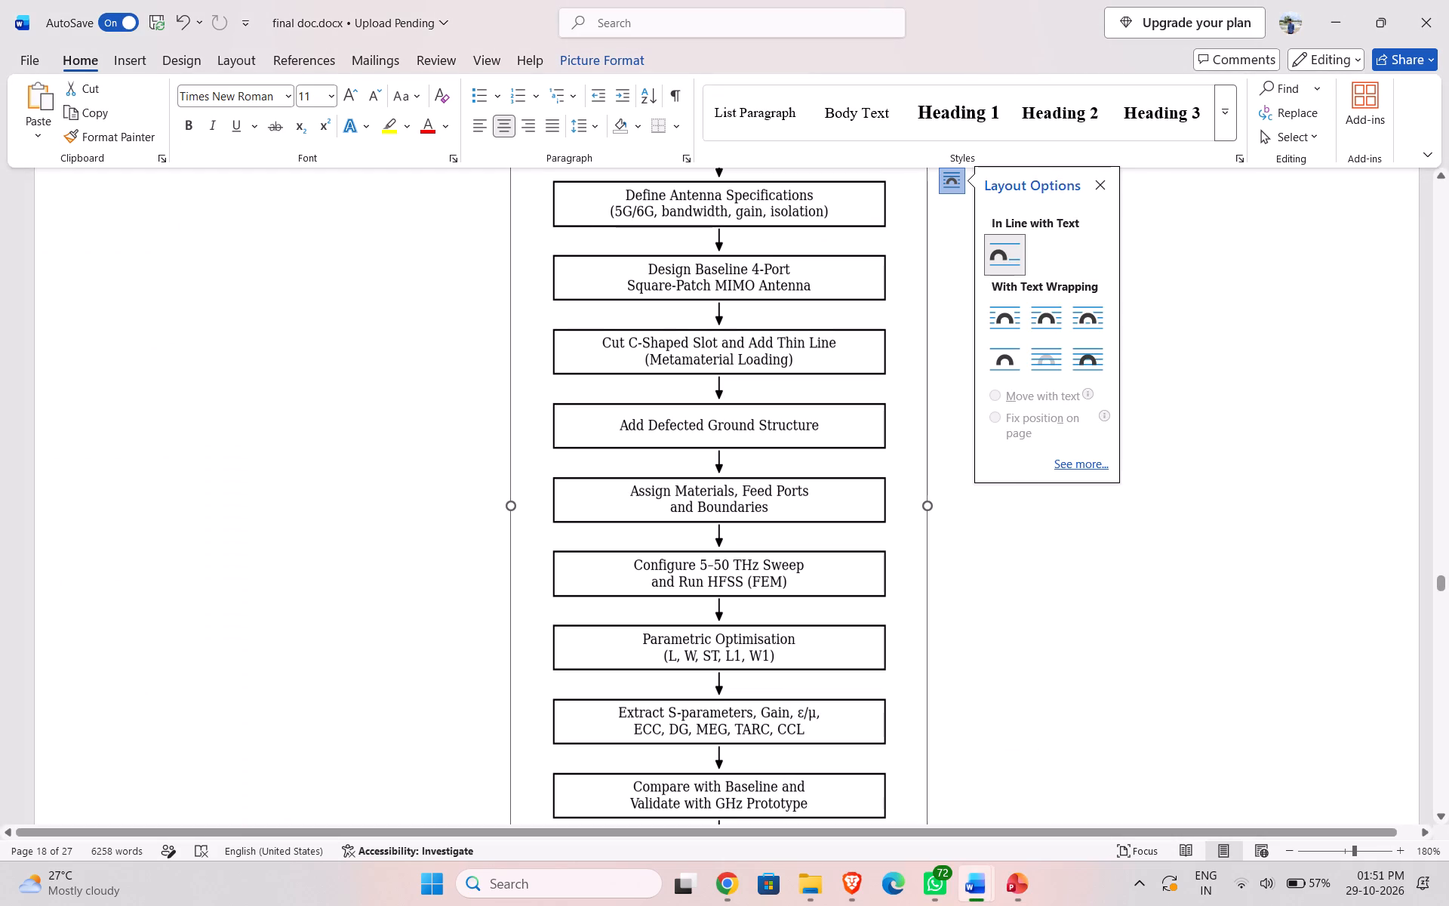
pyautogui.click(1084, 528)
pyautogui.scroll(-8, 1084, 528)
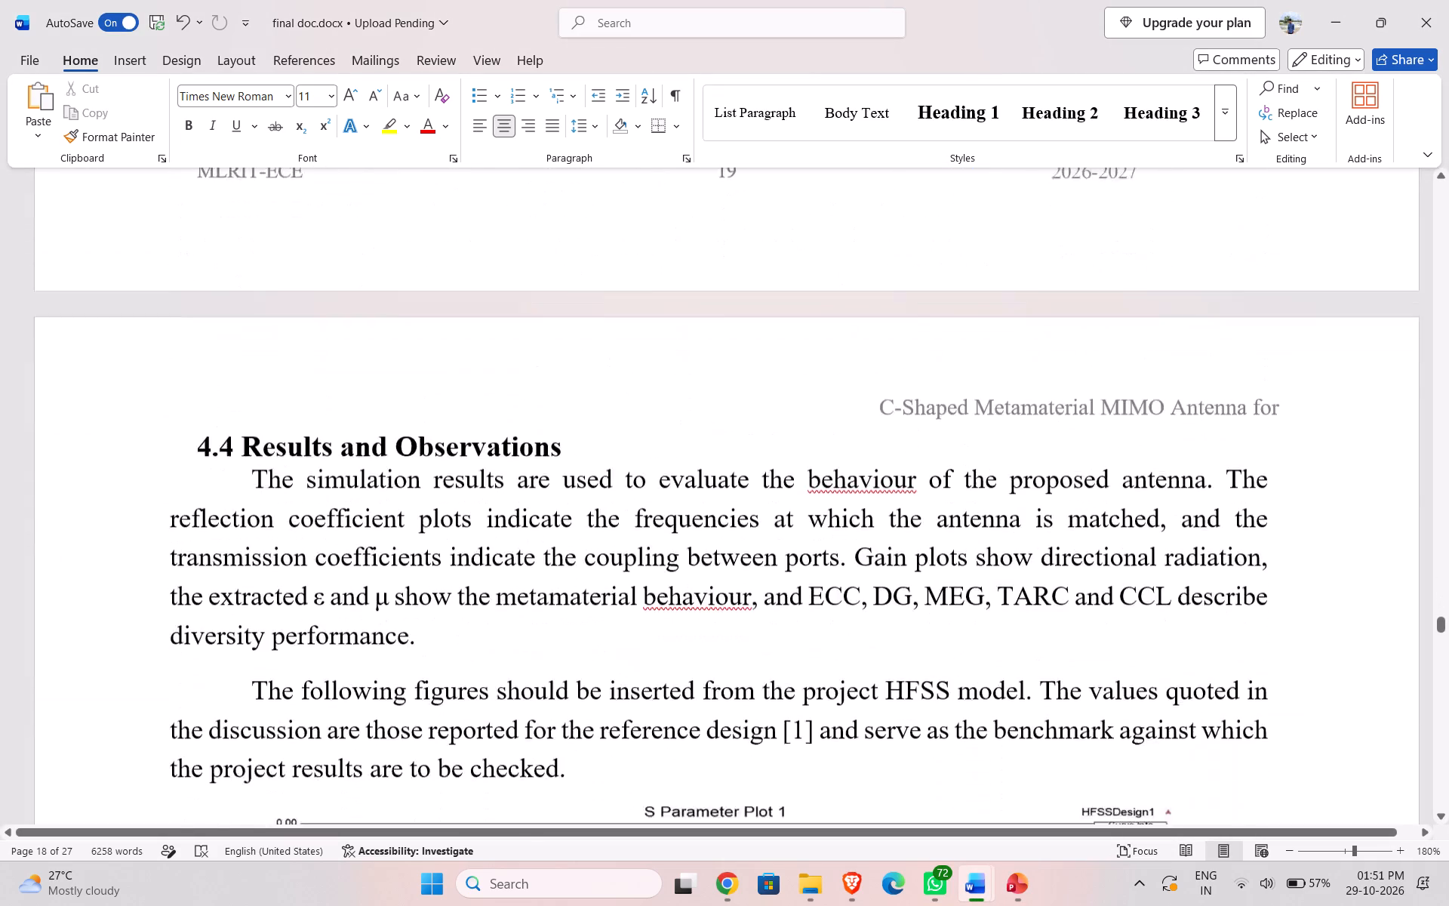
pyautogui.scroll(-11, 1084, 528)
pyautogui.keyDown('ctrl'); pyautogui.scroll(-4, 1084, 528); pyautogui.keyUp('ctrl')
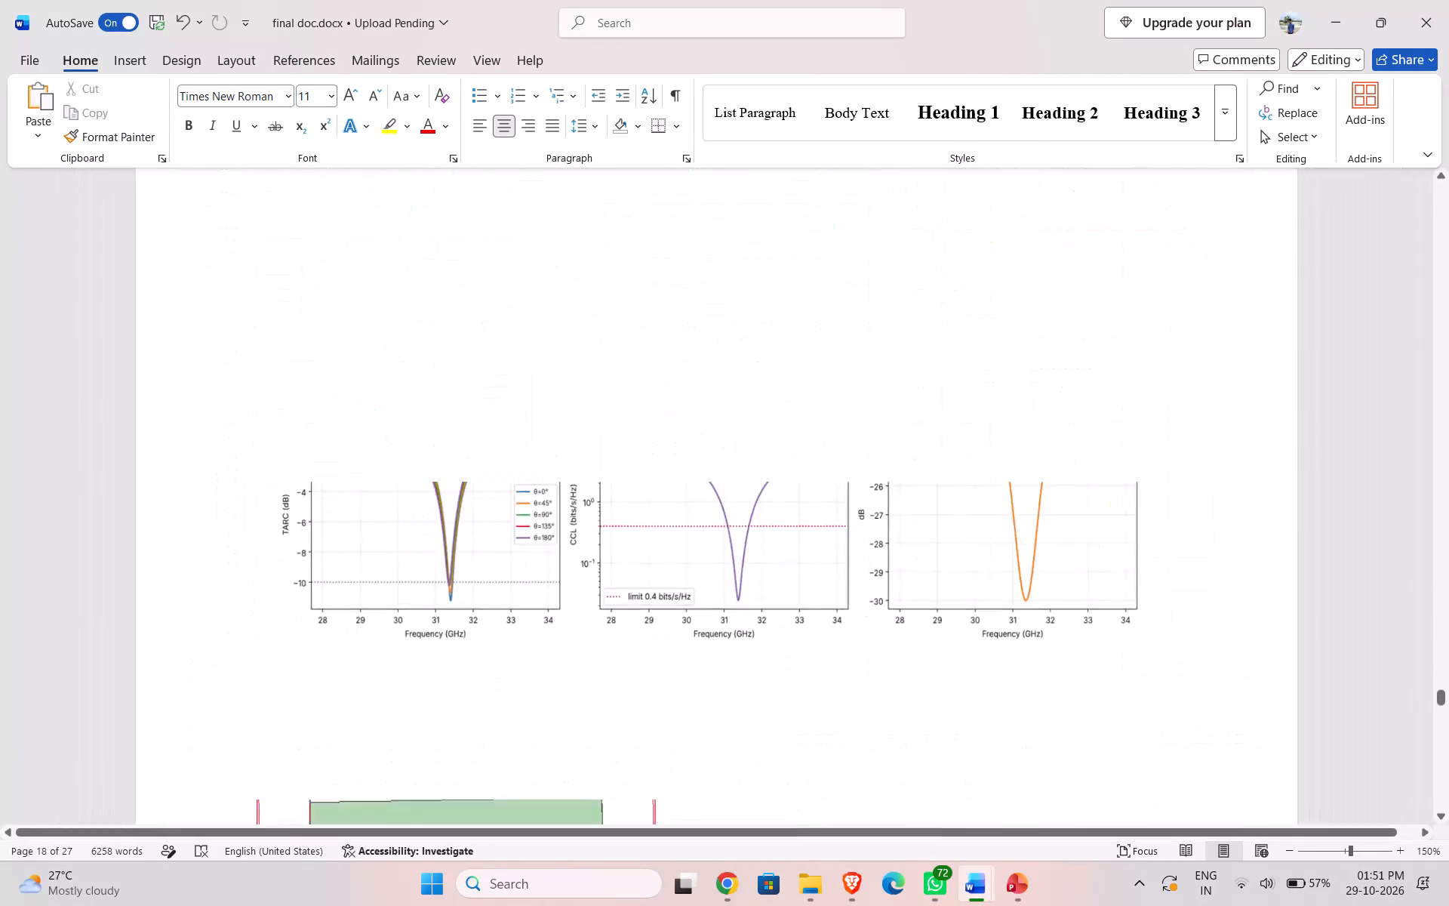
pyautogui.scroll(-12, 1084, 528)
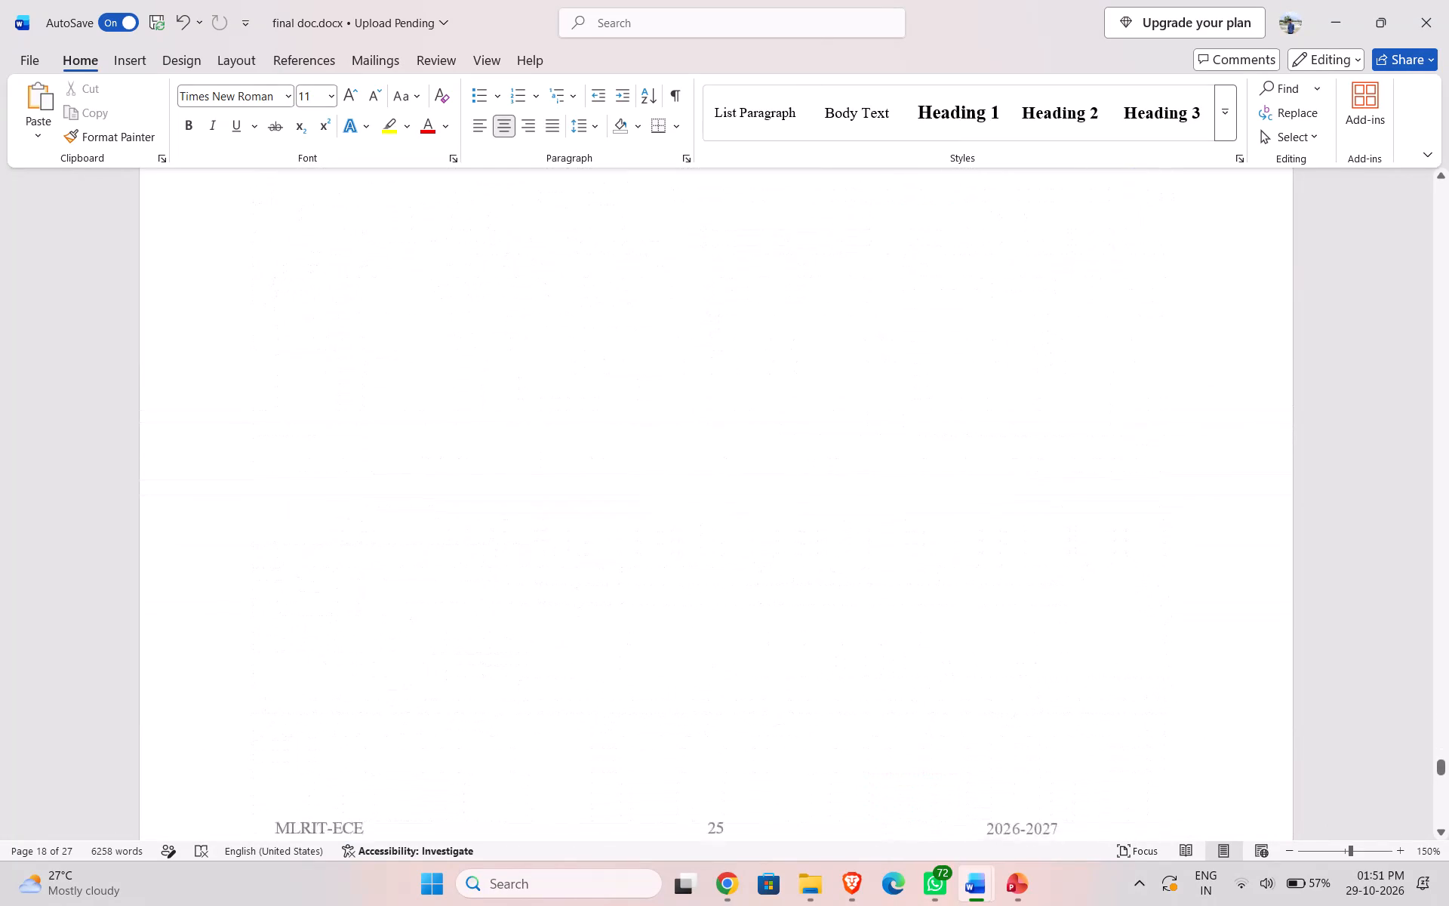
pyautogui.scroll(-2, 1084, 528)
pyautogui.scroll(3, 1084, 528)
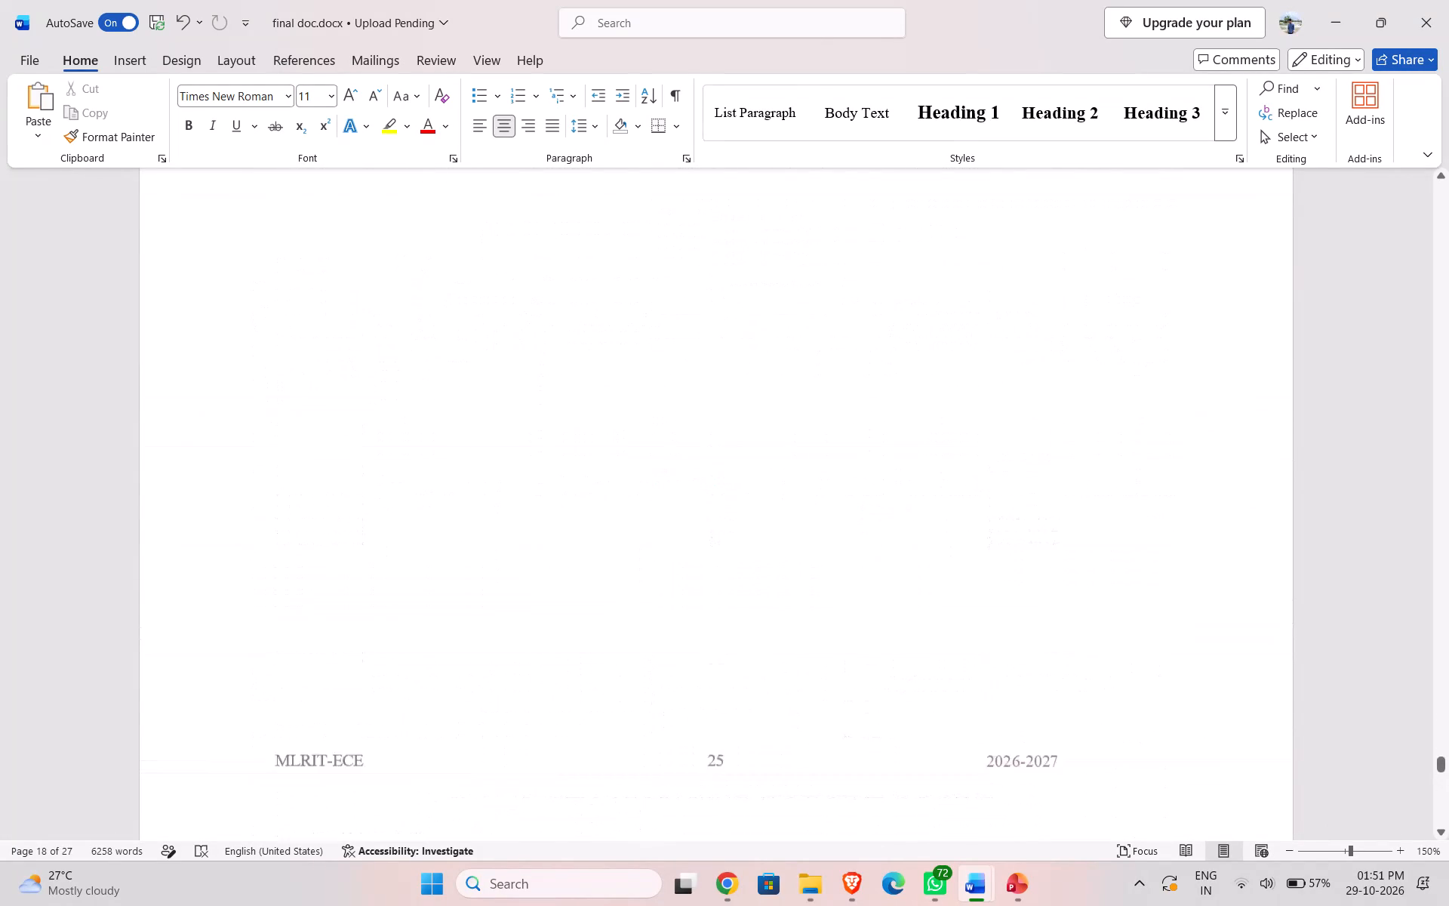
pyautogui.scroll(3, 1084, 528)
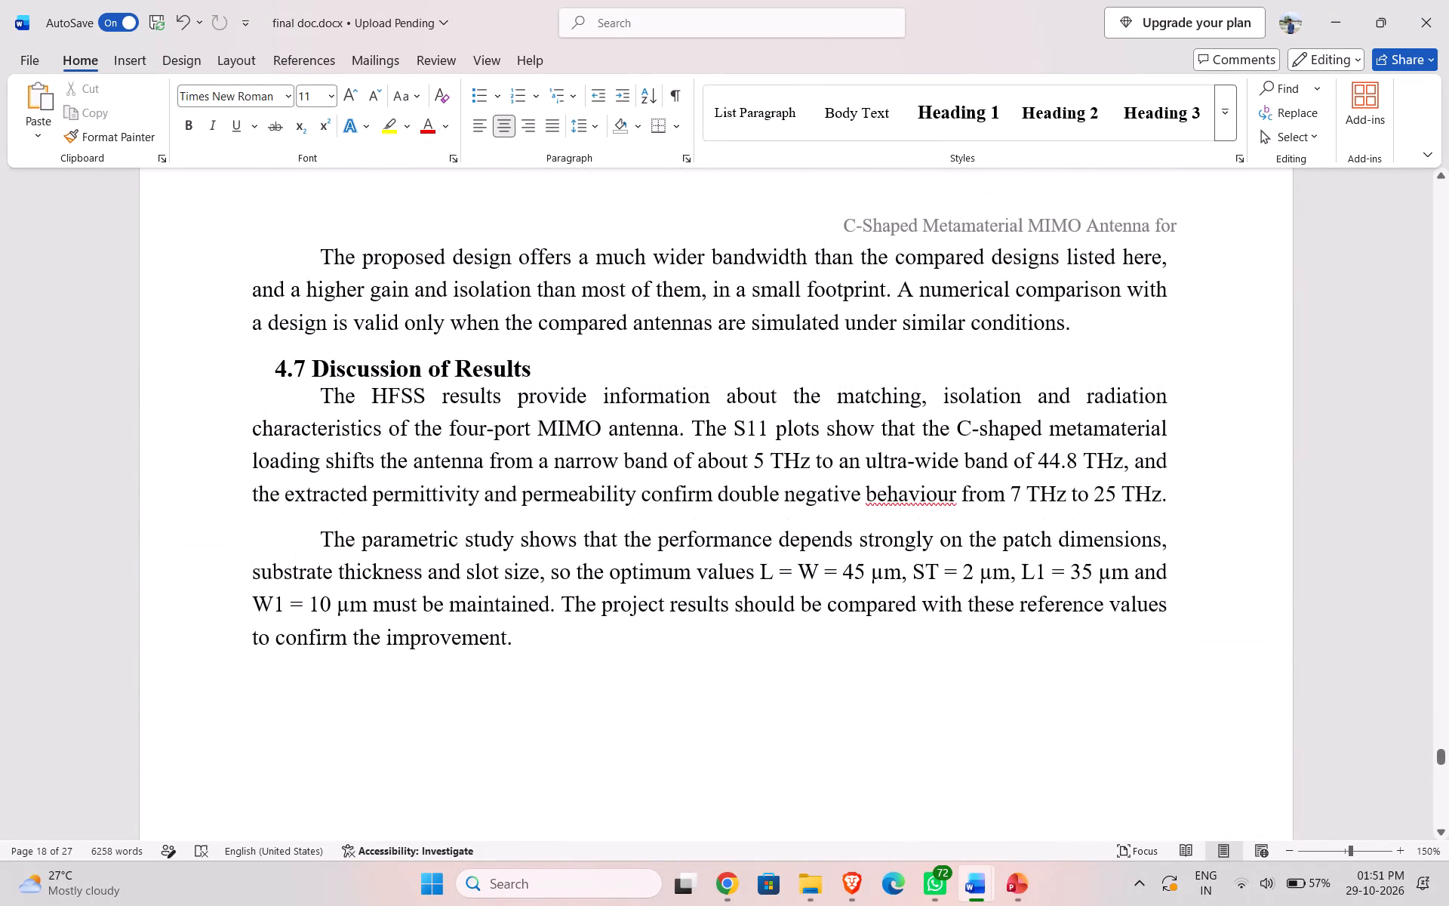
pyautogui.scroll(2, 1084, 528)
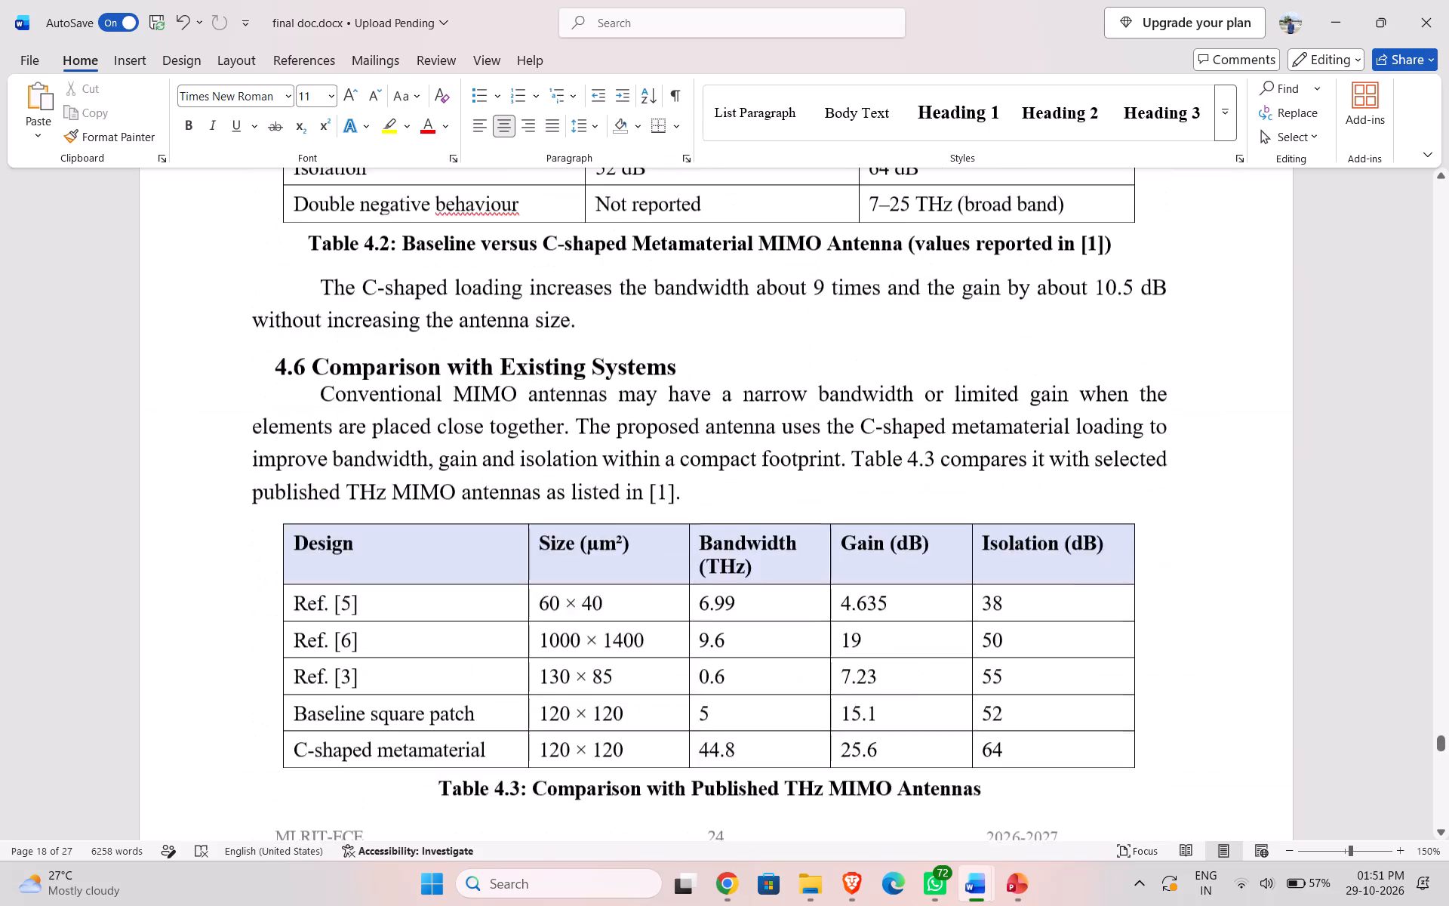
pyautogui.scroll(6, 1084, 528)
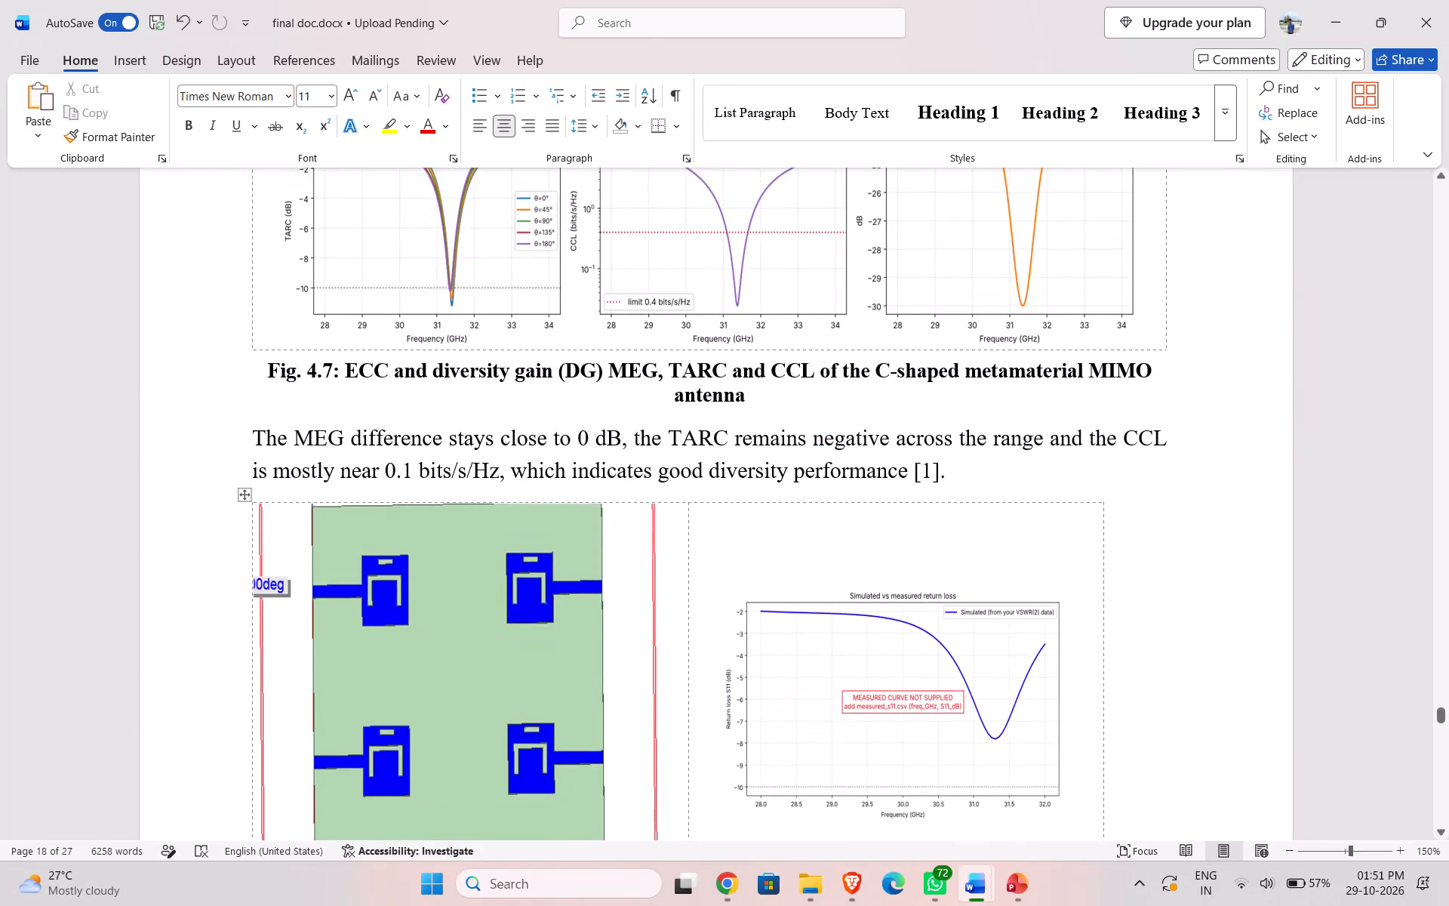
pyautogui.scroll(1, 996, 606)
pyautogui.keyDown('ctrl'); pyautogui.scroll(-5, 996, 606); pyautogui.keyUp('ctrl')
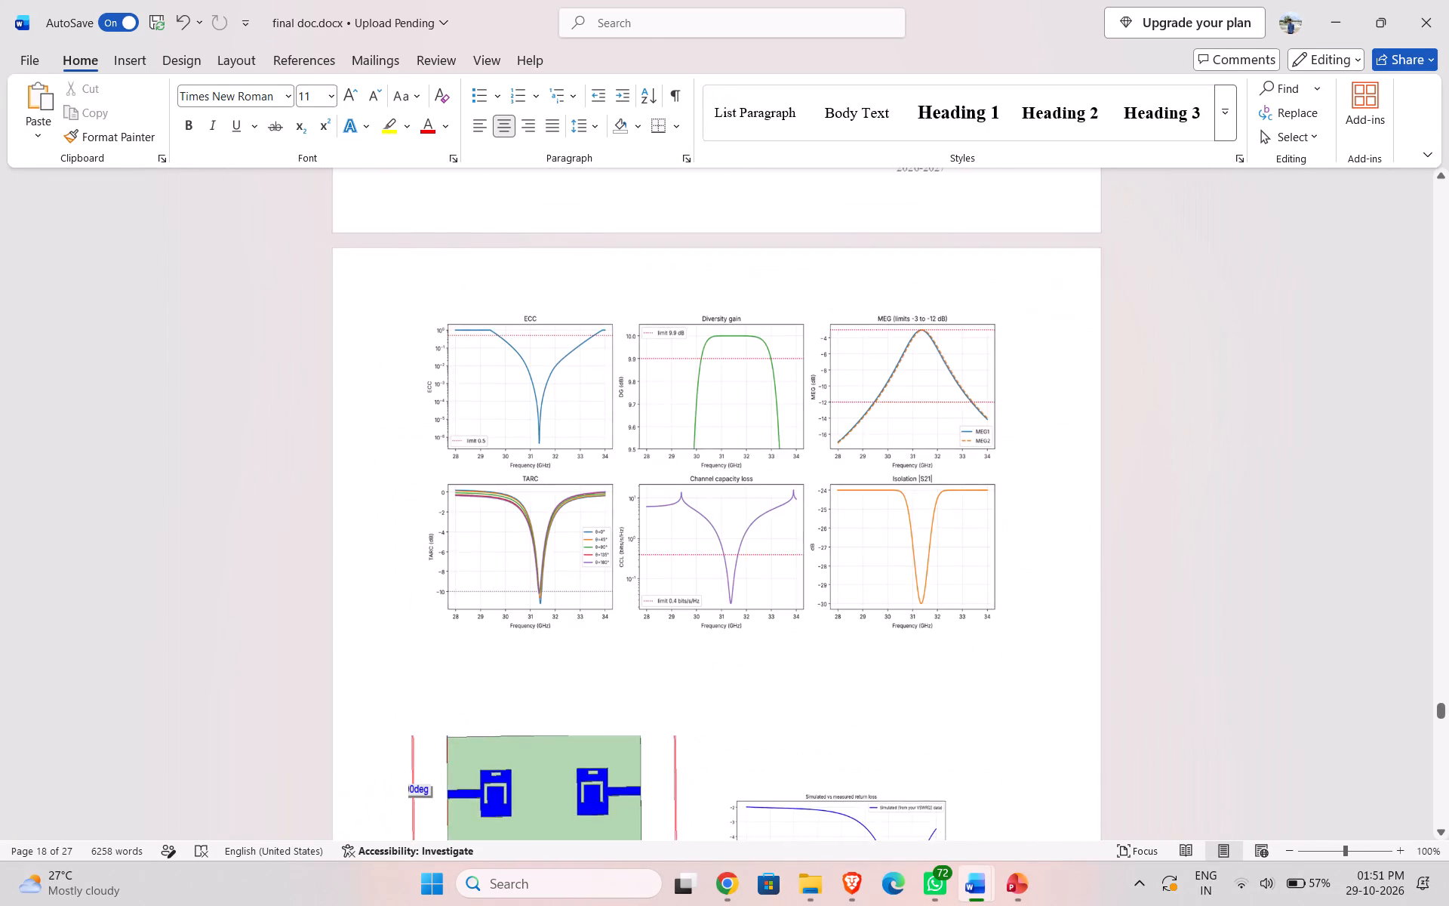
pyautogui.scroll(8, 996, 606)
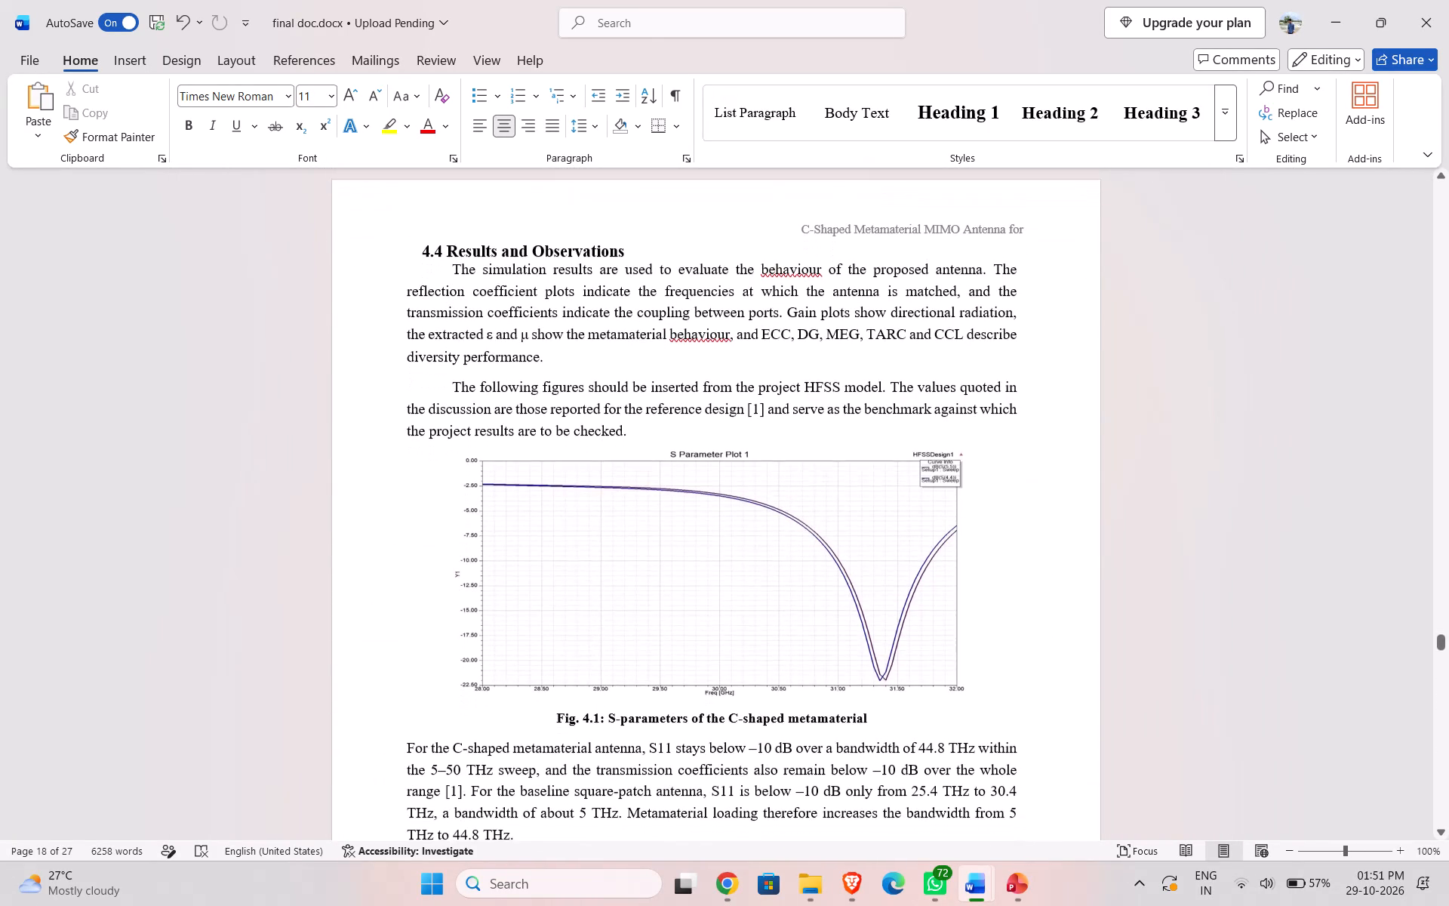
pyautogui.scroll(1, 996, 606)
# Copy S Parameter Plot 1 (Fig. 4.1) from the report into Results slide 12 in PowerPoint, placing it in the slide's upper left.
pyautogui.click(827, 535)
pyautogui.hotkey('ctrl', 'c')
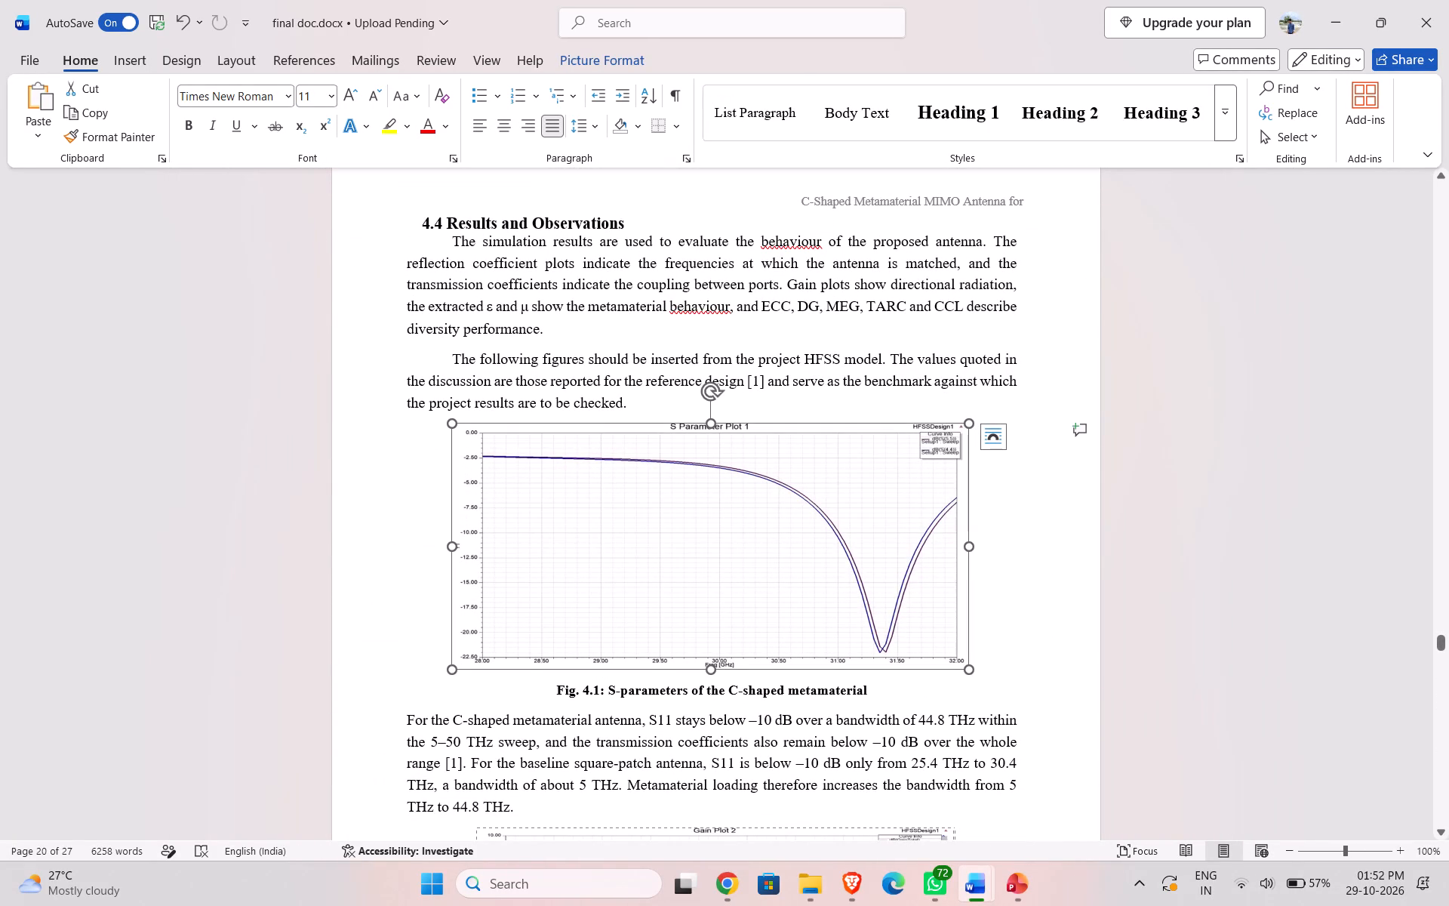
pyautogui.click(1017, 885)
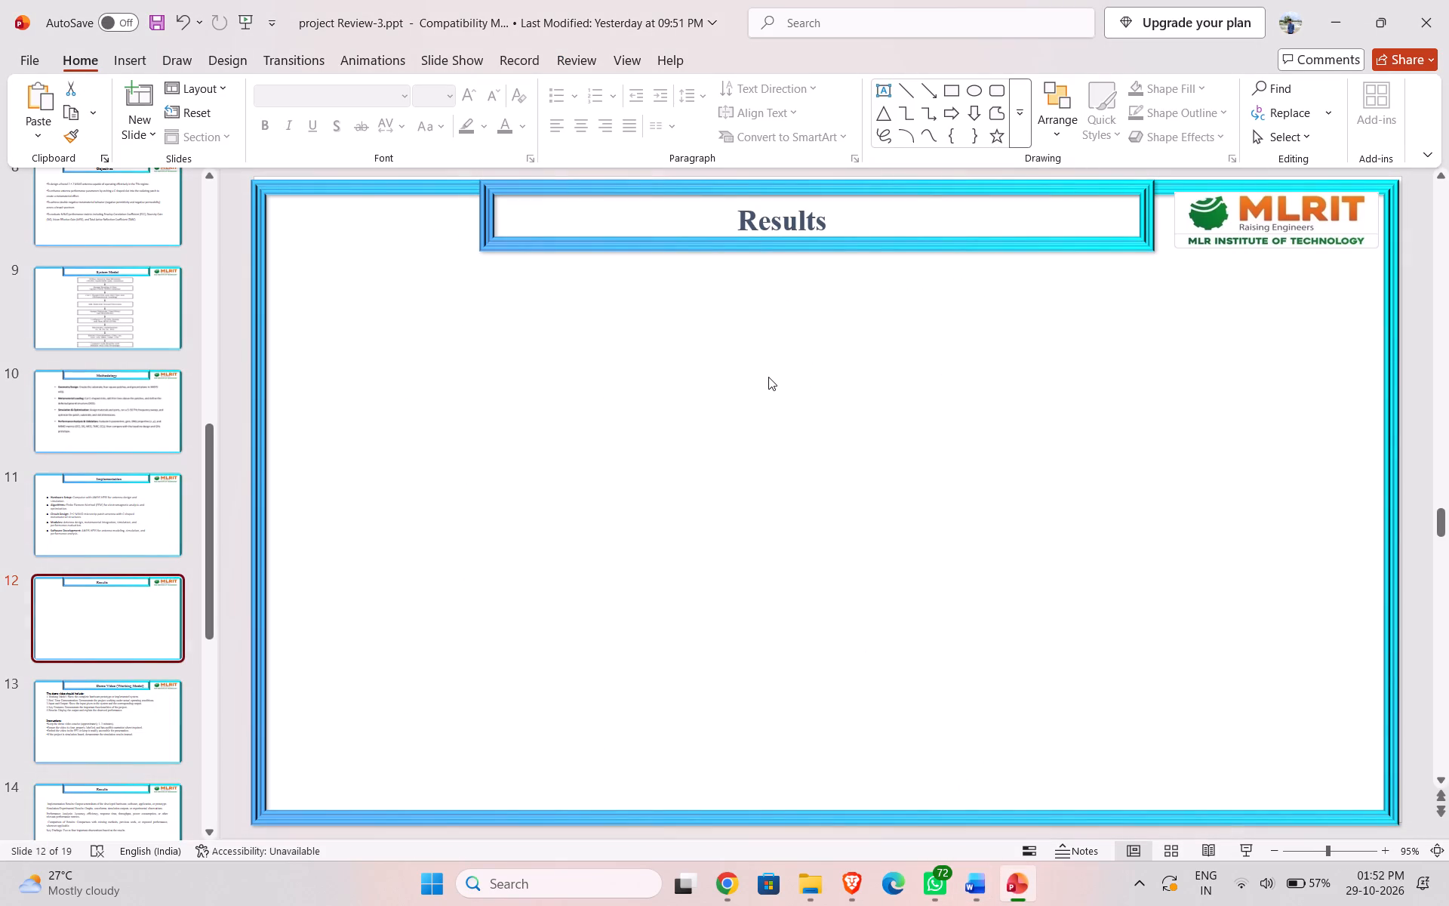
pyautogui.hotkey('ctrl', 'v')
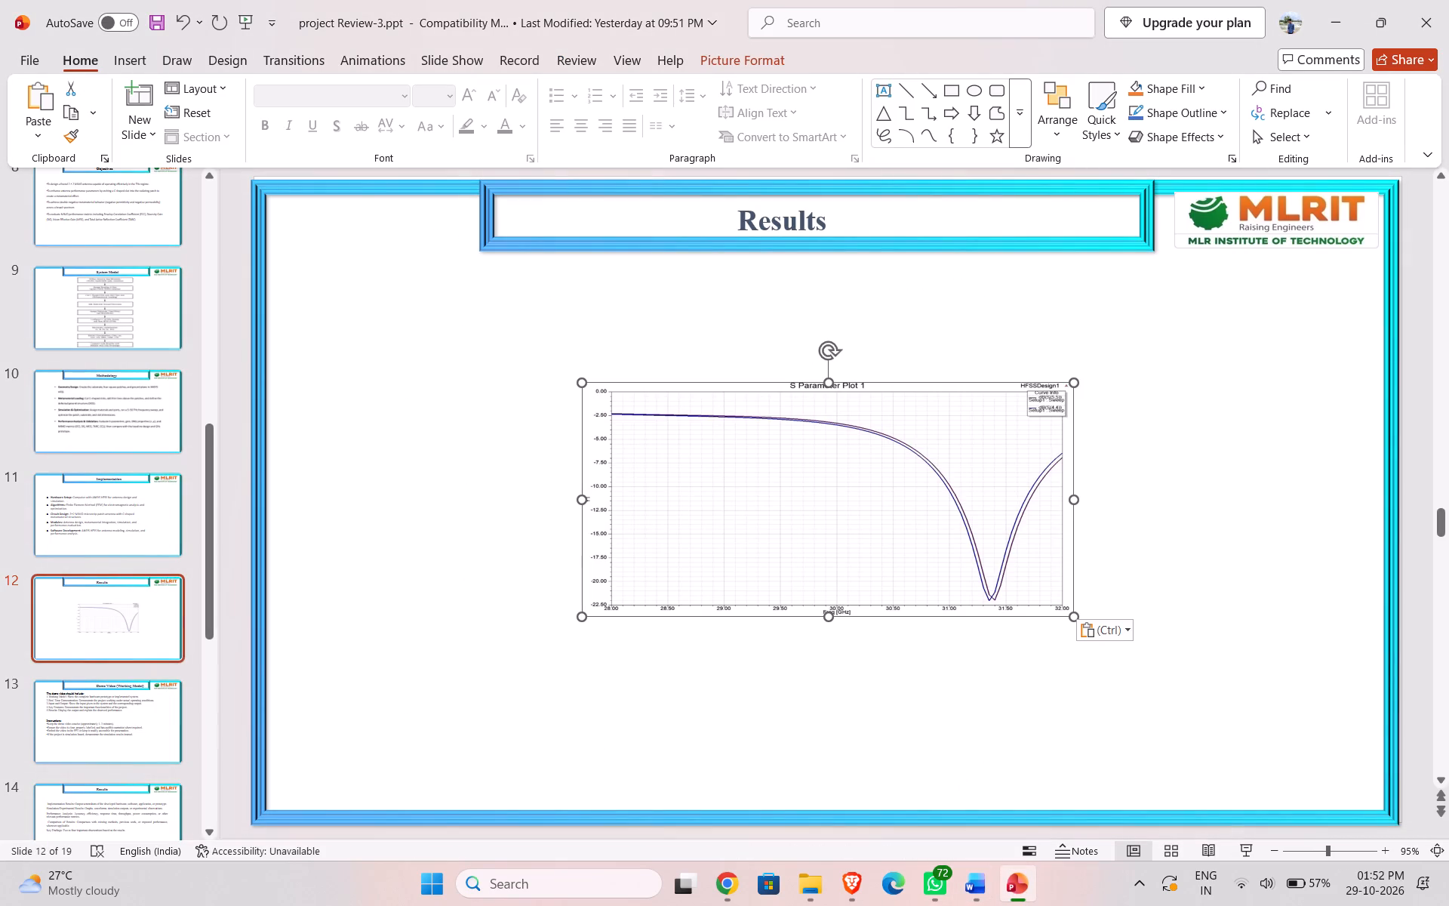
pyautogui.moveTo(817, 421); pyautogui.dragTo(543, 330)
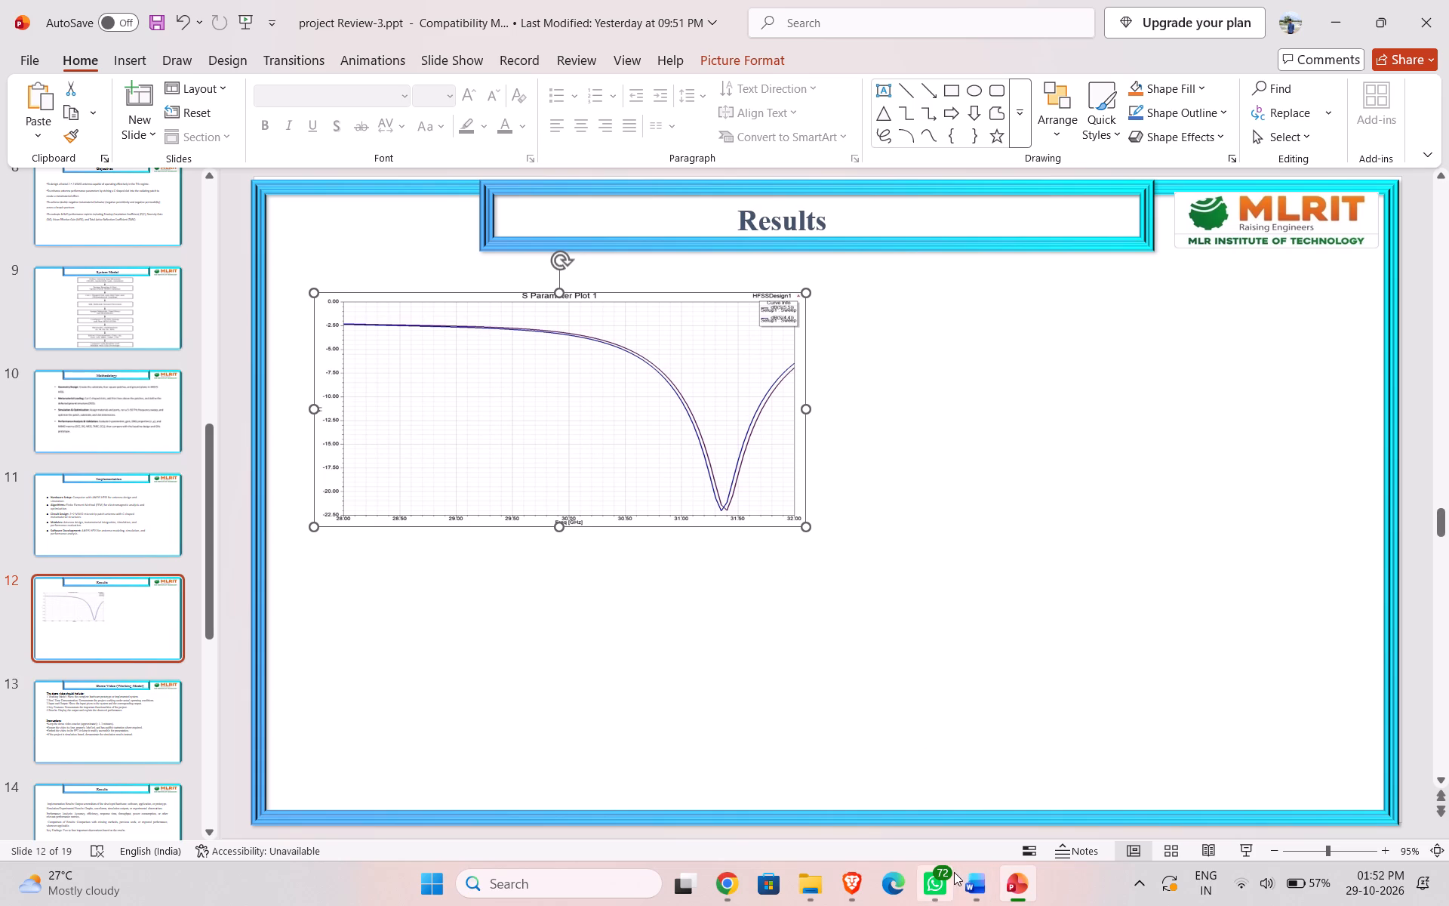
# Copy Gain Plot 2 (Fig. 4.2) from final doc.docx onto Results slide 12, placing it to the right of the S-parameter plot.
pyautogui.click(1040, 758)
pyautogui.scroll(-1, 826, 495)
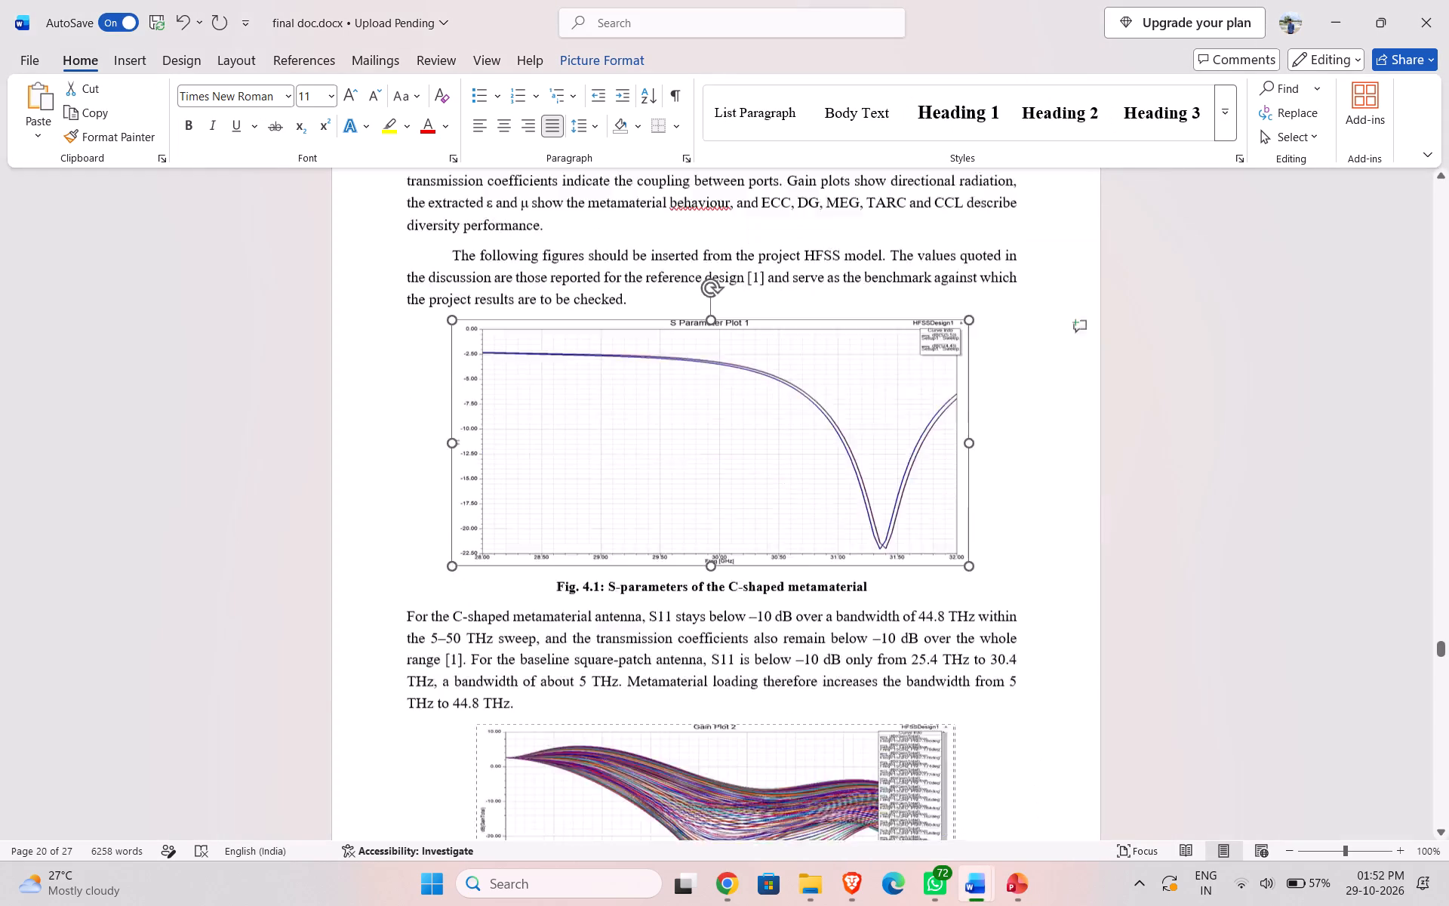
pyautogui.scroll(-2, 826, 495)
pyautogui.rightClick(826, 495)
pyautogui.click(783, 365)
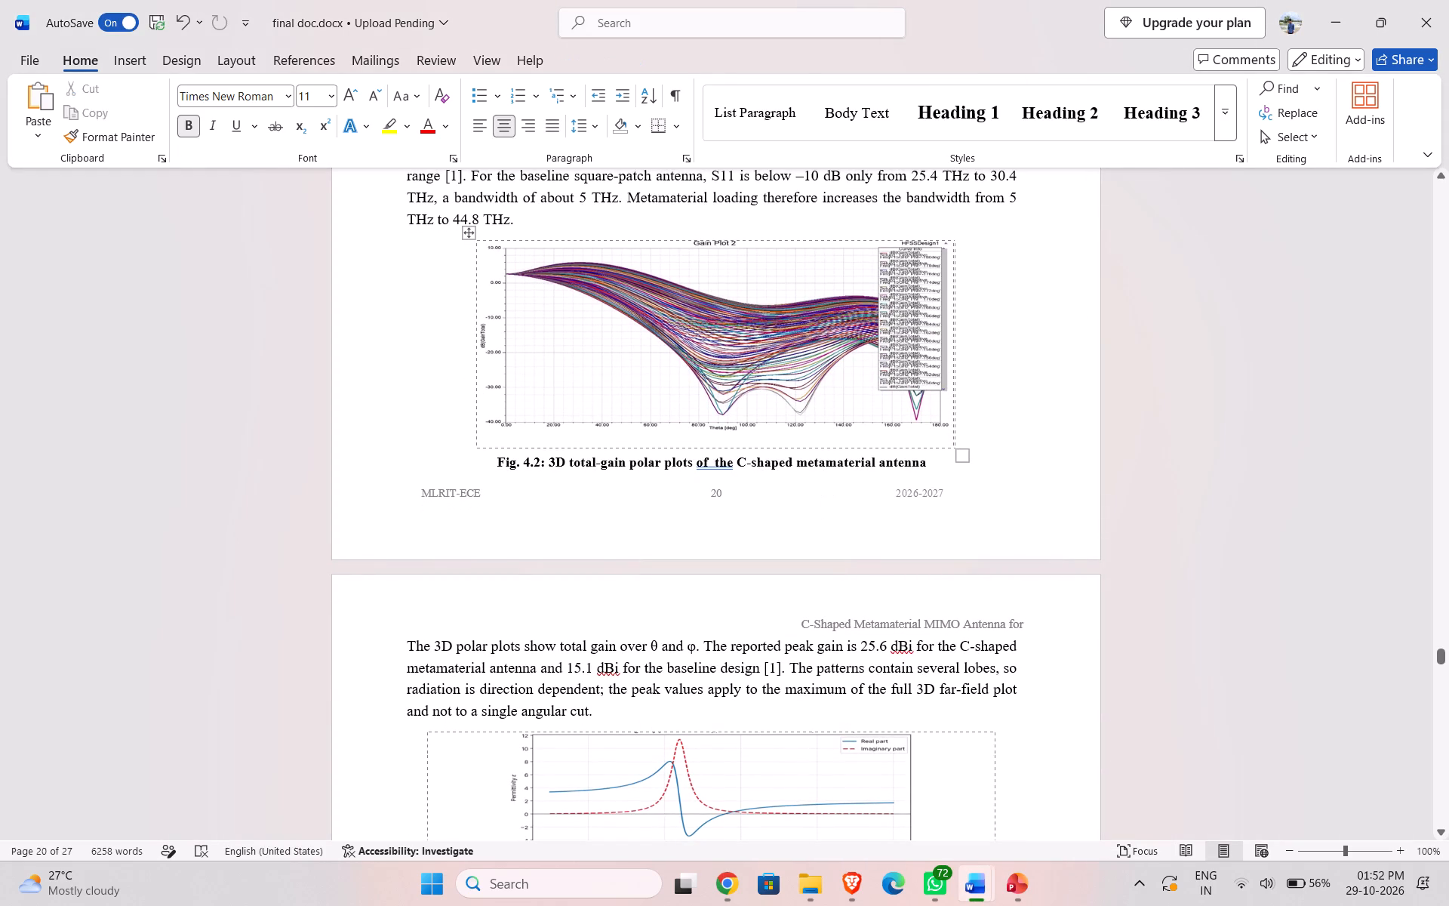
pyautogui.hotkey('ctrl', 'c')
pyautogui.click(783, 365)
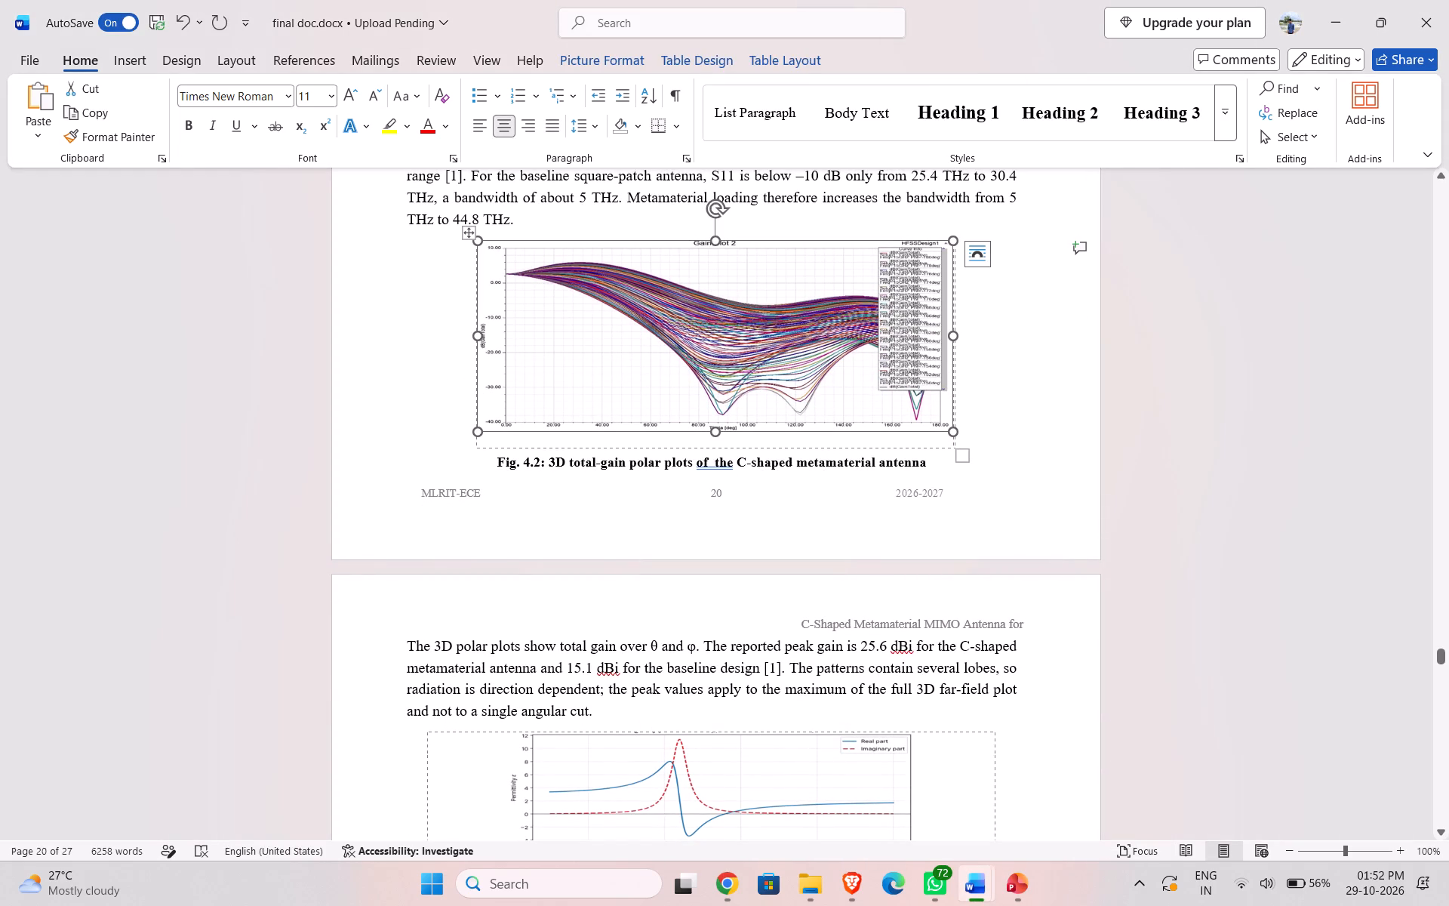
pyautogui.hotkey('ctrl', 'c')
pyautogui.click(1010, 871)
pyautogui.click(1002, 493)
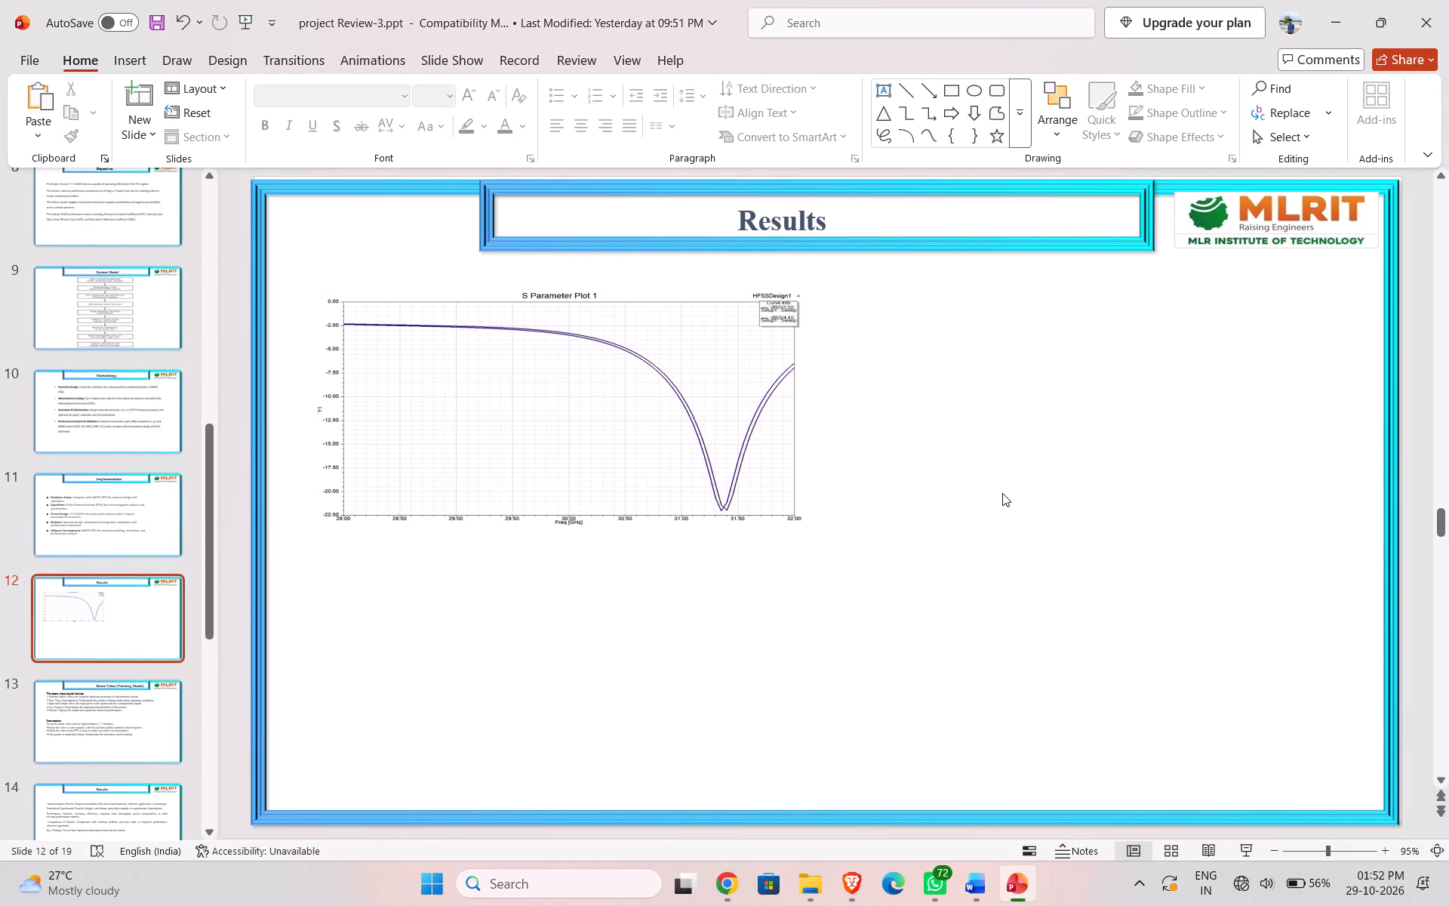
pyautogui.hotkey('ctrl', 'v')
pyautogui.moveTo(862, 448); pyautogui.dragTo(1062, 360)
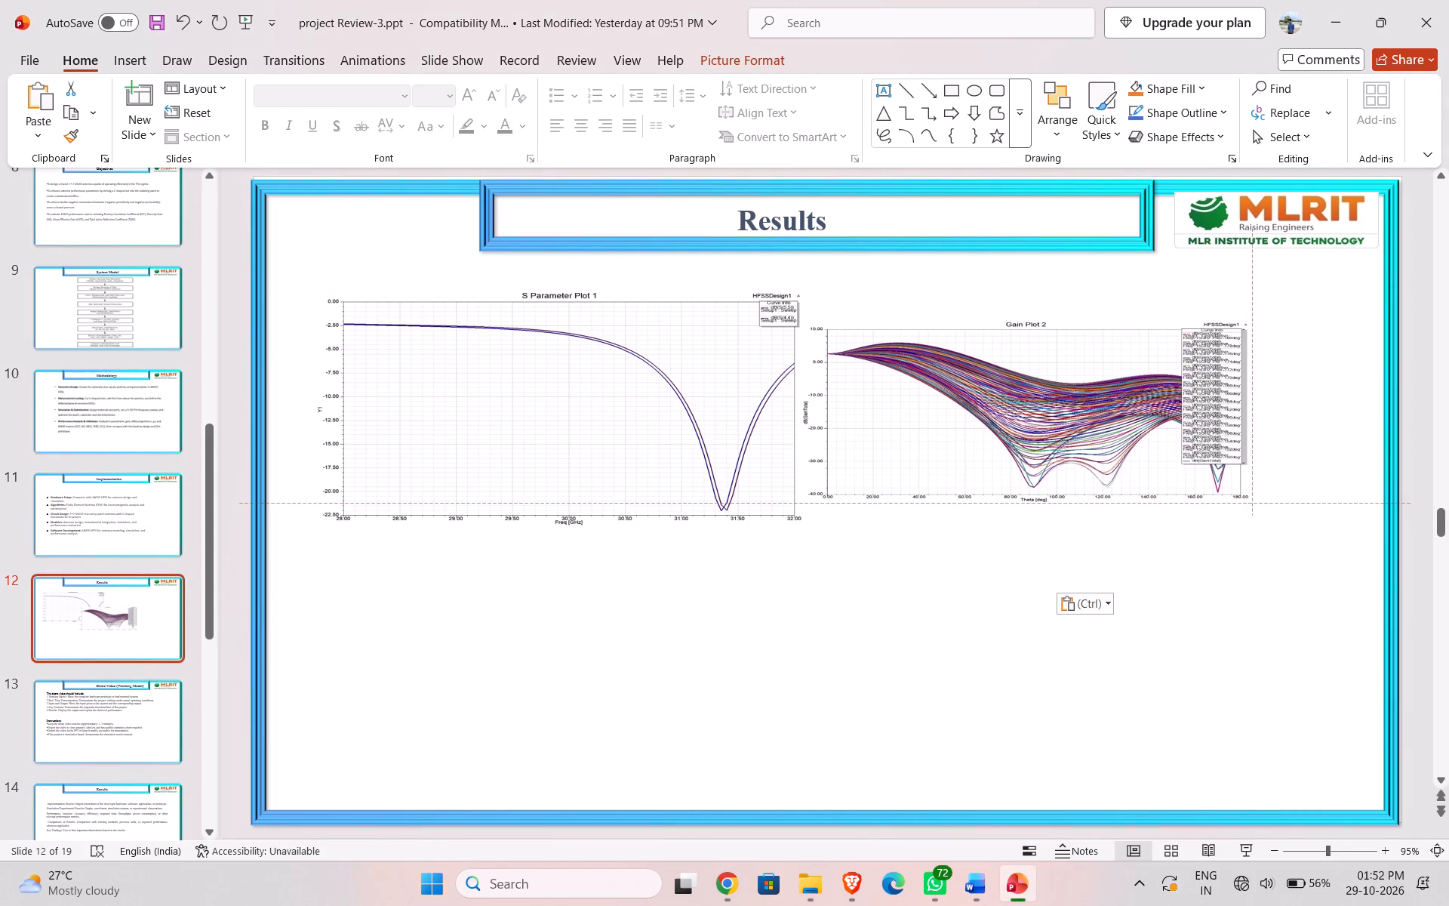
pyautogui.moveTo(1062, 360); pyautogui.dragTo(1119, 356)
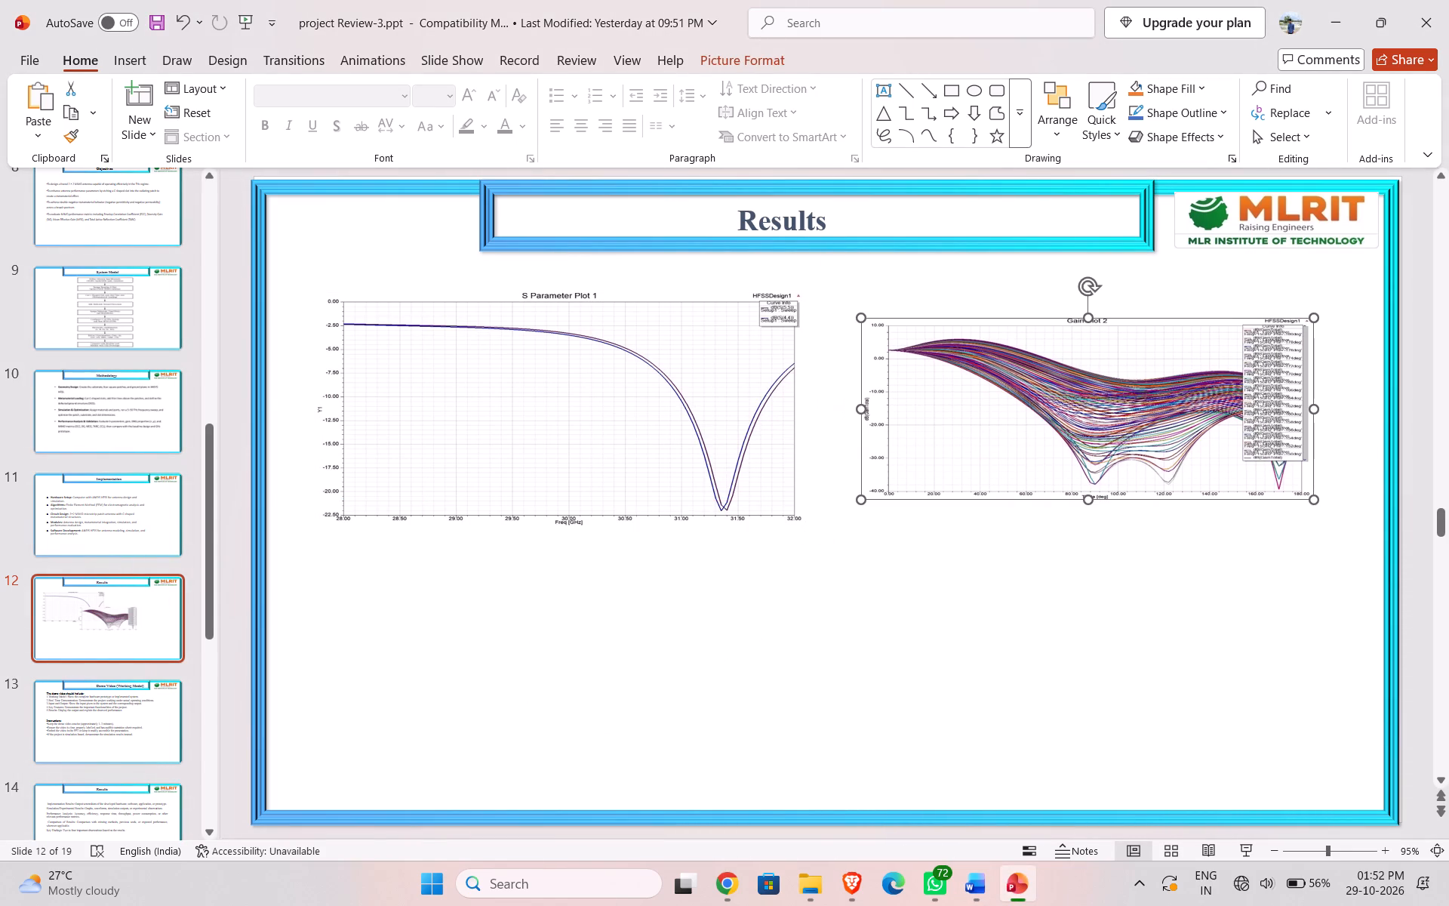
# Enlarge Gain Plot 2 on the Results slide to about the height of S Parameter Plot 1, extending it towards that plot.
pyautogui.moveTo(1089, 321); pyautogui.dragTo(1088, 305)
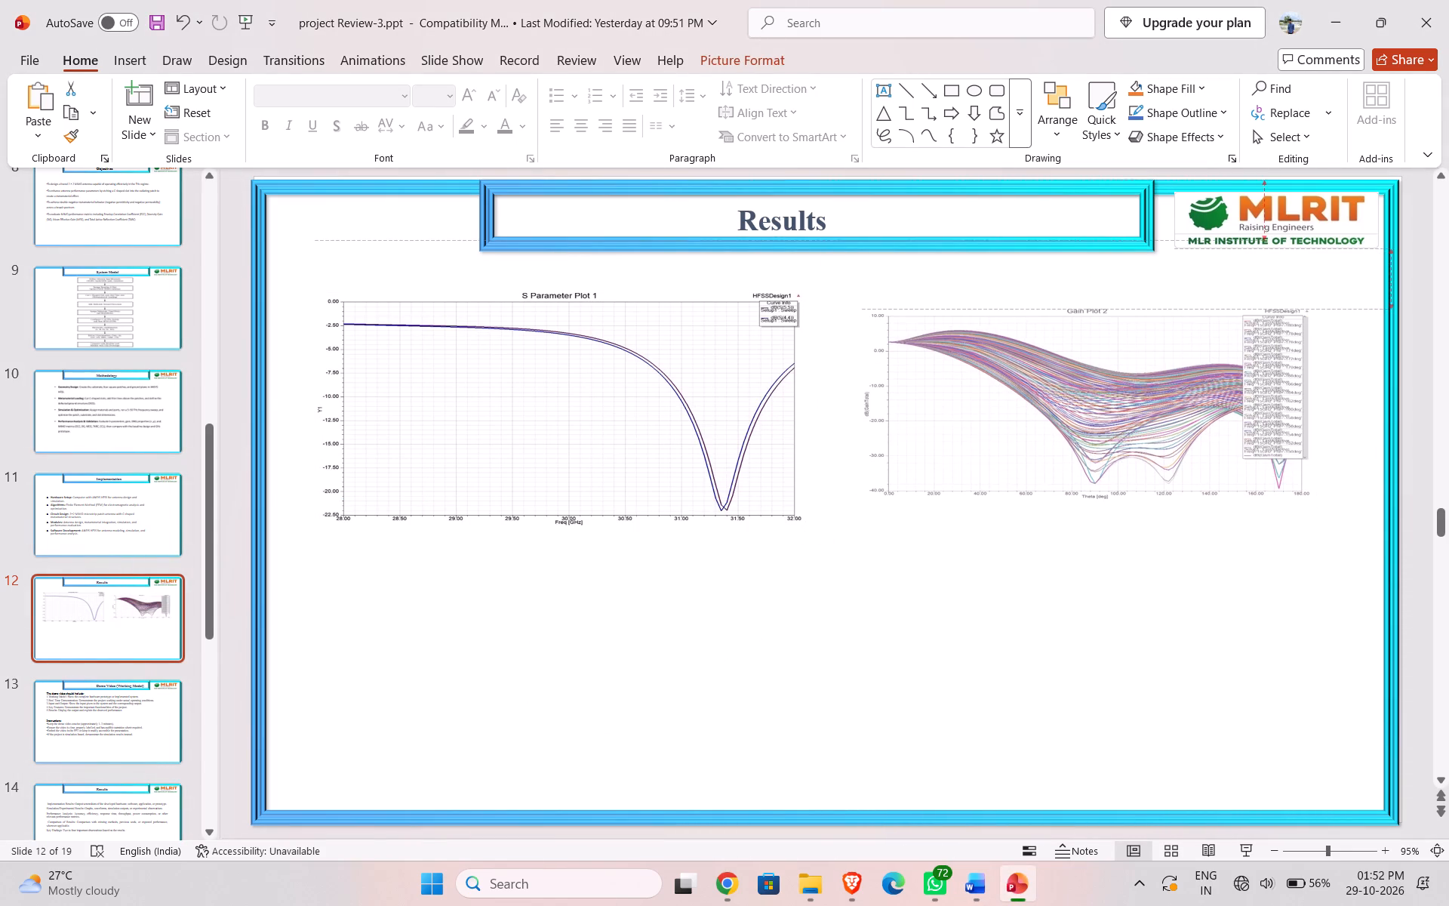
pyautogui.moveTo(1088, 305); pyautogui.dragTo(1088, 300)
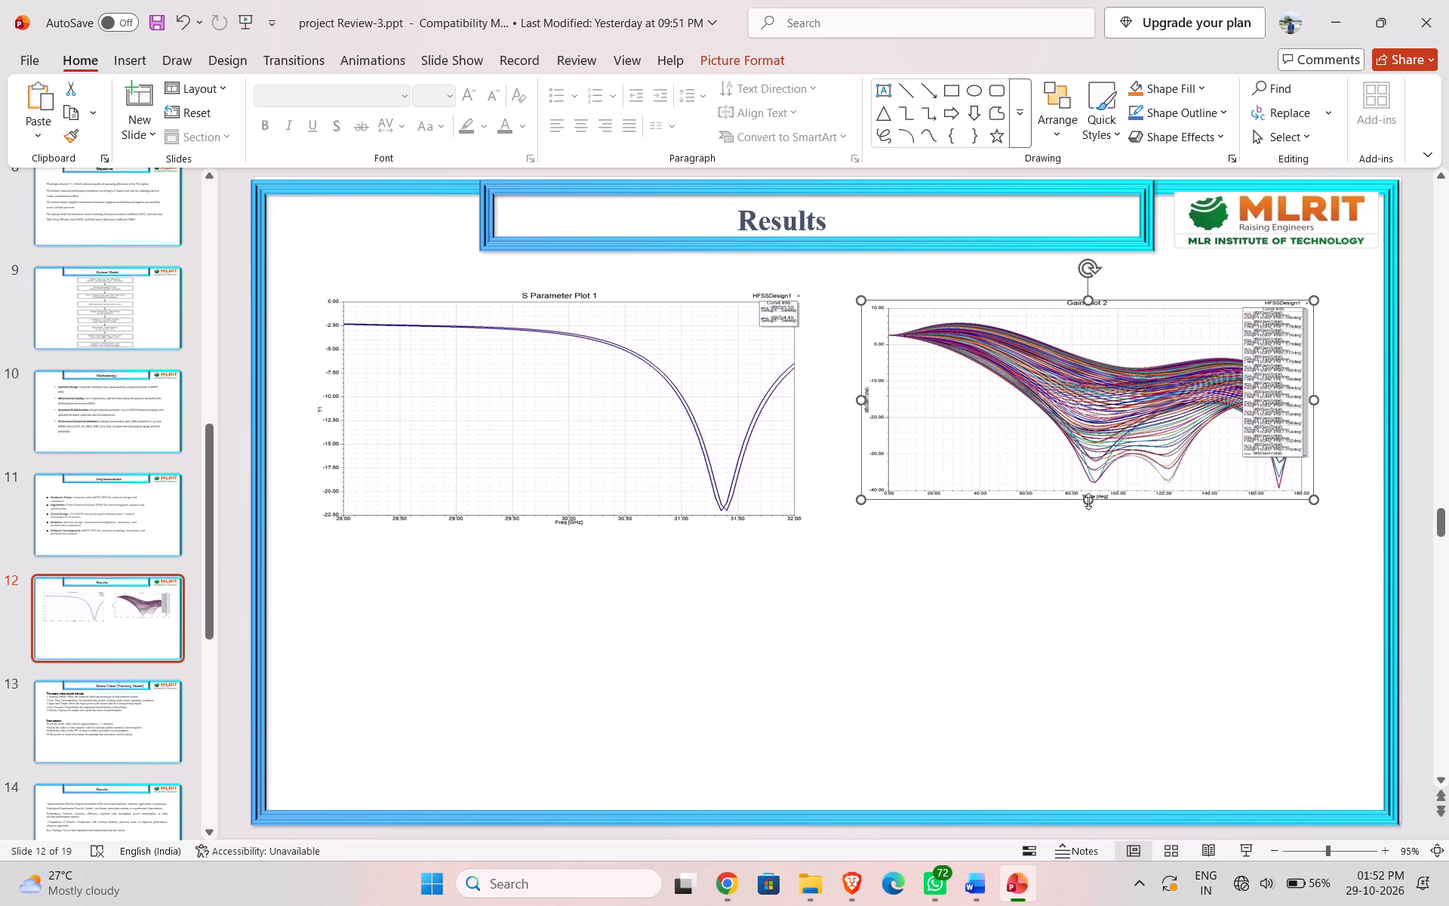
pyautogui.moveTo(1088, 501); pyautogui.dragTo(1092, 524)
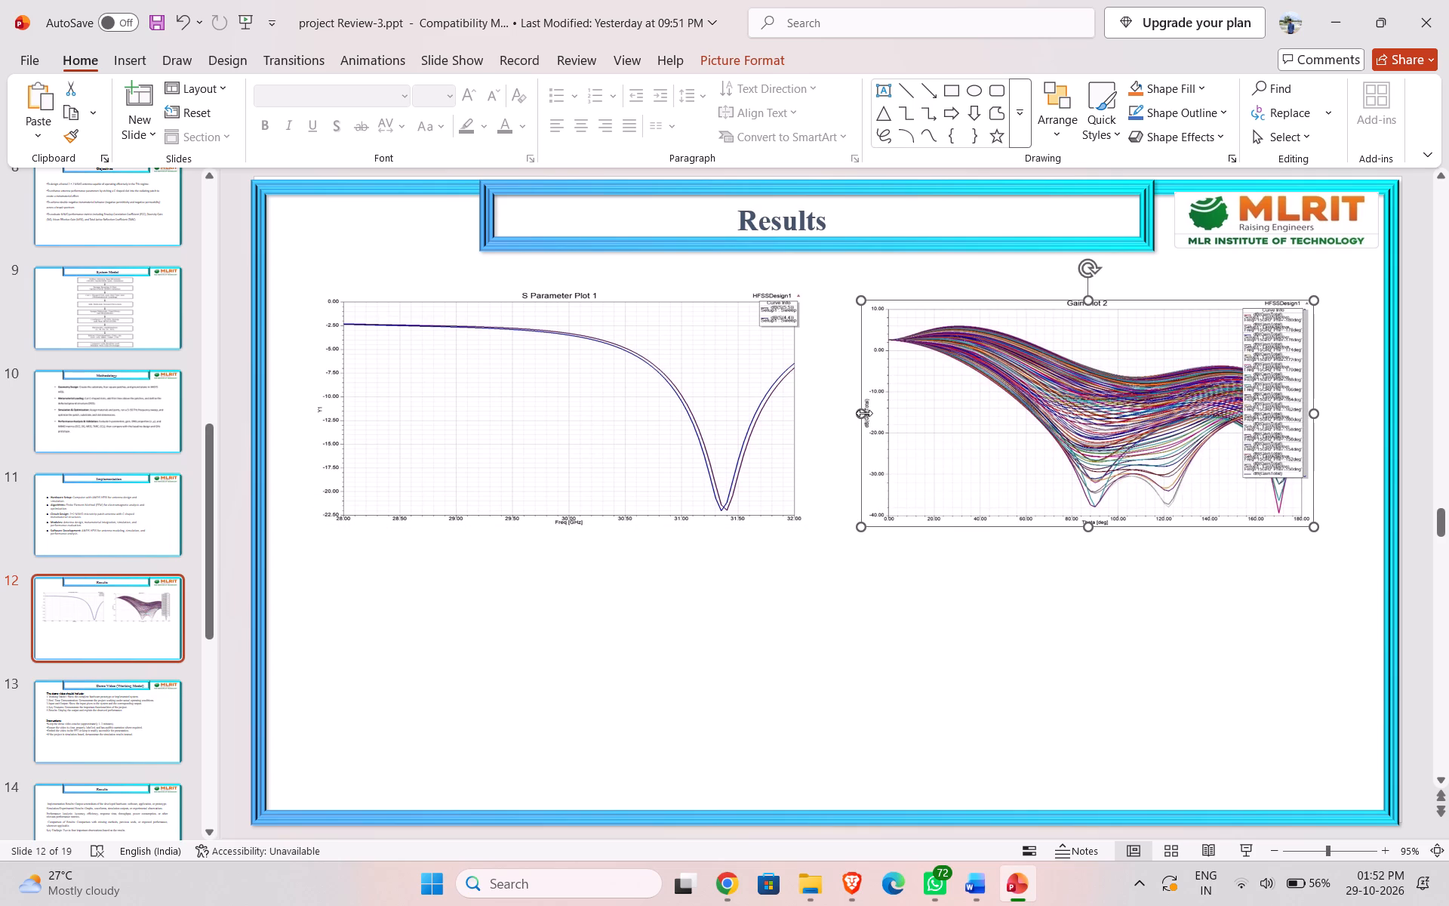
pyautogui.moveTo(864, 413); pyautogui.dragTo(841, 412)
pyautogui.click(861, 630)
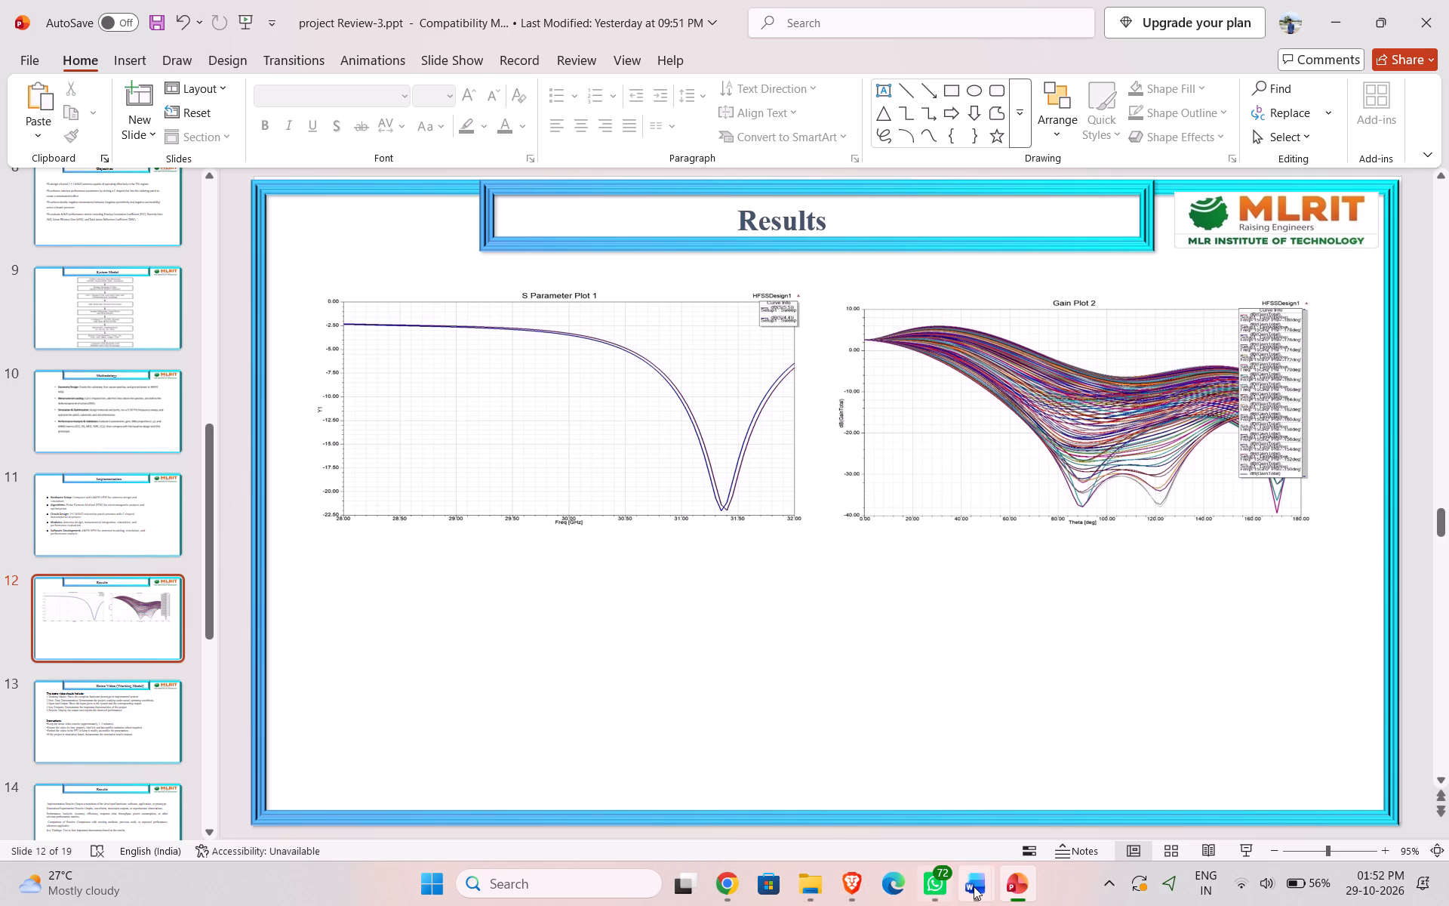
# Look through final doc.docx in Word from Fig. 4.3 to Table 4.3 for further results, and return to the Results slide.
pyautogui.click(1011, 824)
pyautogui.scroll(-2, 824, 621)
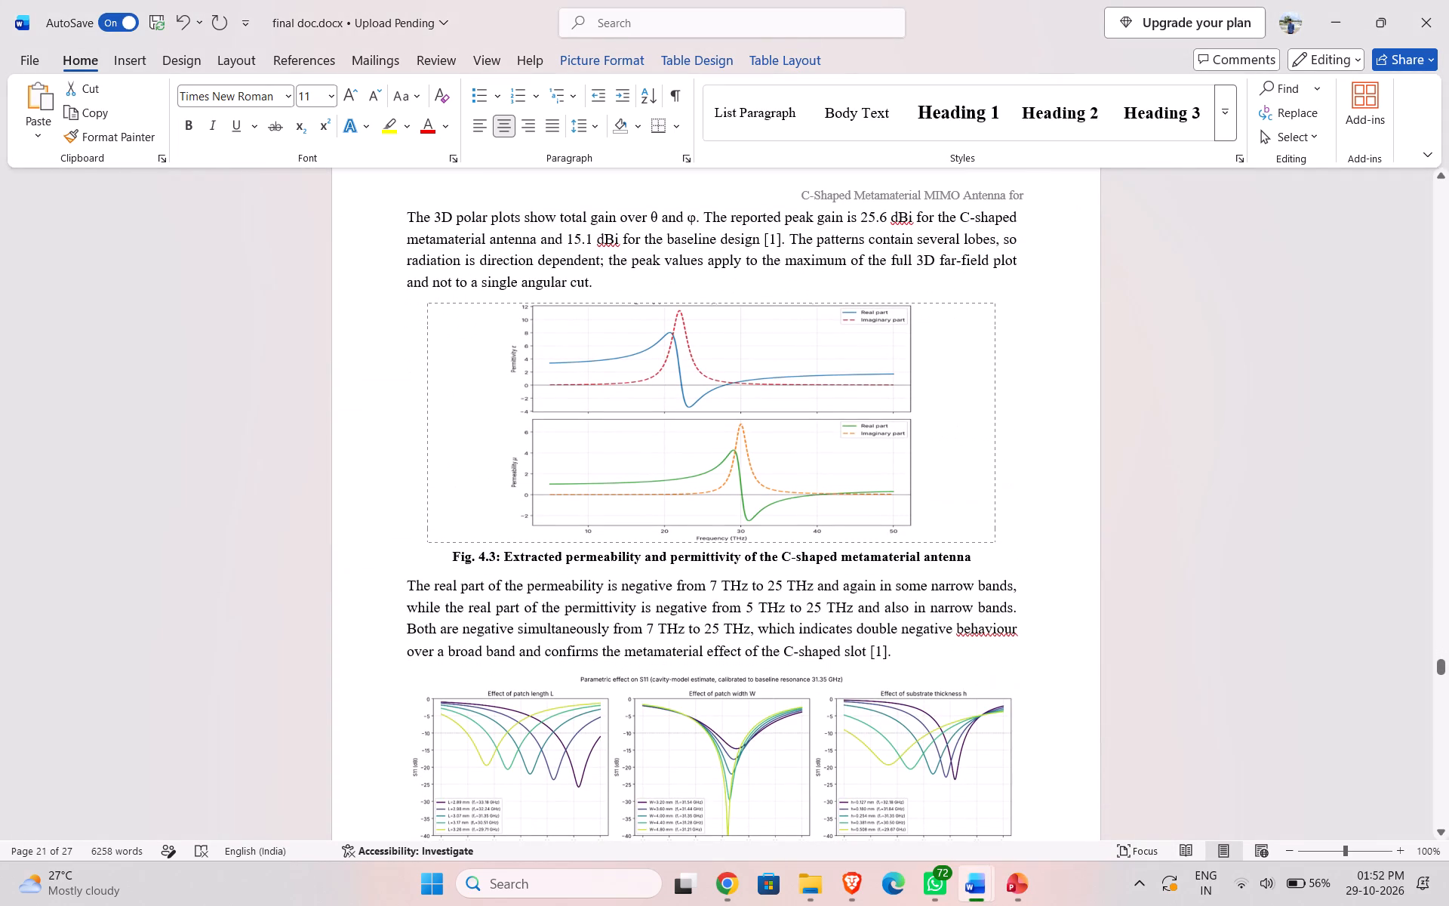
pyautogui.scroll(-3, 824, 621)
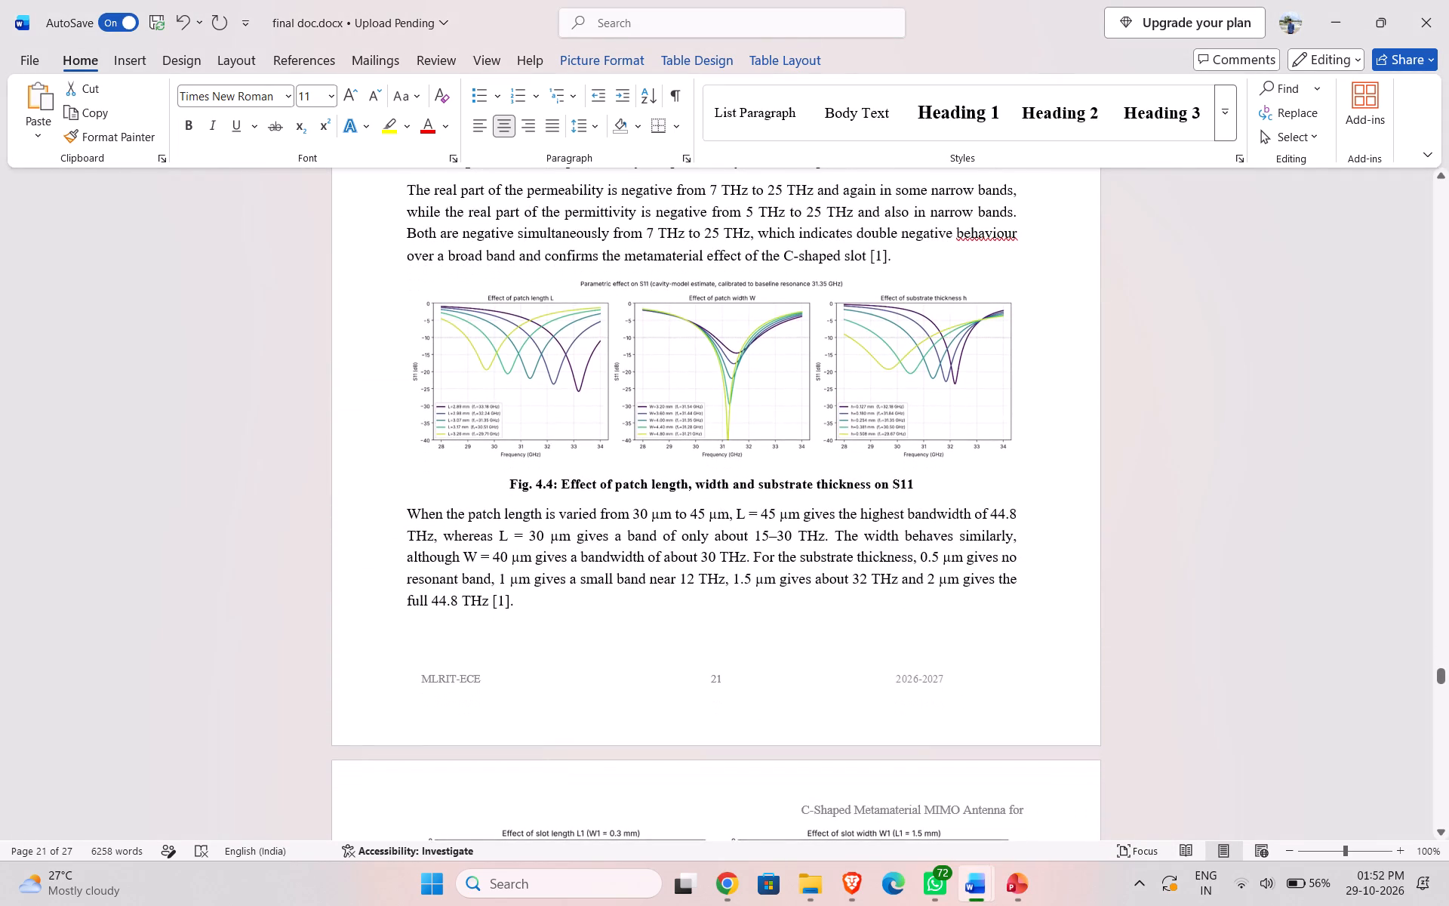
pyautogui.scroll(-7, 824, 621)
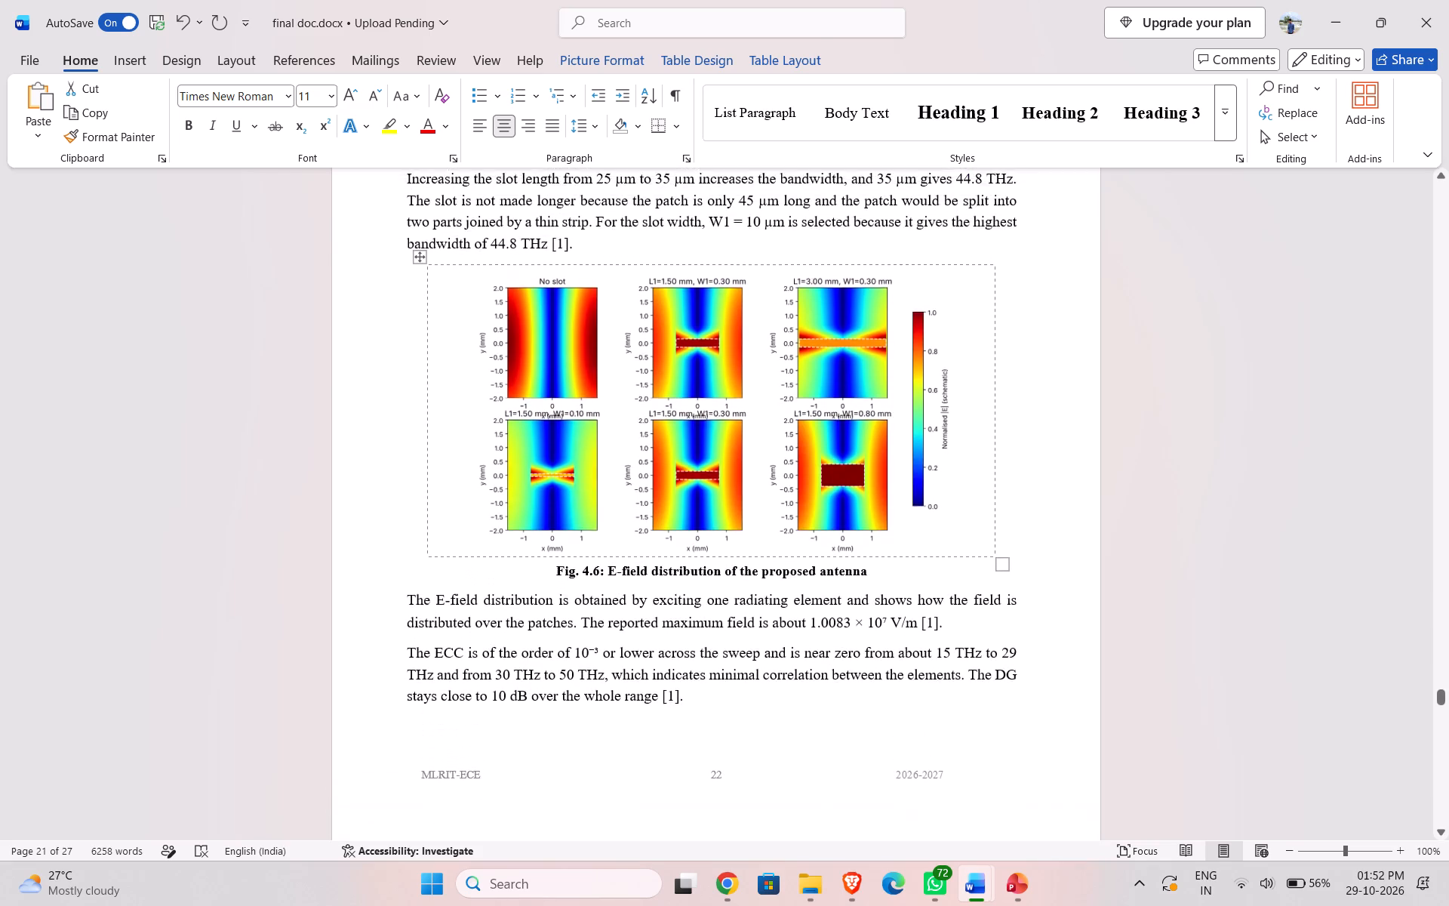
pyautogui.scroll(-5, 824, 621)
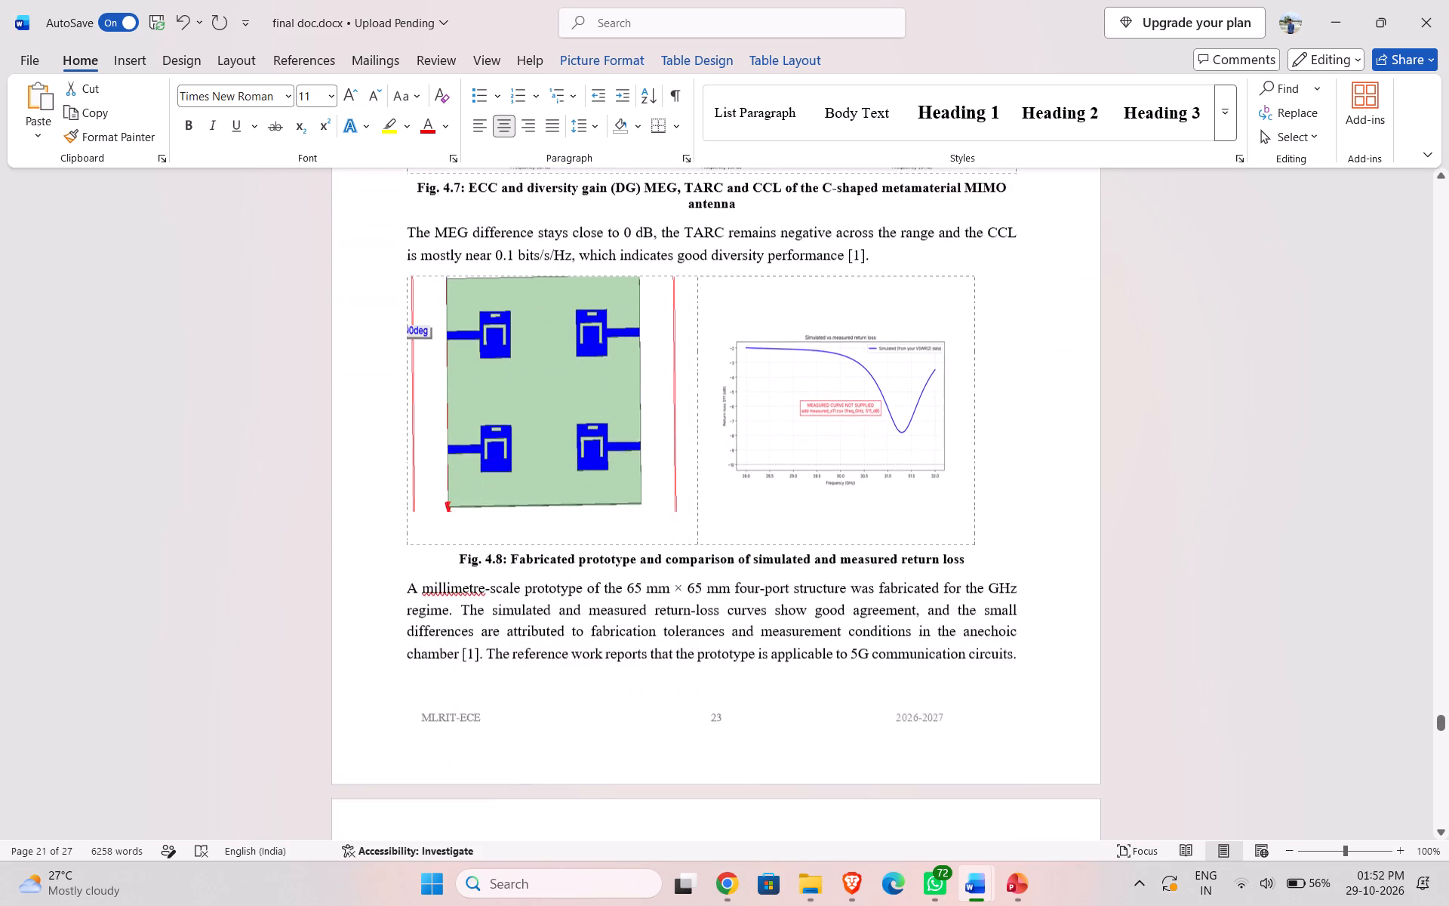
pyautogui.scroll(-1, 824, 621)
pyautogui.scroll(1, 824, 621)
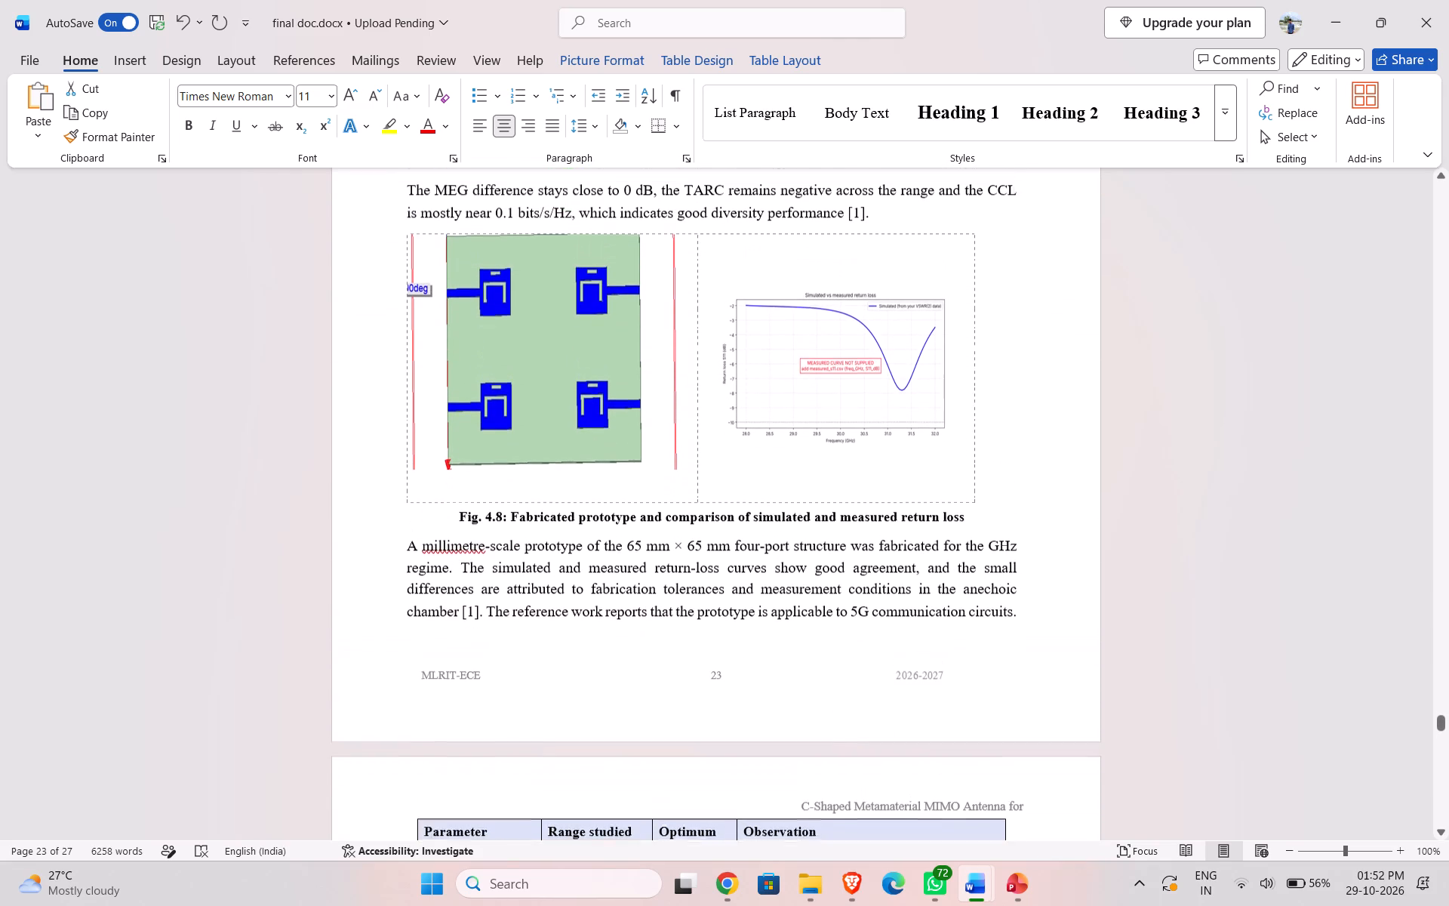
pyautogui.scroll(1, 824, 621)
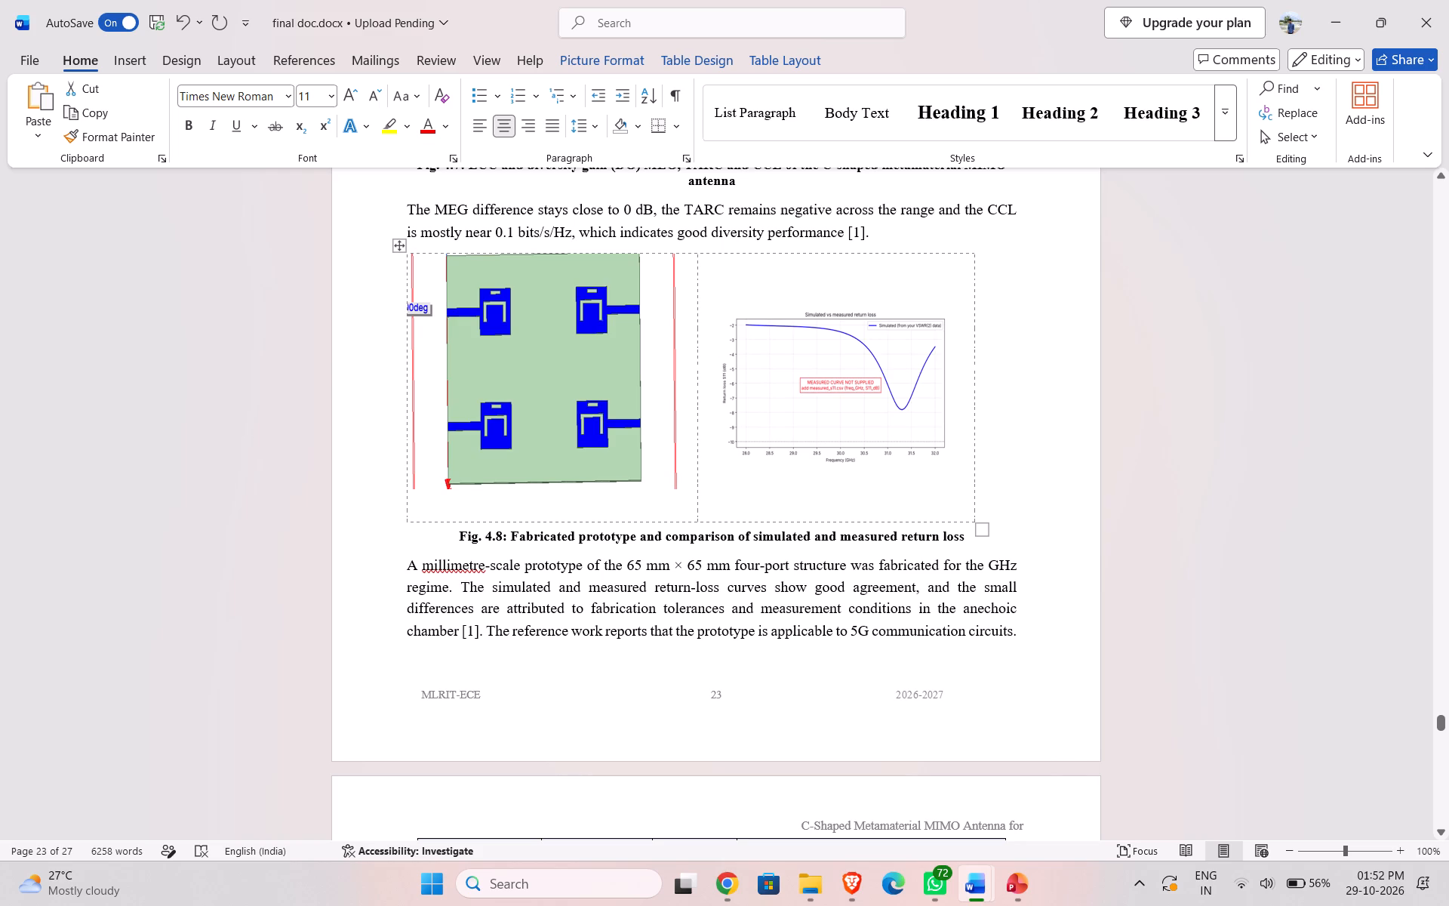
pyautogui.scroll(-4, 923, 664)
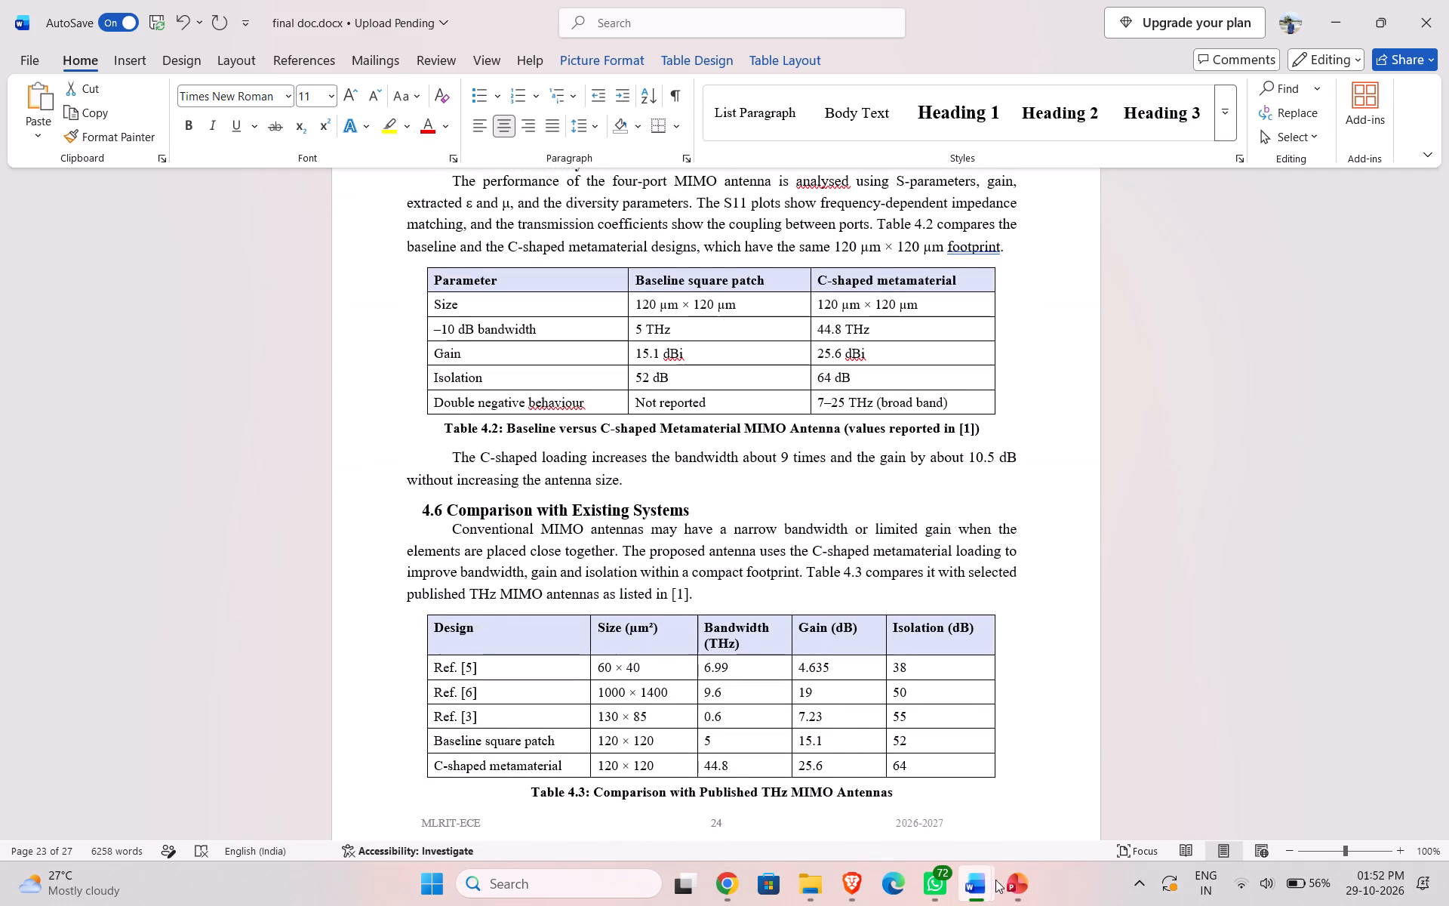
pyautogui.click(1013, 779)
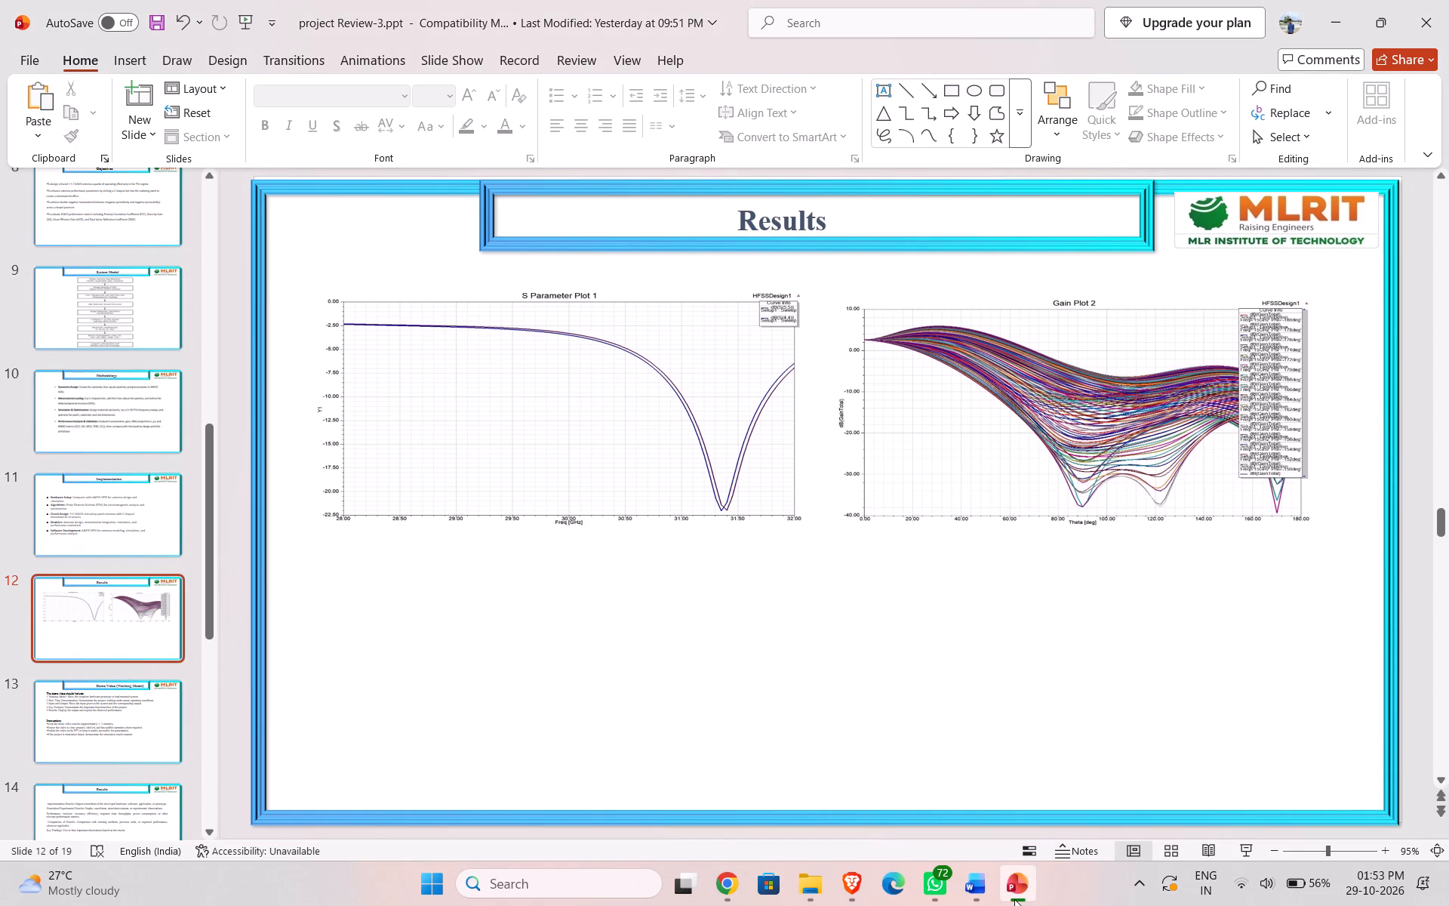
# Switch back to final doc.docx and review its figures backwards from section 4.6 to the HFSS models in Fig. 3.1.
pyautogui.click(1041, 811)
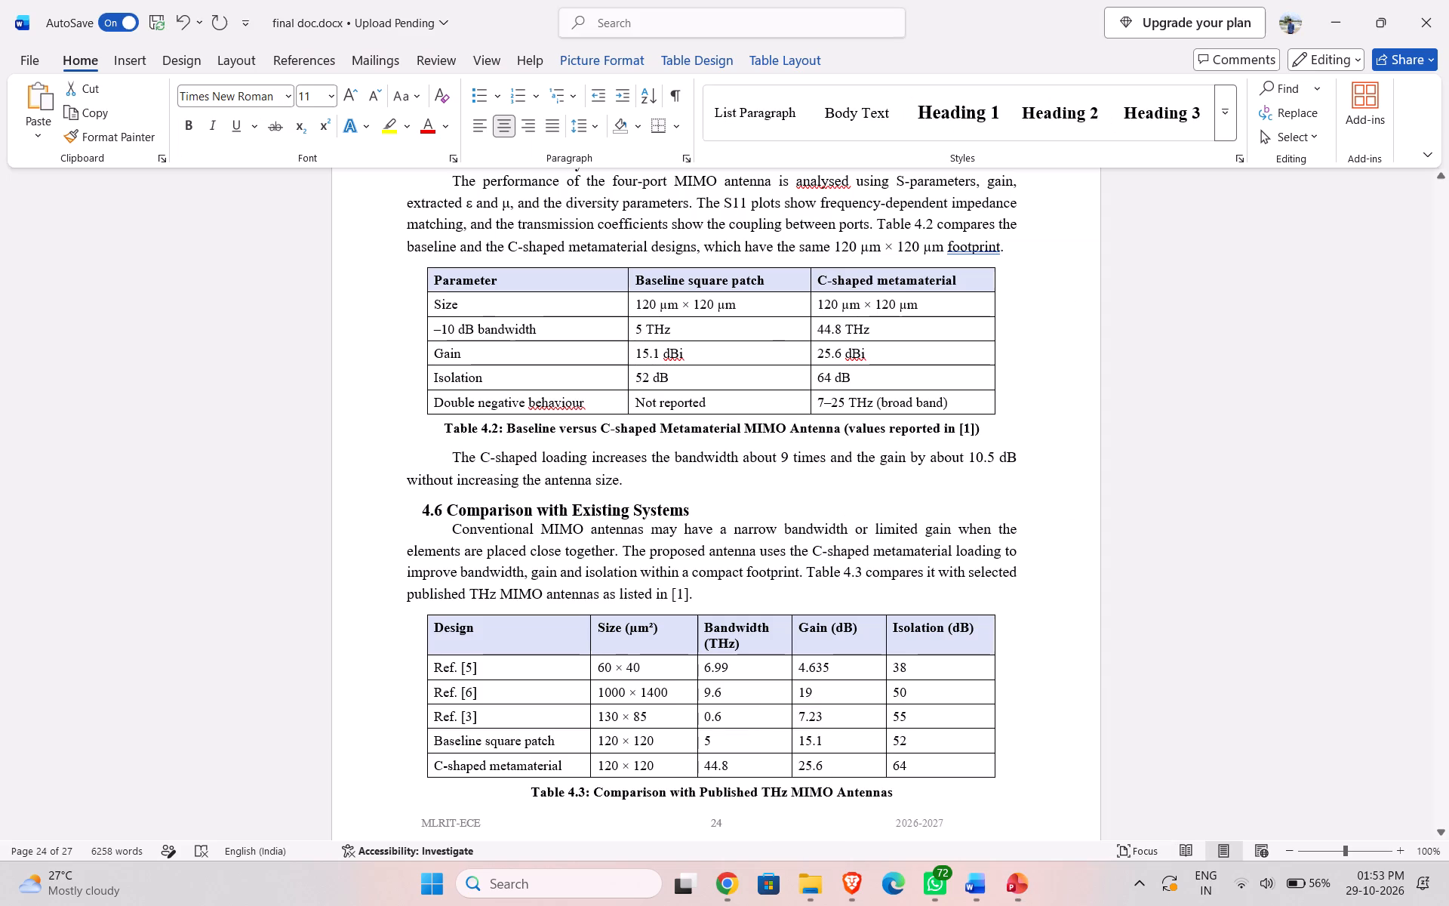
pyautogui.scroll(6, 892, 543)
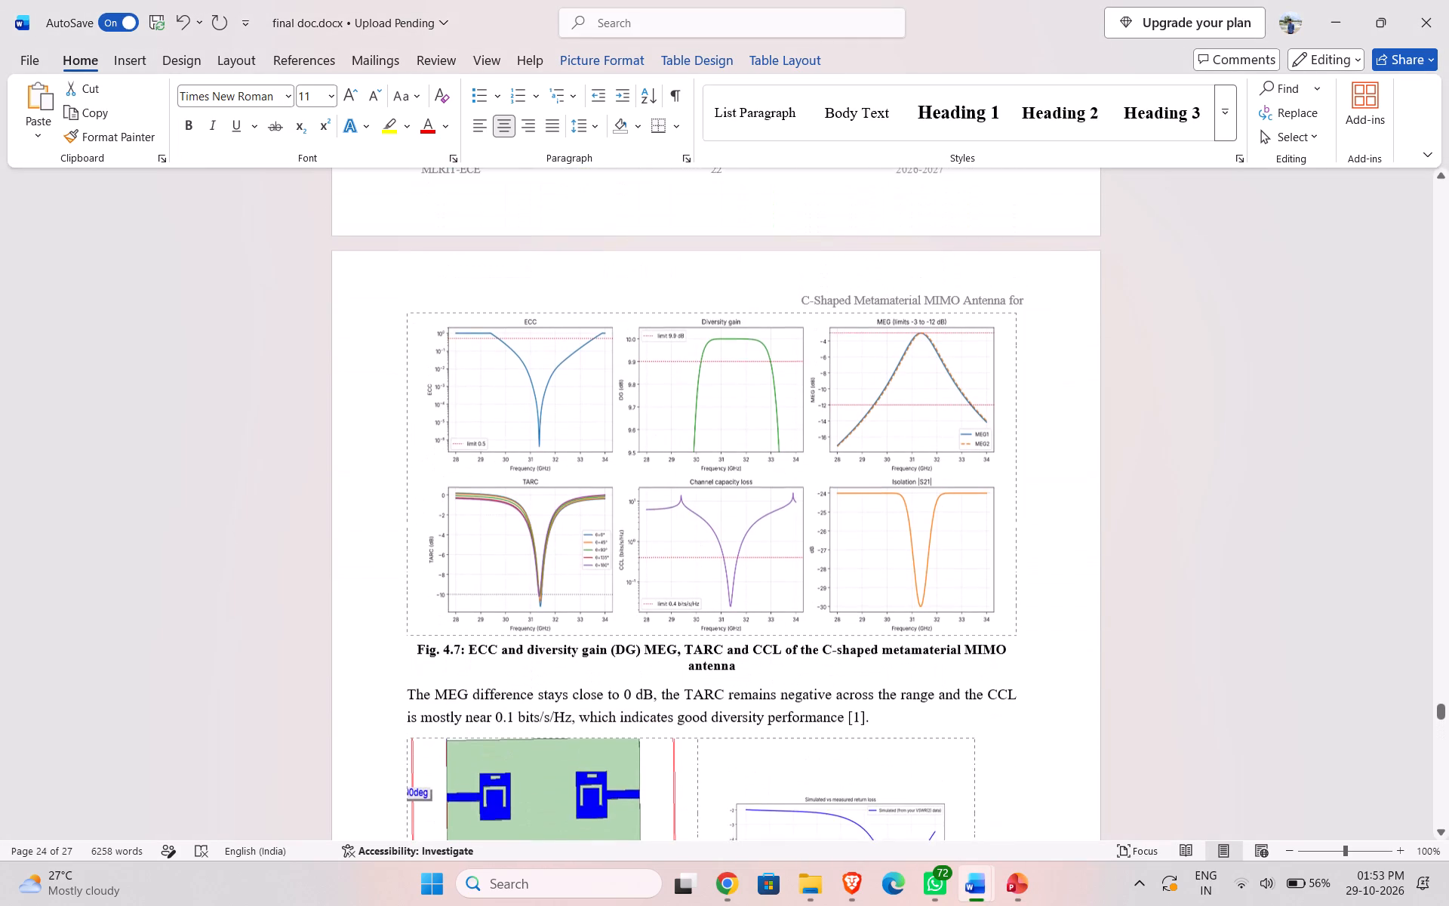
pyautogui.scroll(4, 892, 543)
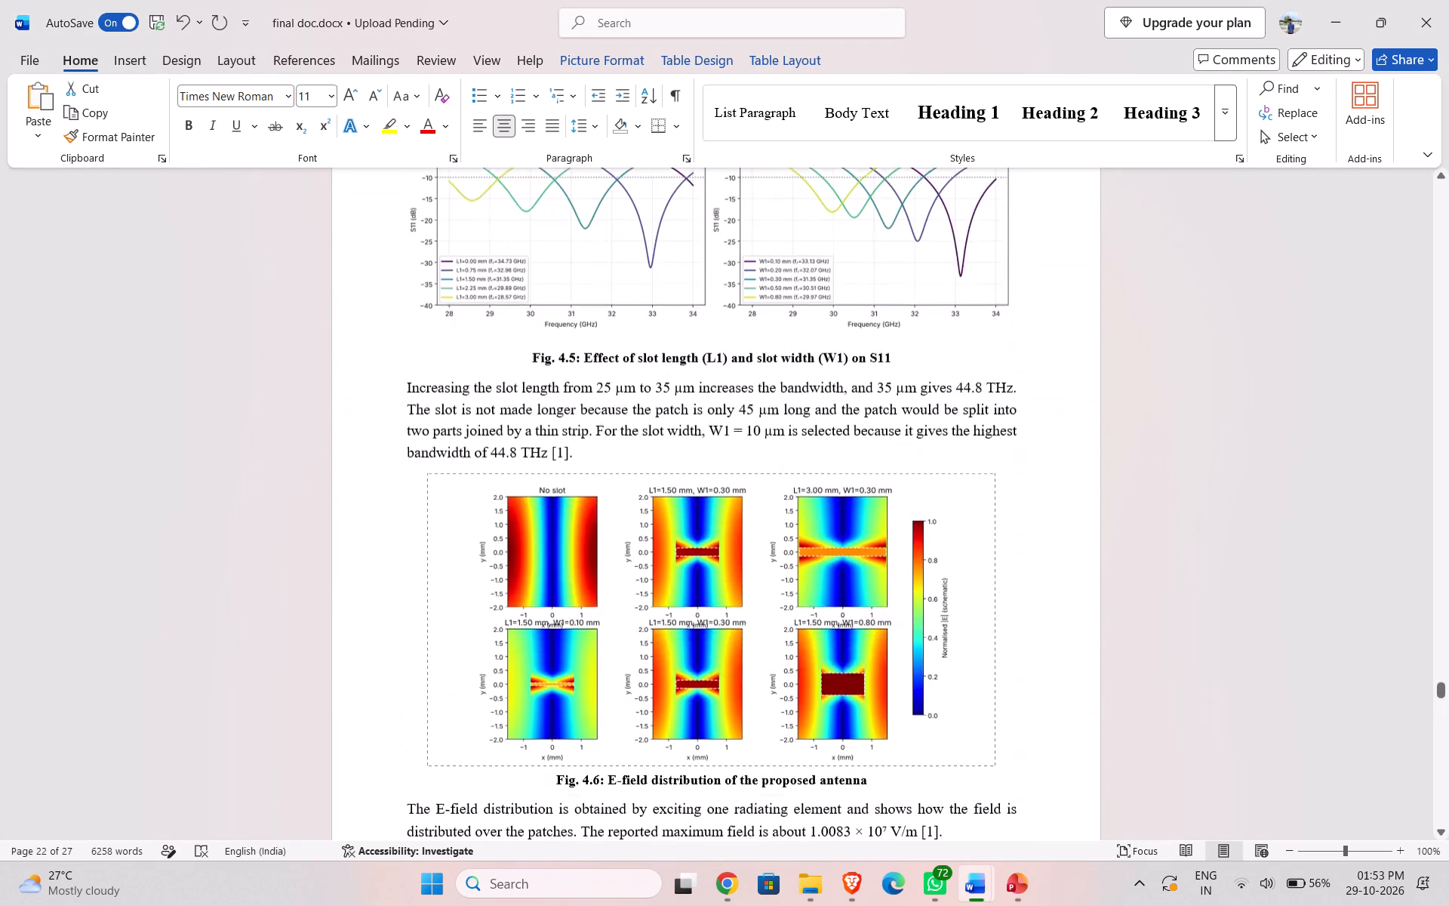
pyautogui.scroll(1, 892, 543)
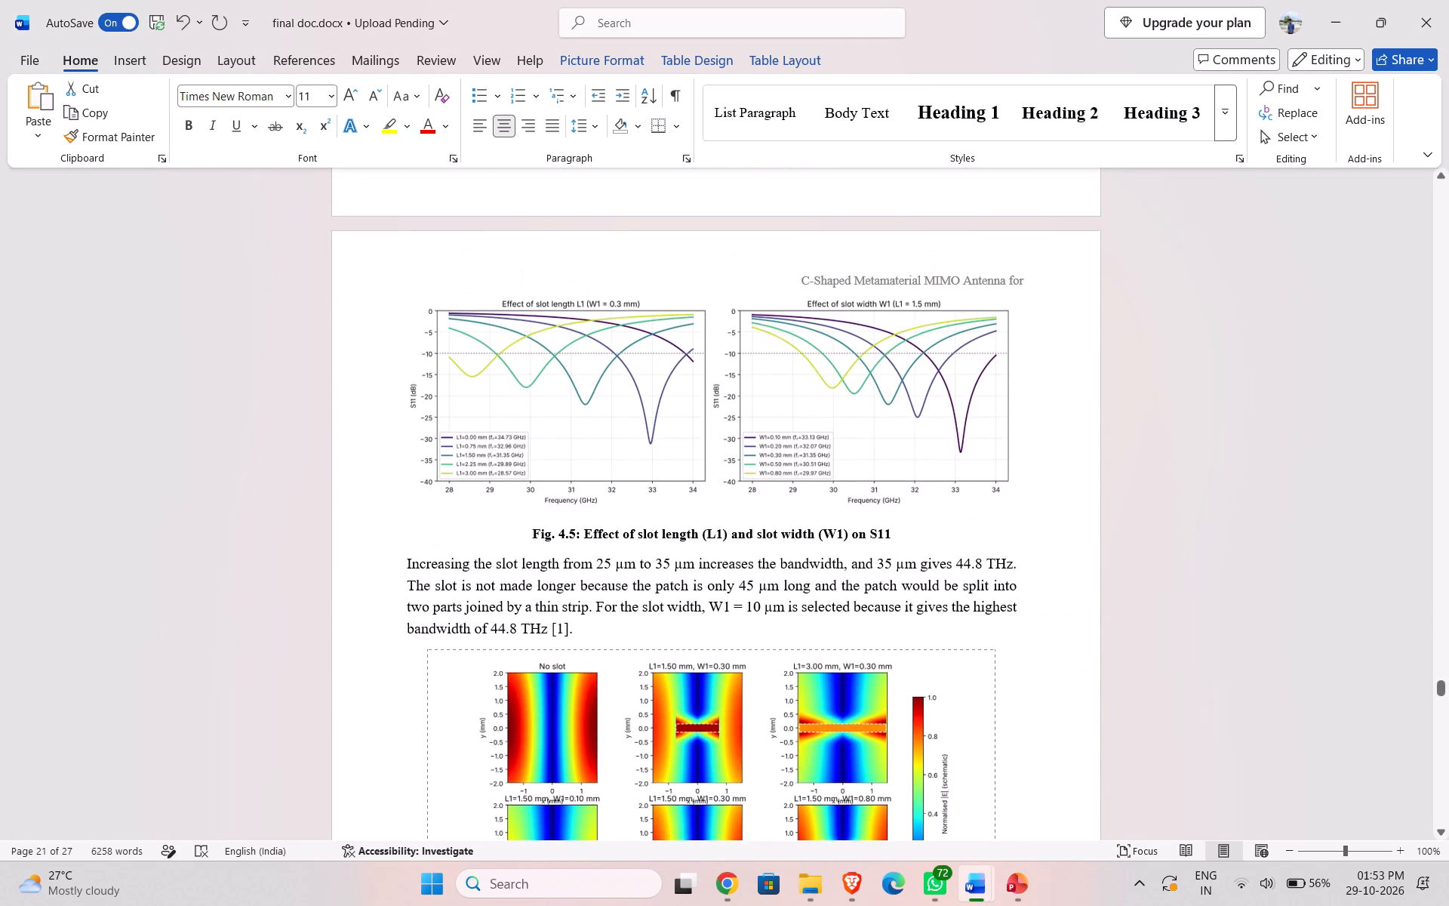
pyautogui.scroll(1, 892, 543)
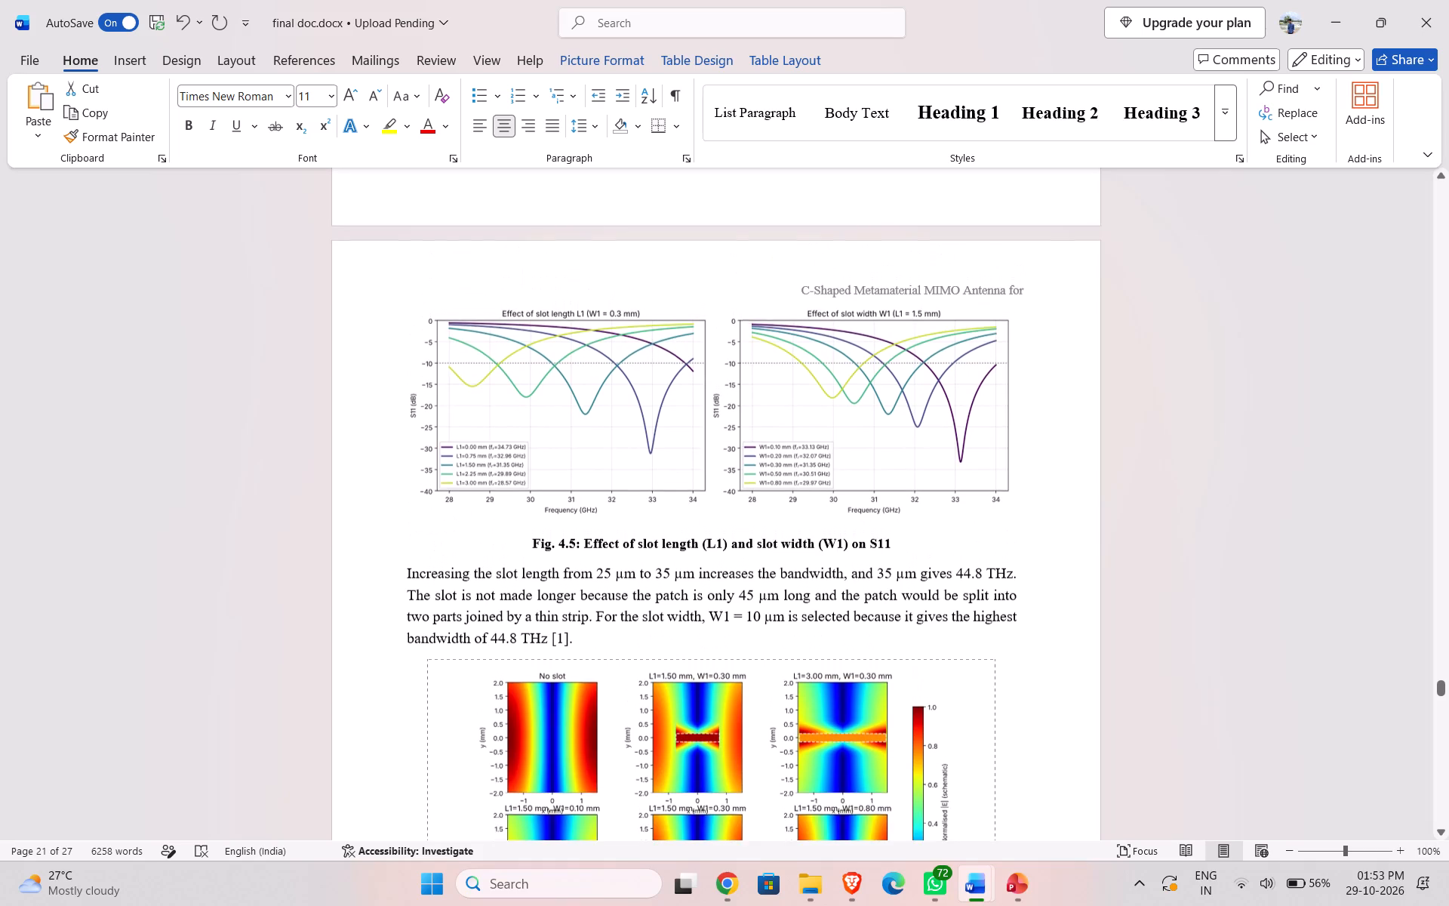
pyautogui.scroll(5, 892, 543)
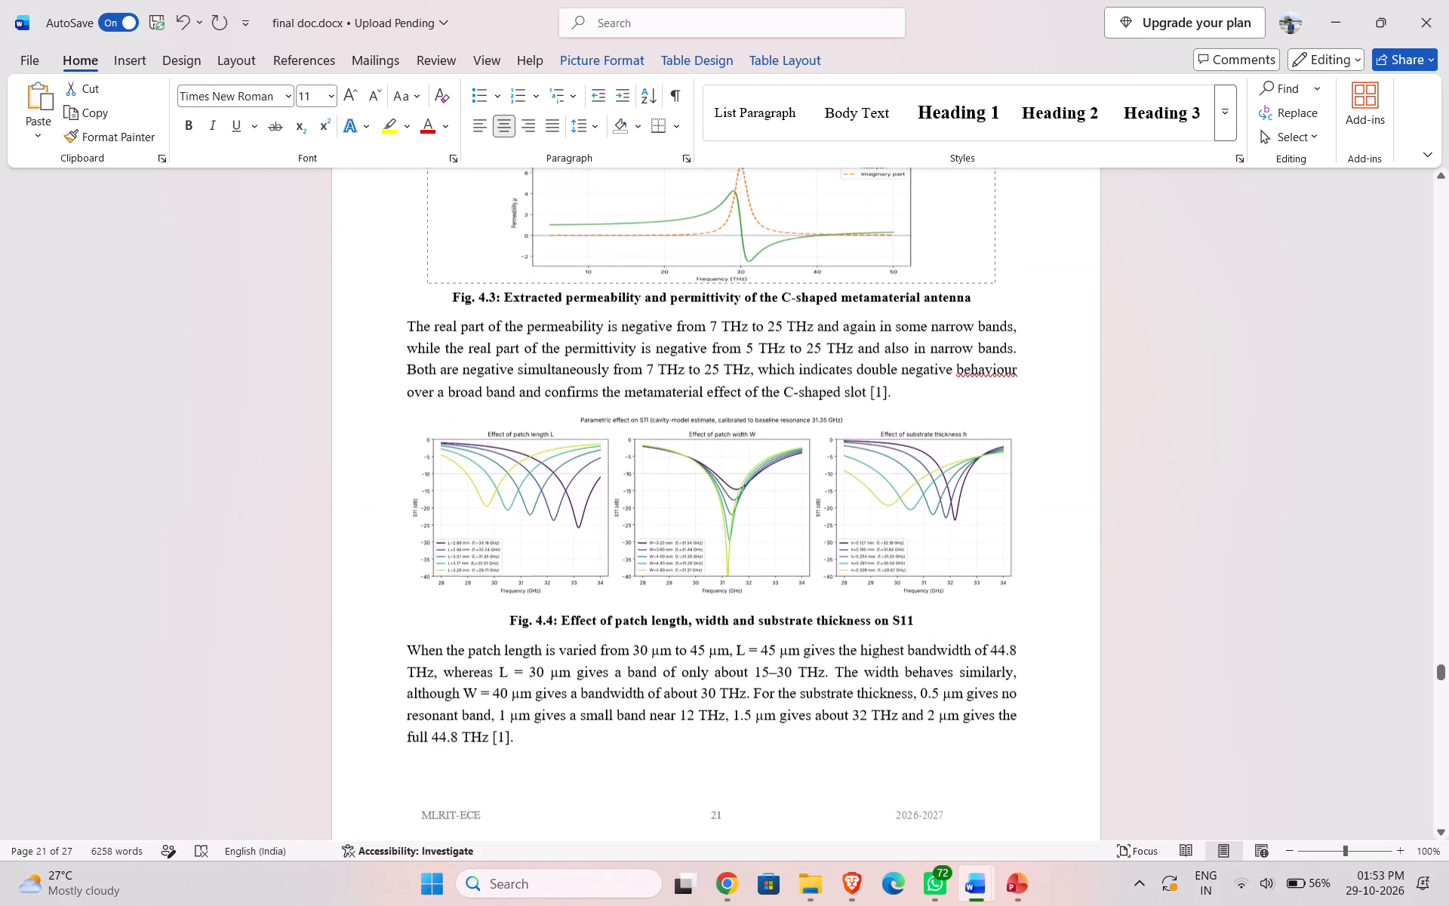
pyautogui.scroll(5, 892, 543)
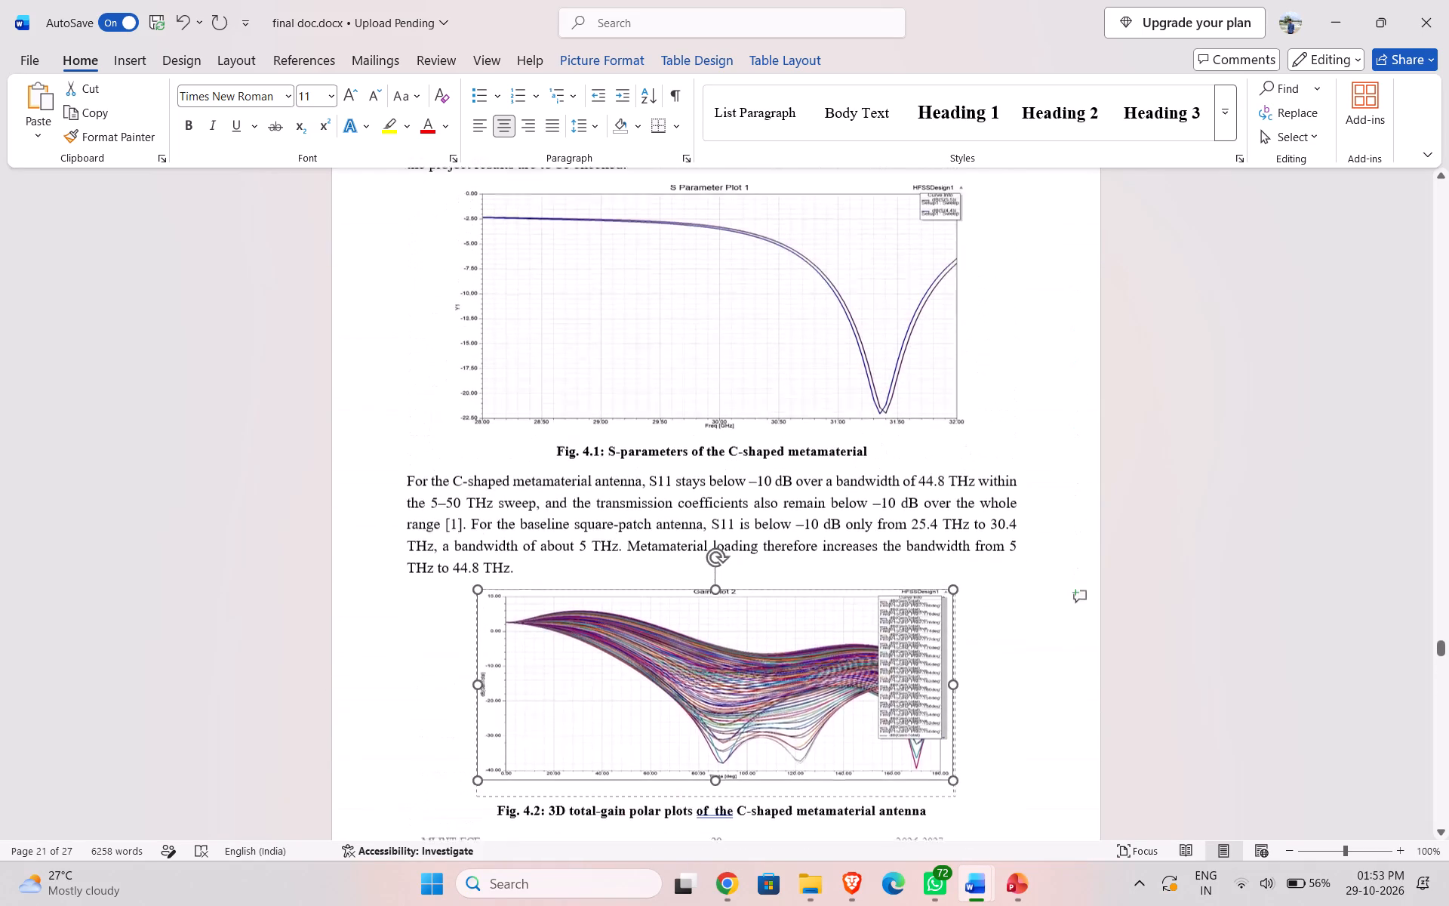
pyautogui.scroll(7, 892, 543)
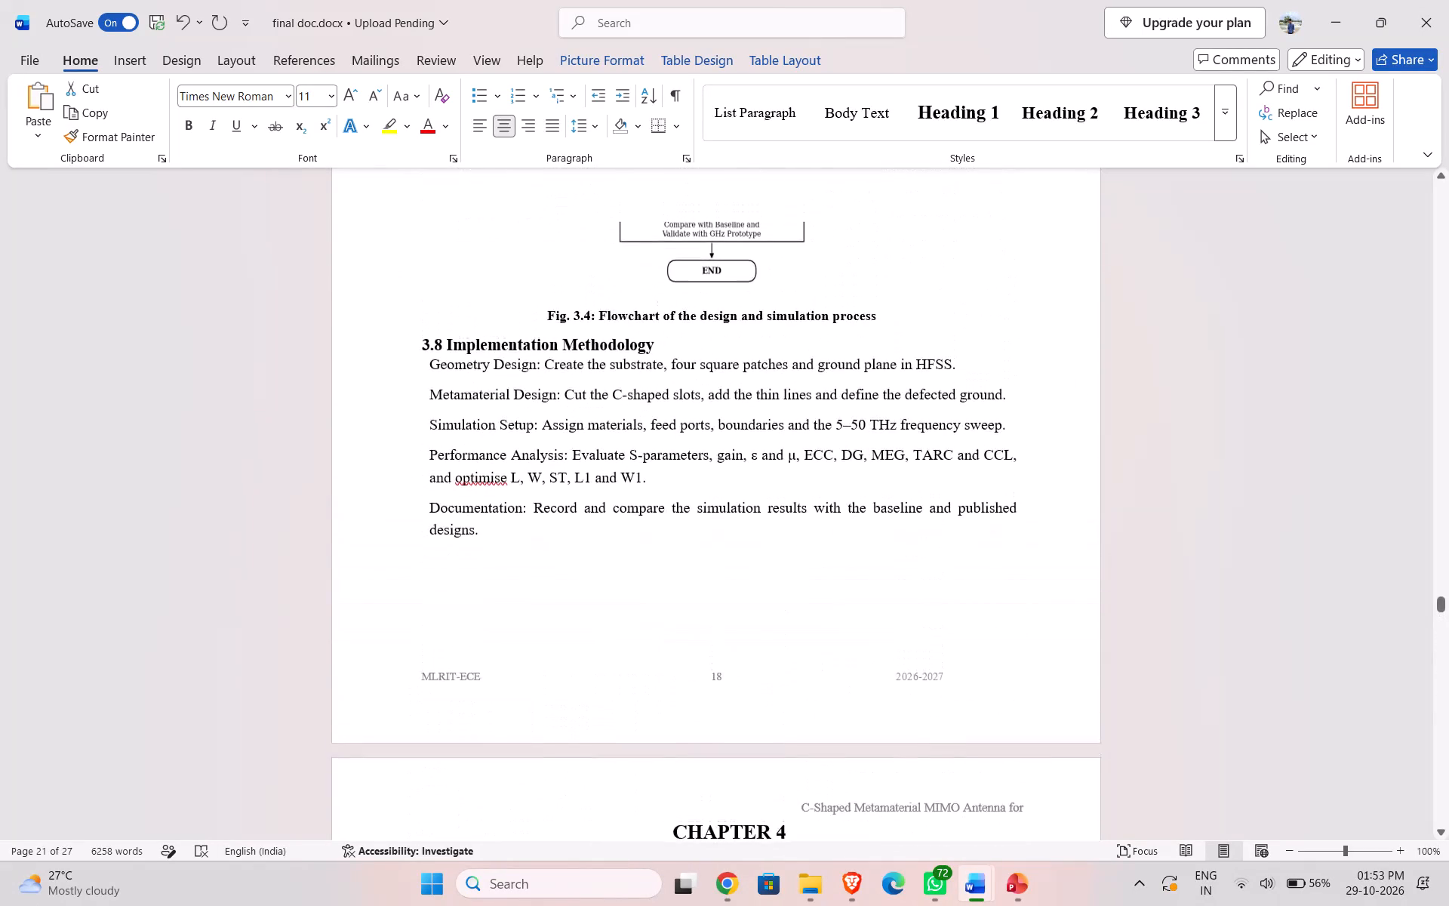
pyautogui.scroll(7, 892, 543)
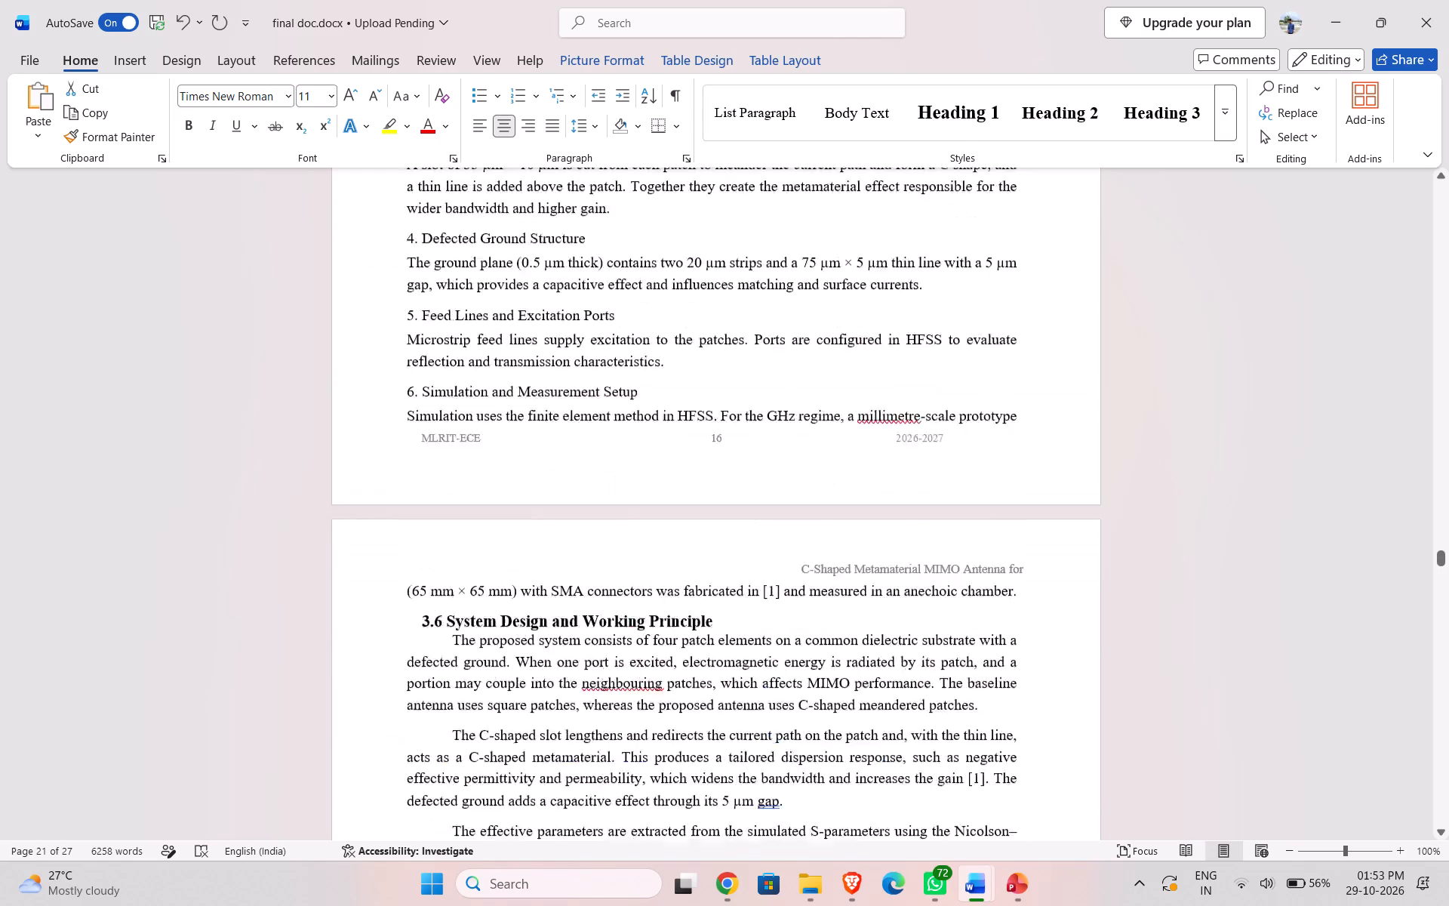
pyautogui.scroll(7, 892, 543)
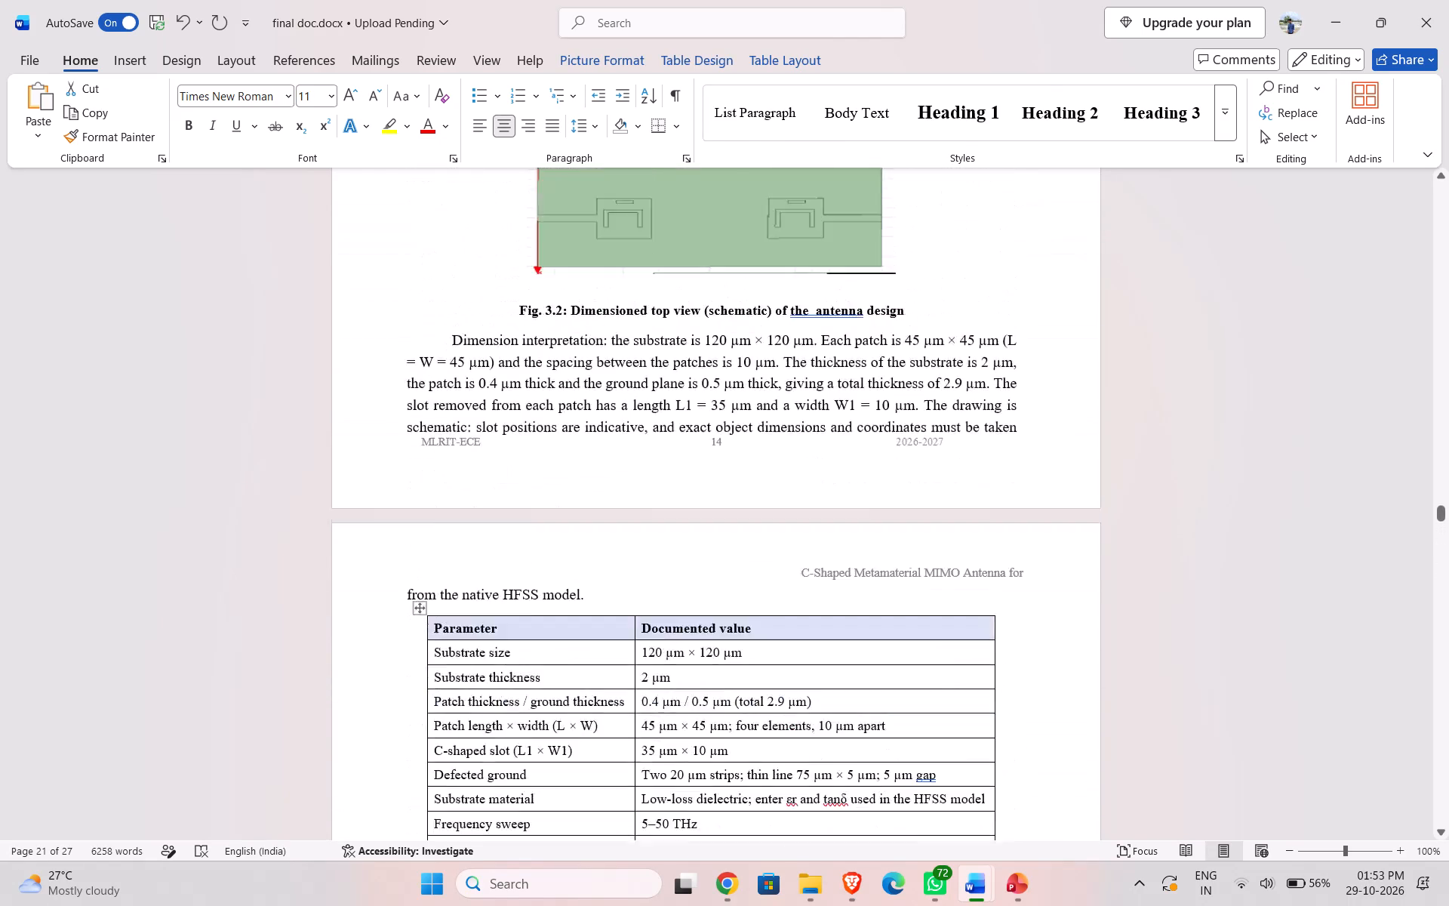
pyautogui.scroll(4, 892, 543)
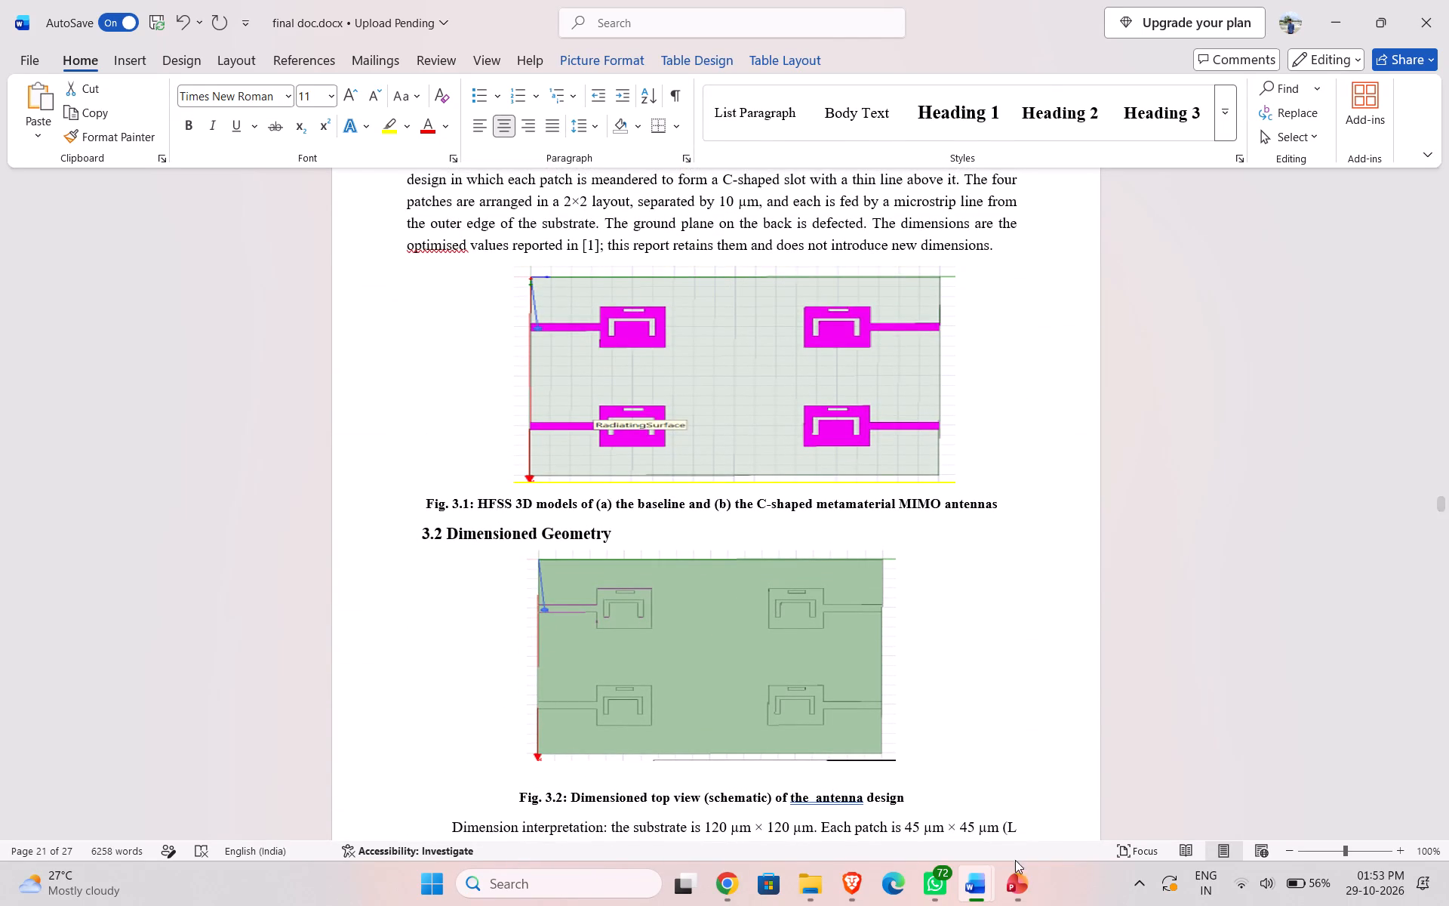
# Return to the PowerPoint presentation and go to slide 13, Demo Video (Working Model).
pyautogui.click(995, 782)
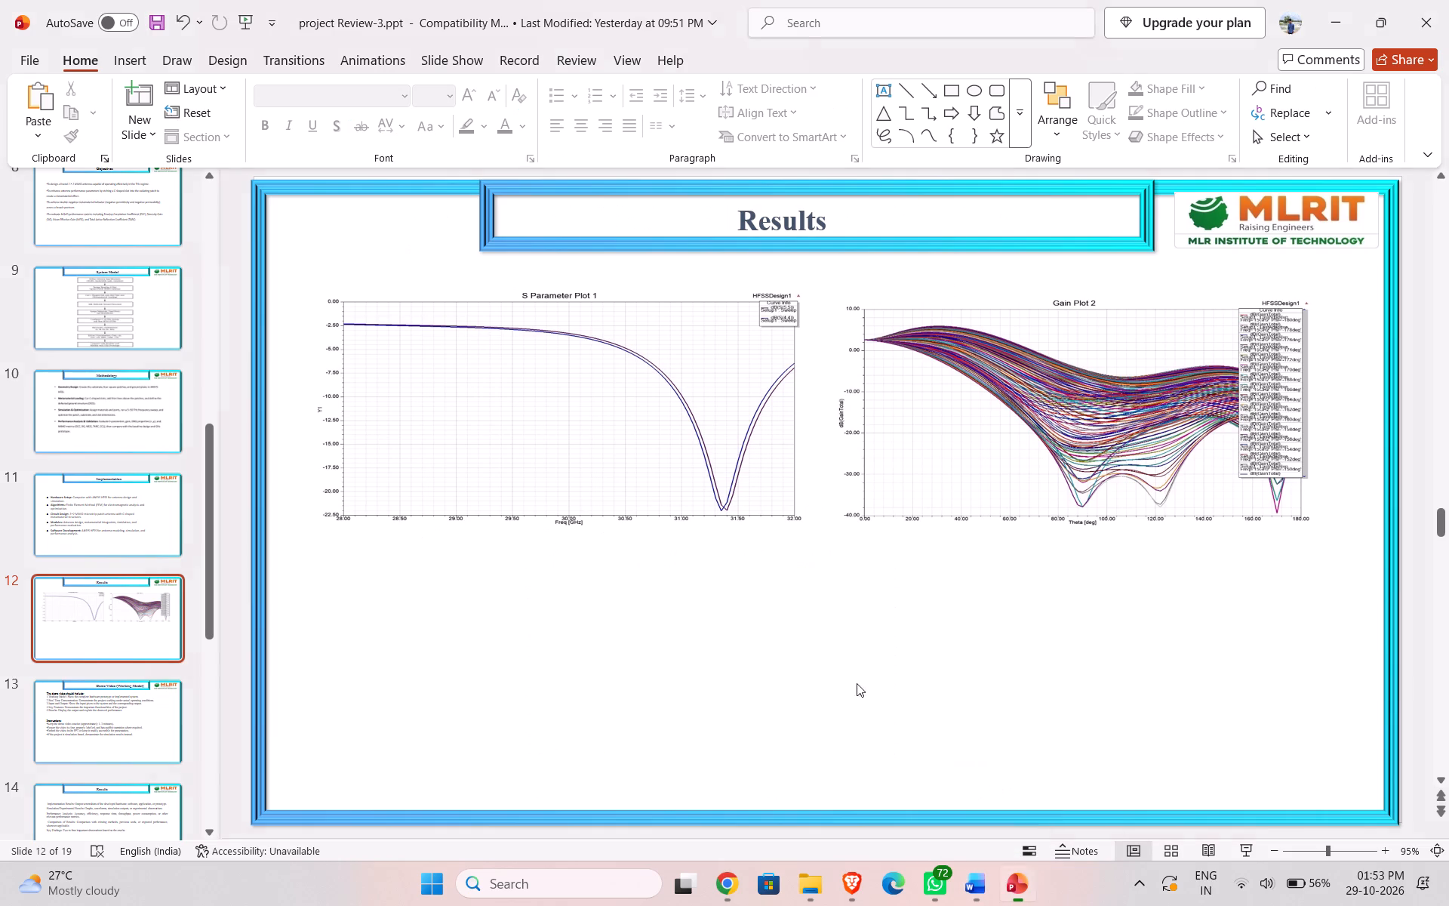
pyautogui.scroll(-1, 115, 726)
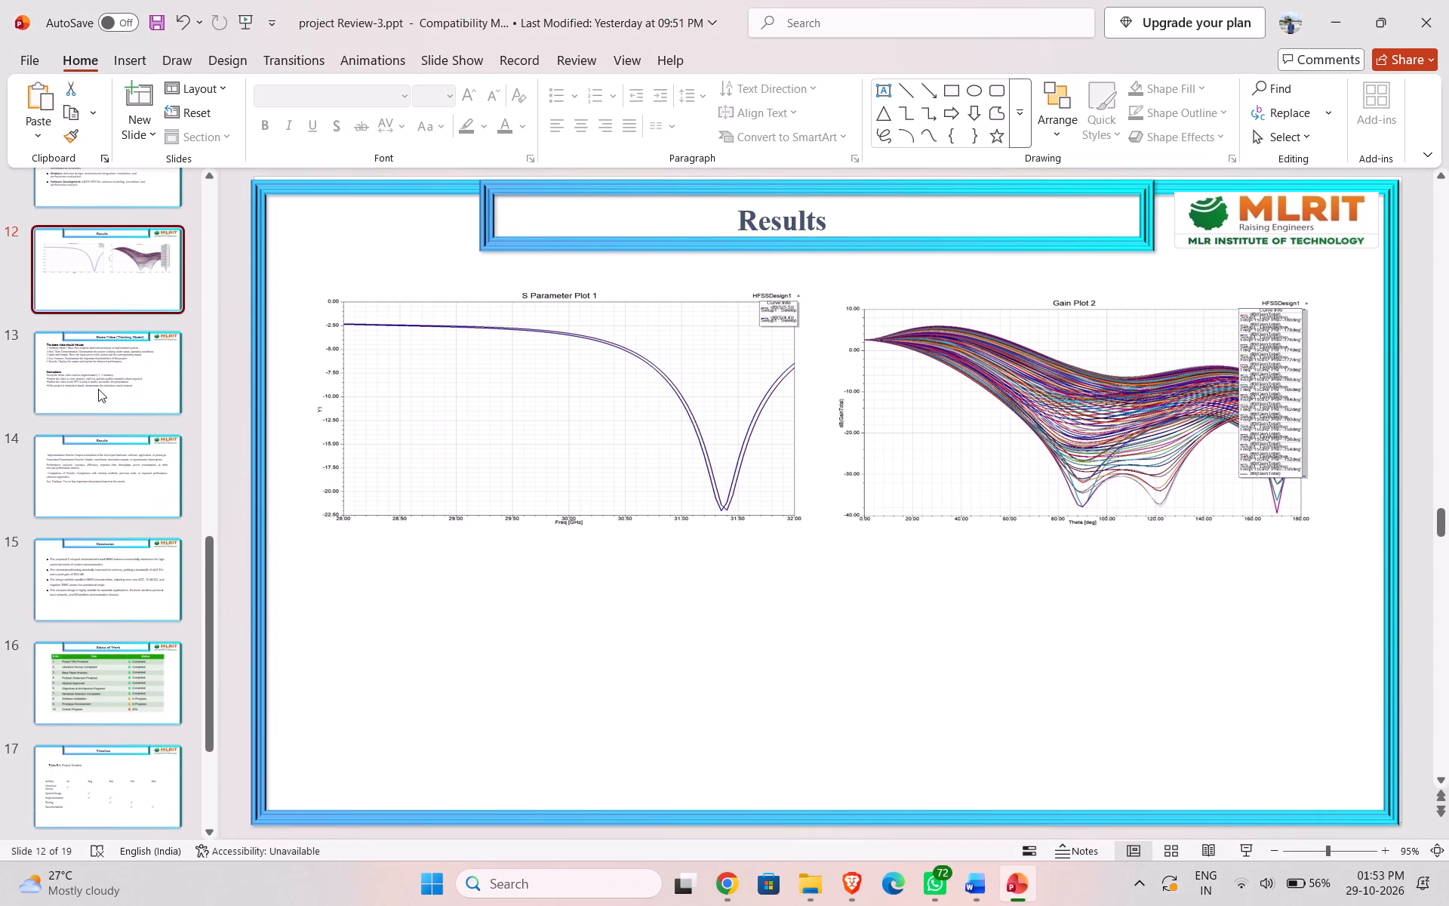
pyautogui.click(98, 389)
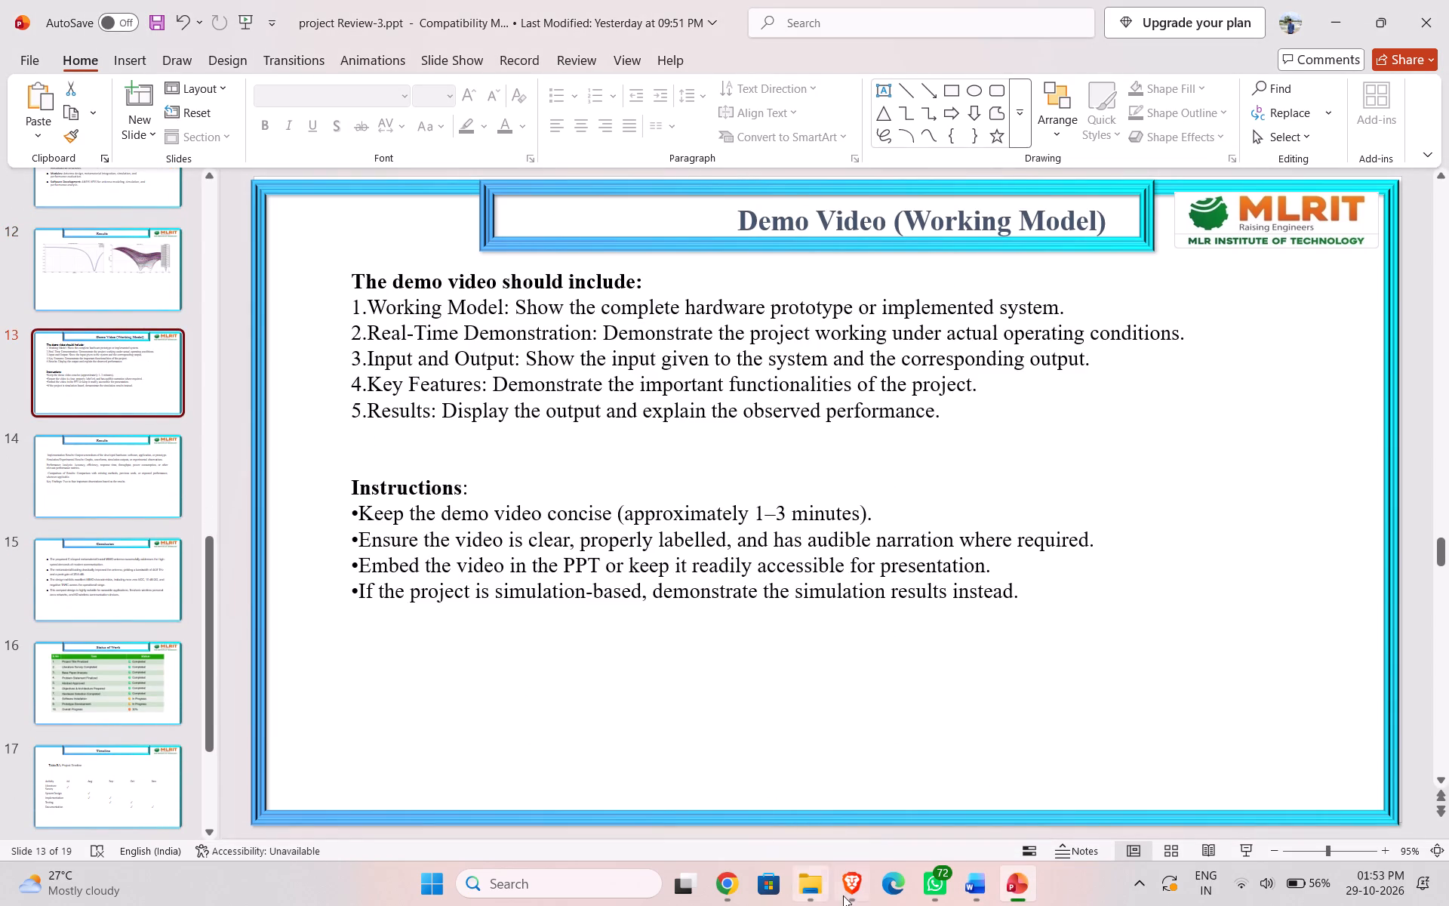
# Switch to the 4th year major project MIMO folder in File Explorer.
pyautogui.click(817, 889)
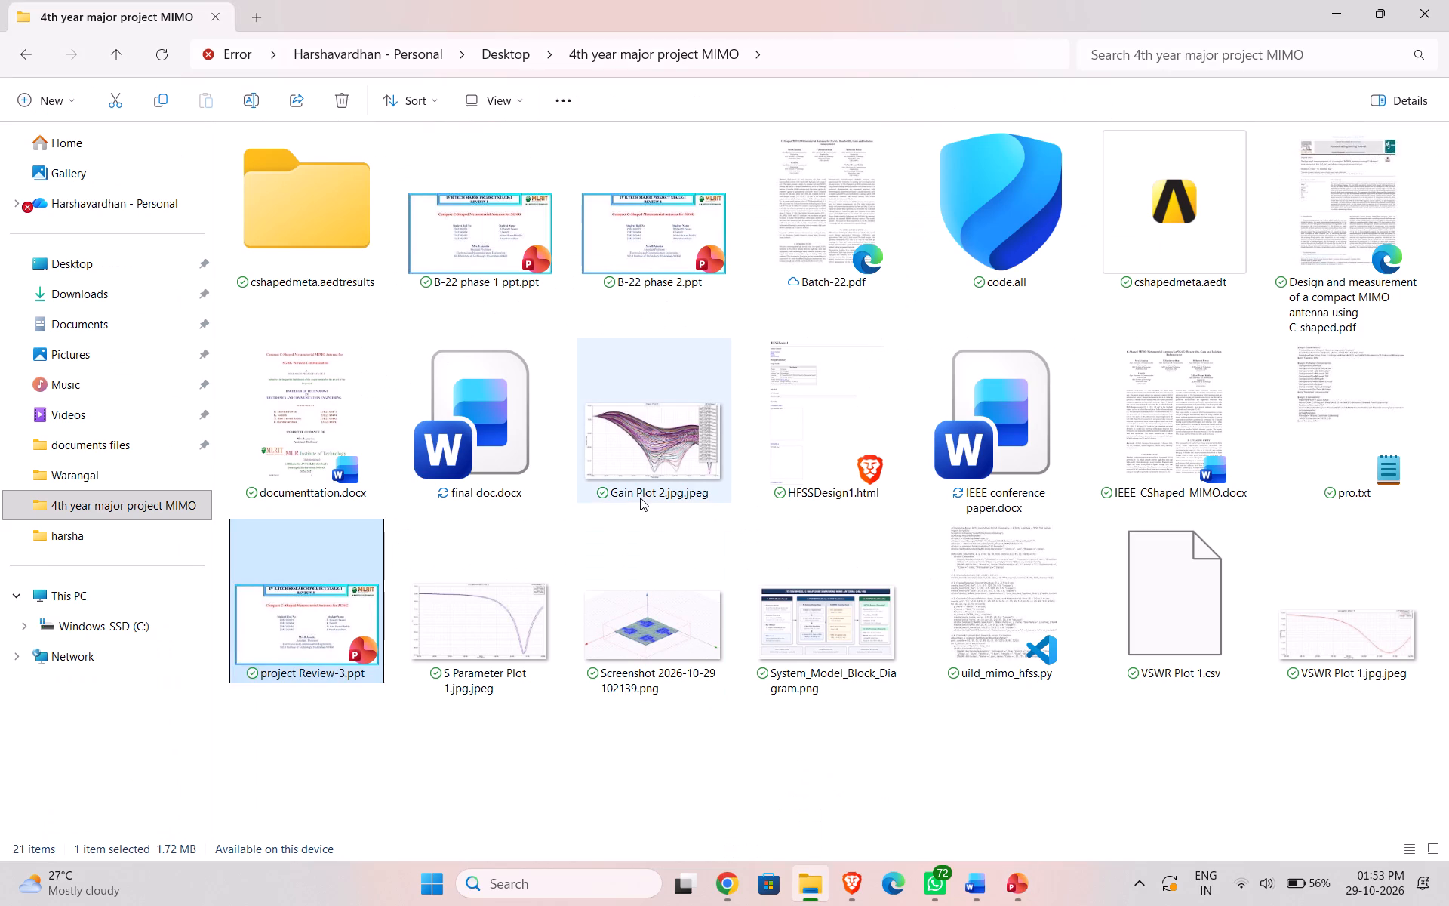
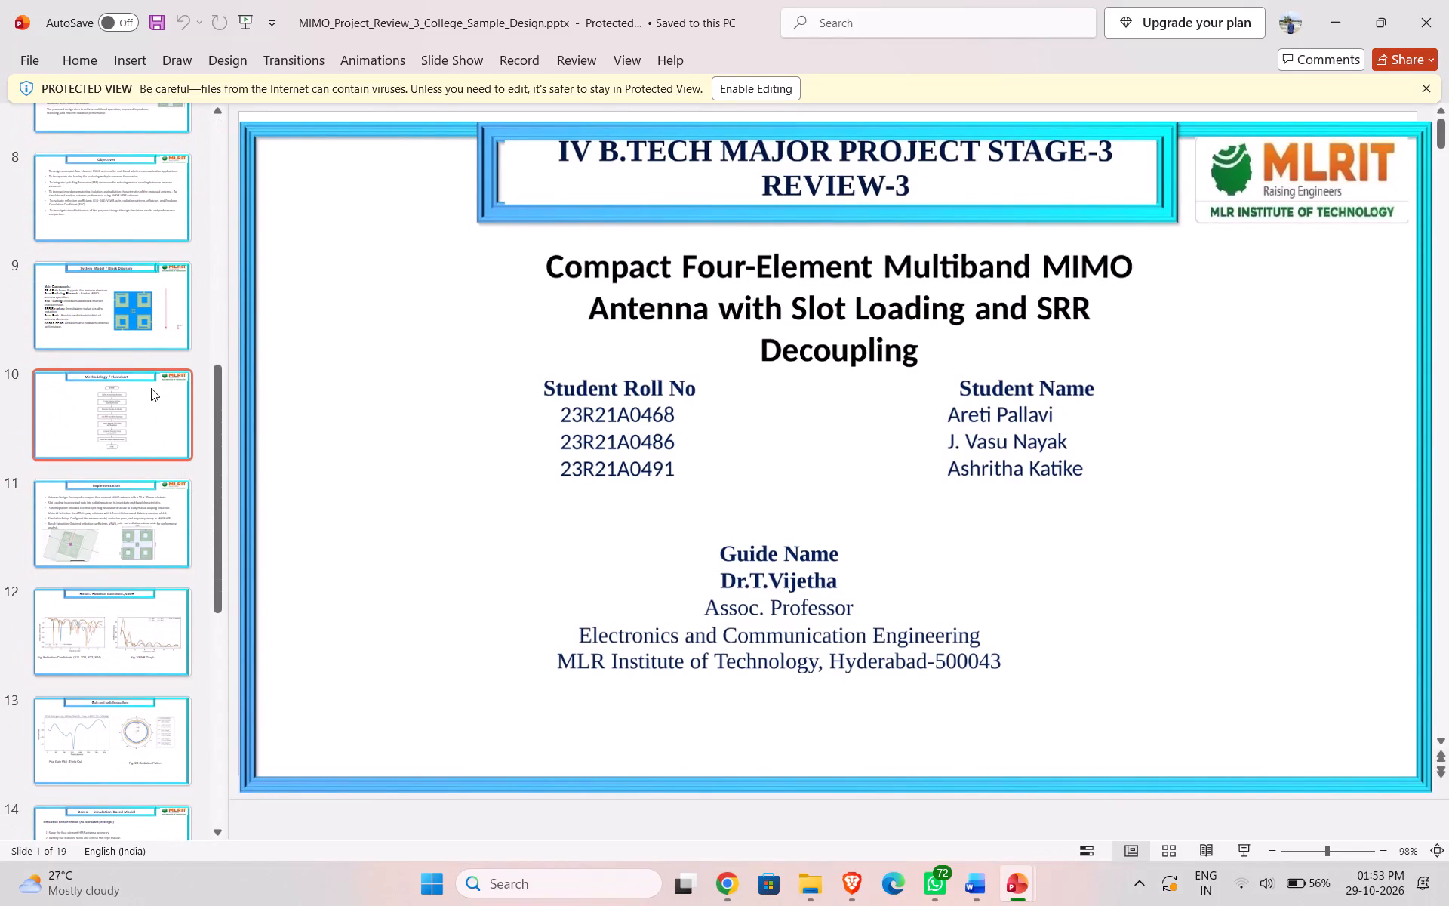
# Look through the Methodology / Flowchart, Results and System Model / Block Diagram slides of the MIMO sample presentation.
pyautogui.click(152, 387)
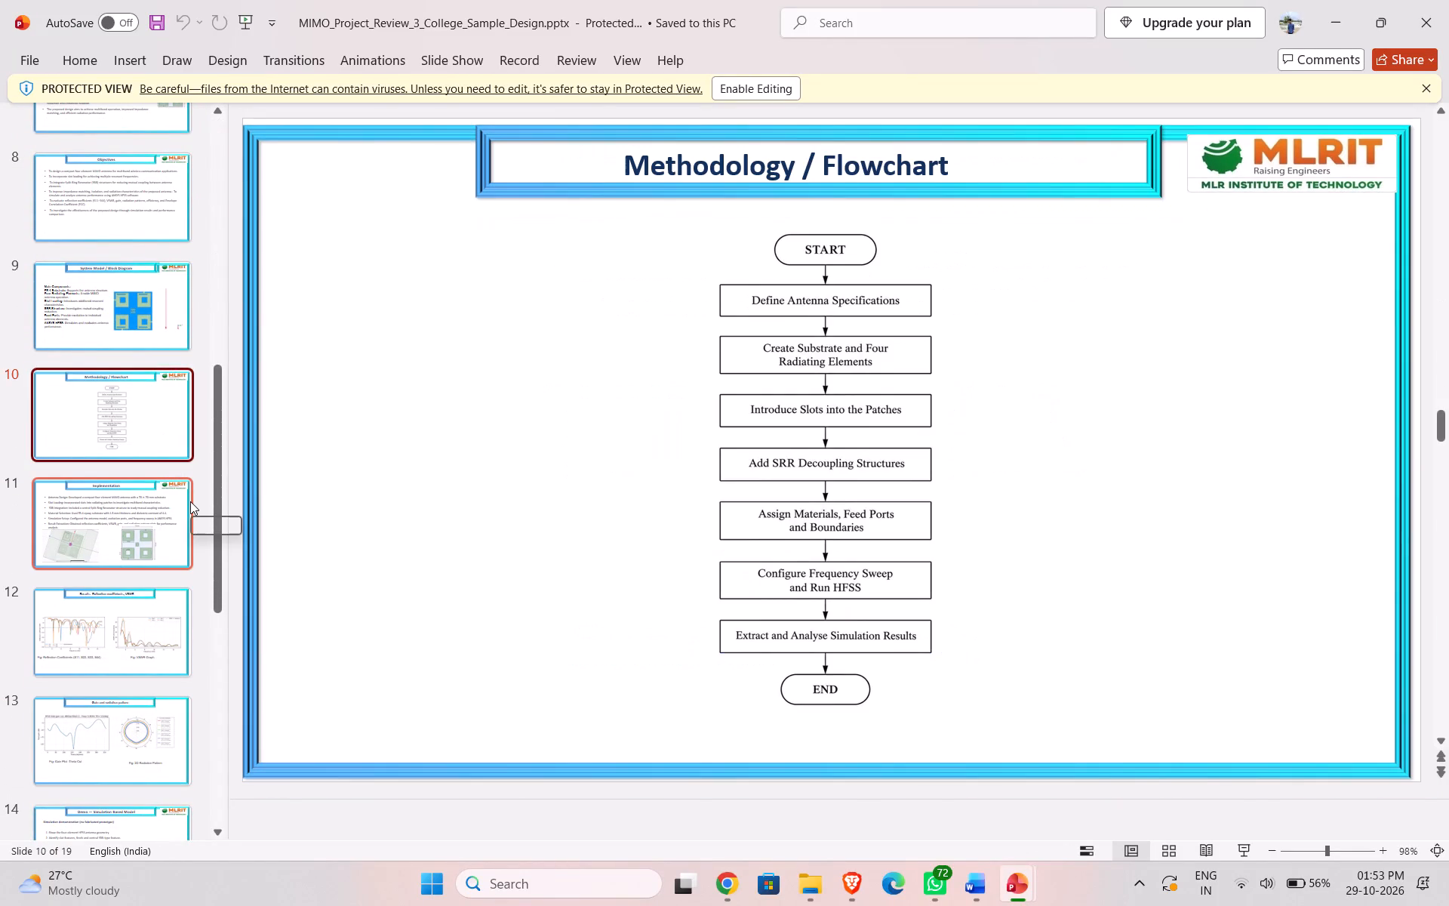
pyautogui.click(125, 674)
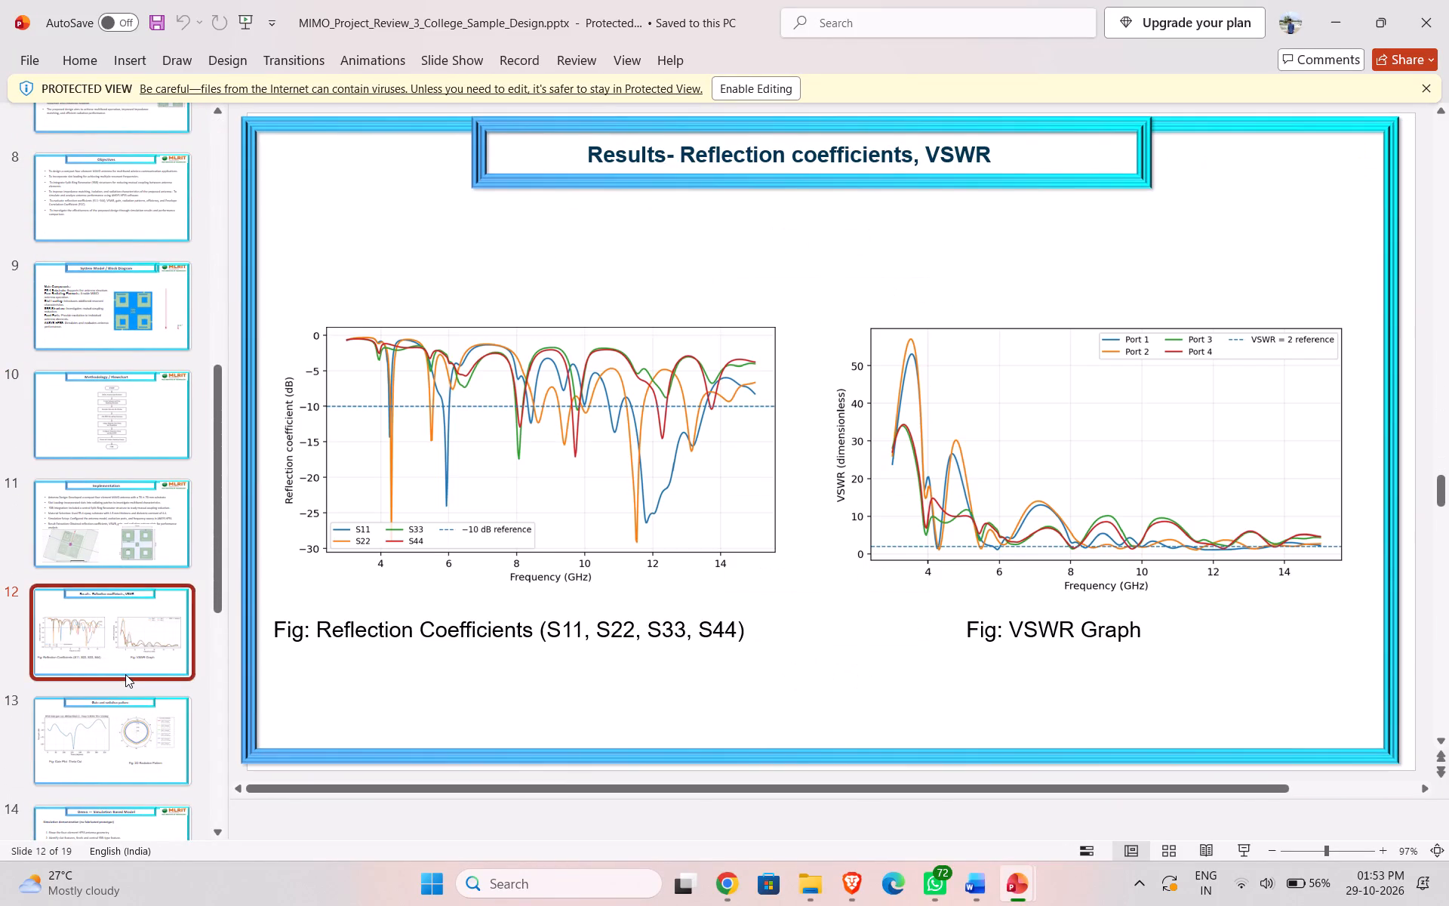
pyautogui.scroll(-1, 125, 674)
pyautogui.scroll(1, 118, 357)
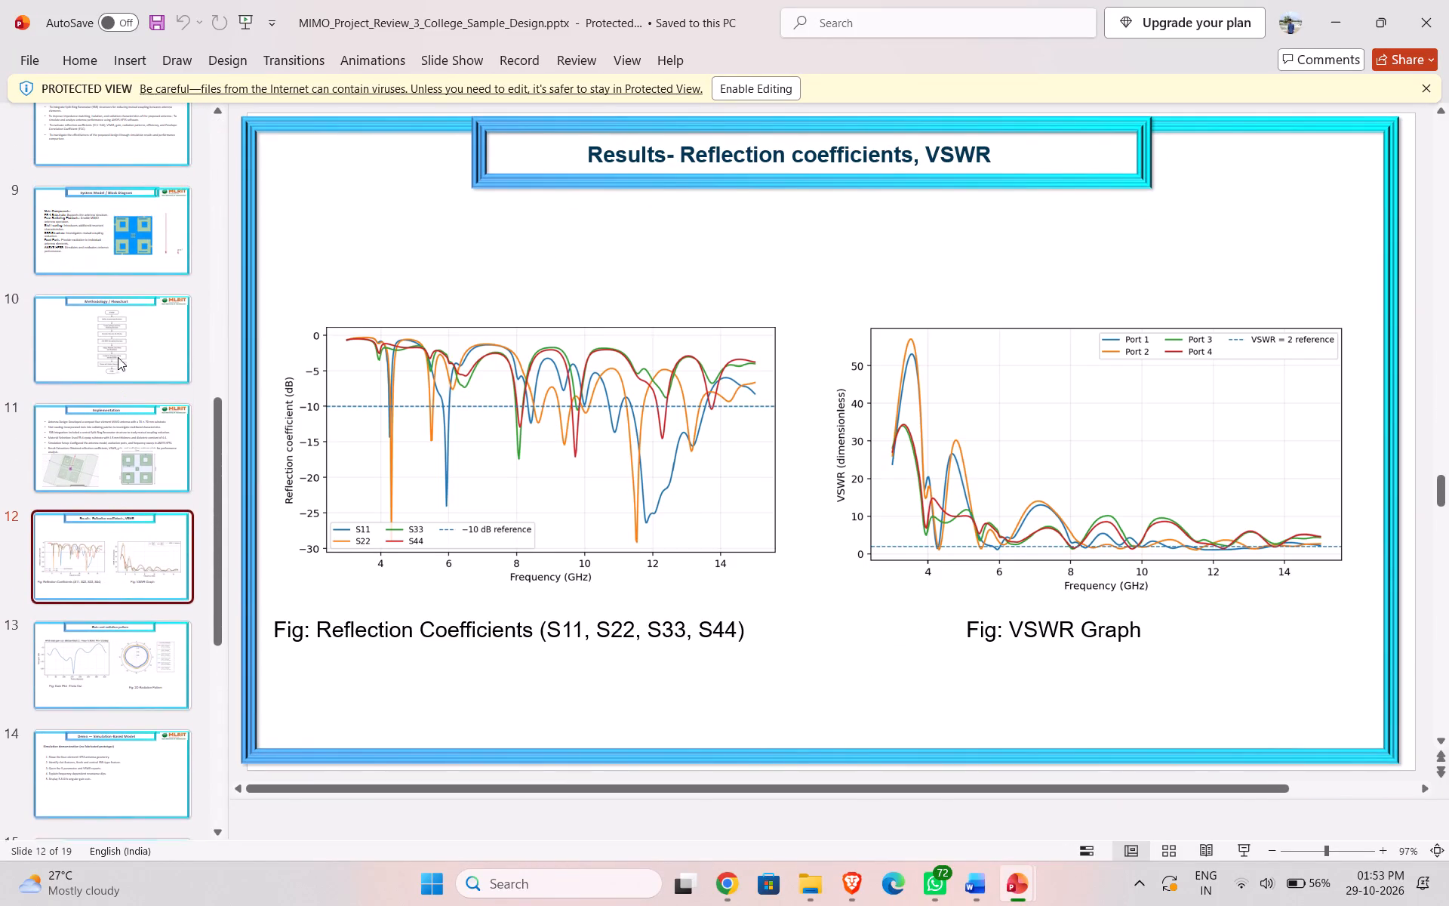
pyautogui.scroll(1, 118, 357)
pyautogui.click(136, 235)
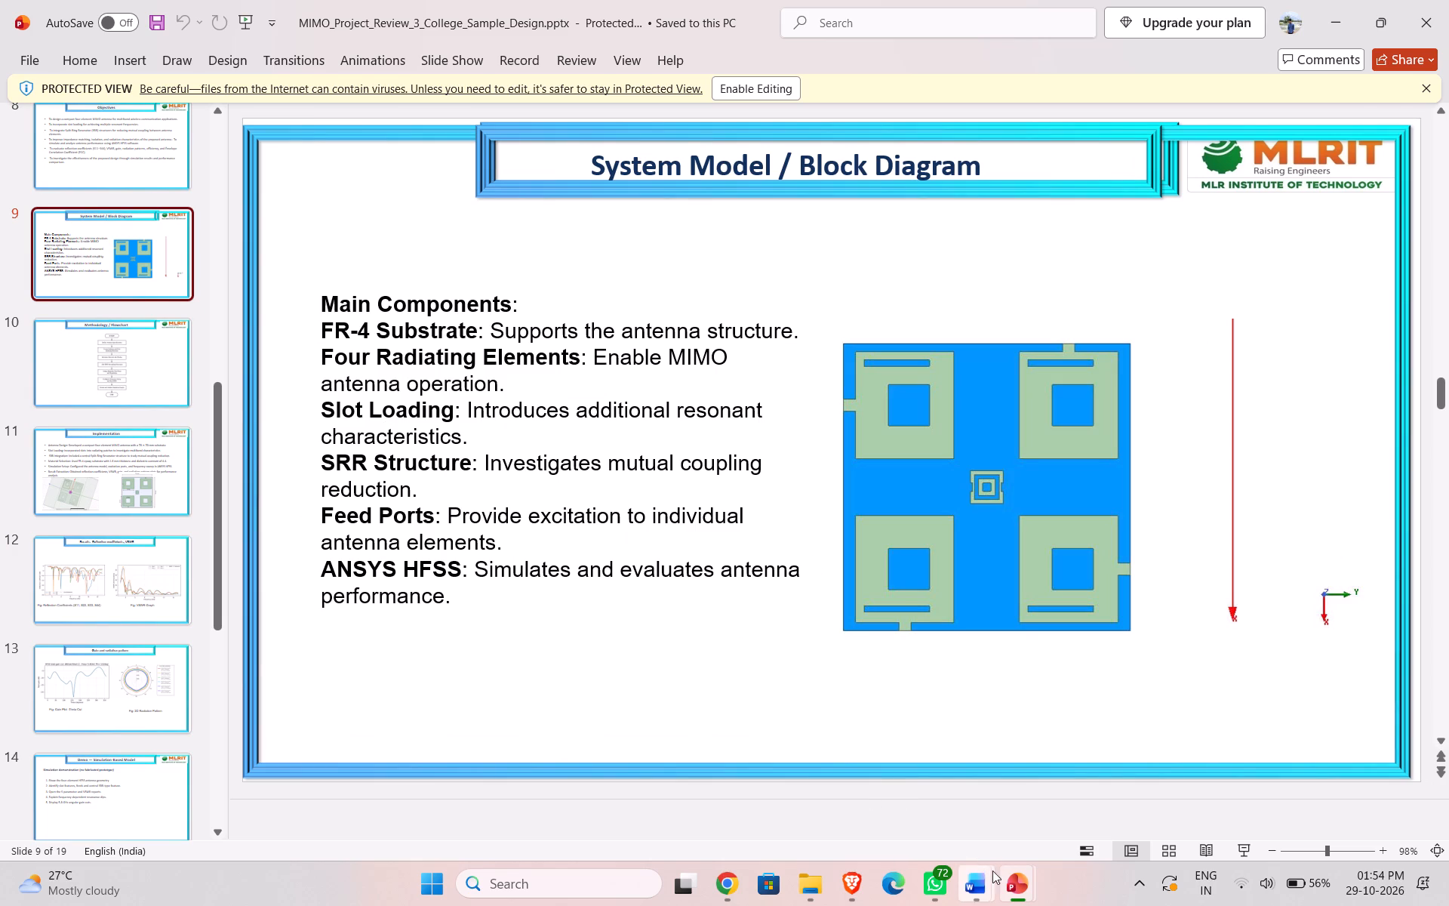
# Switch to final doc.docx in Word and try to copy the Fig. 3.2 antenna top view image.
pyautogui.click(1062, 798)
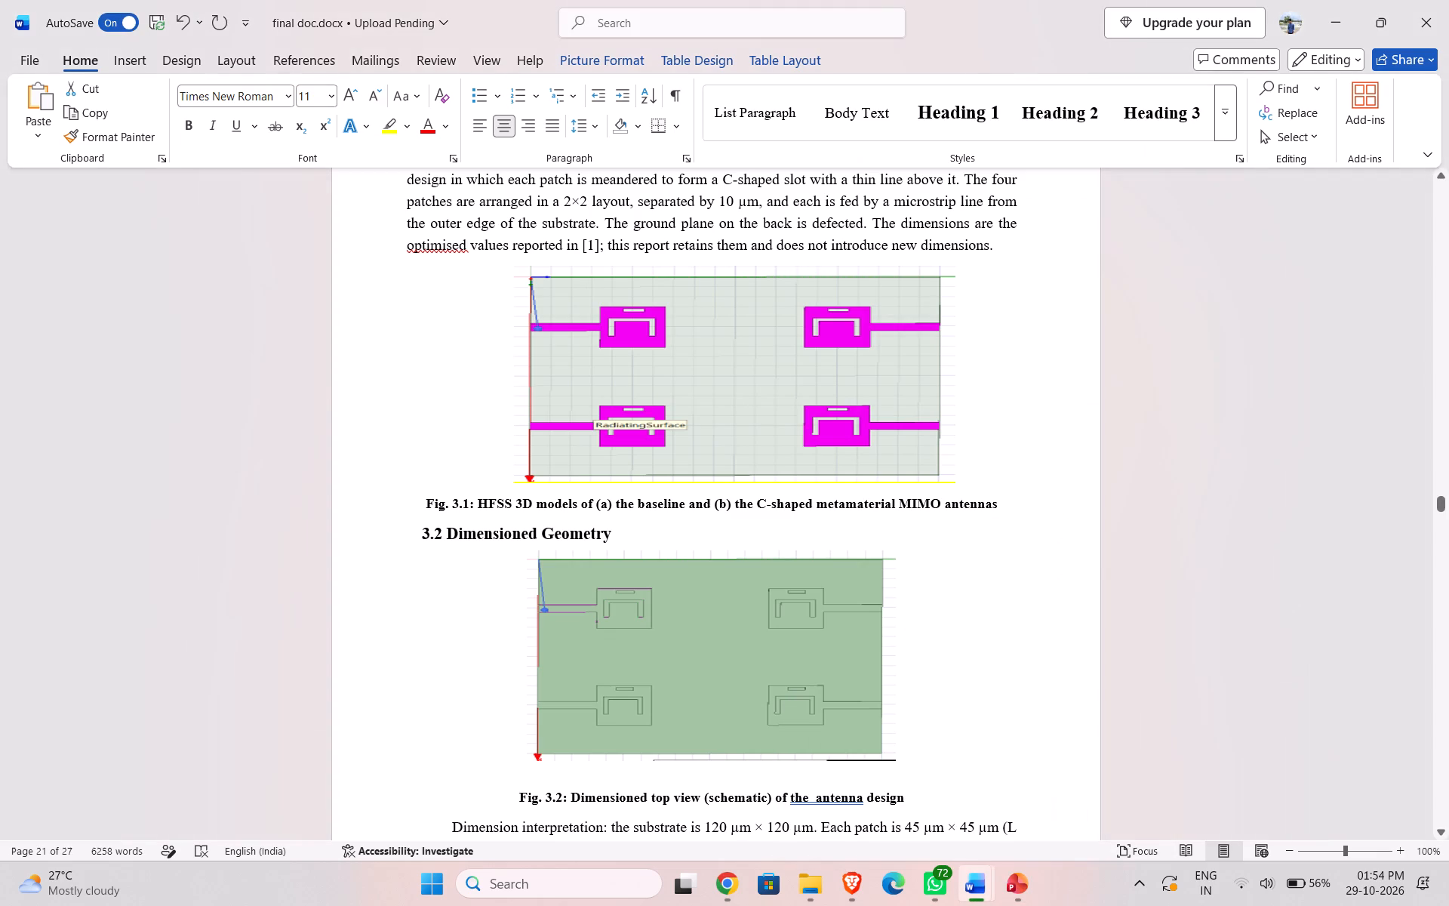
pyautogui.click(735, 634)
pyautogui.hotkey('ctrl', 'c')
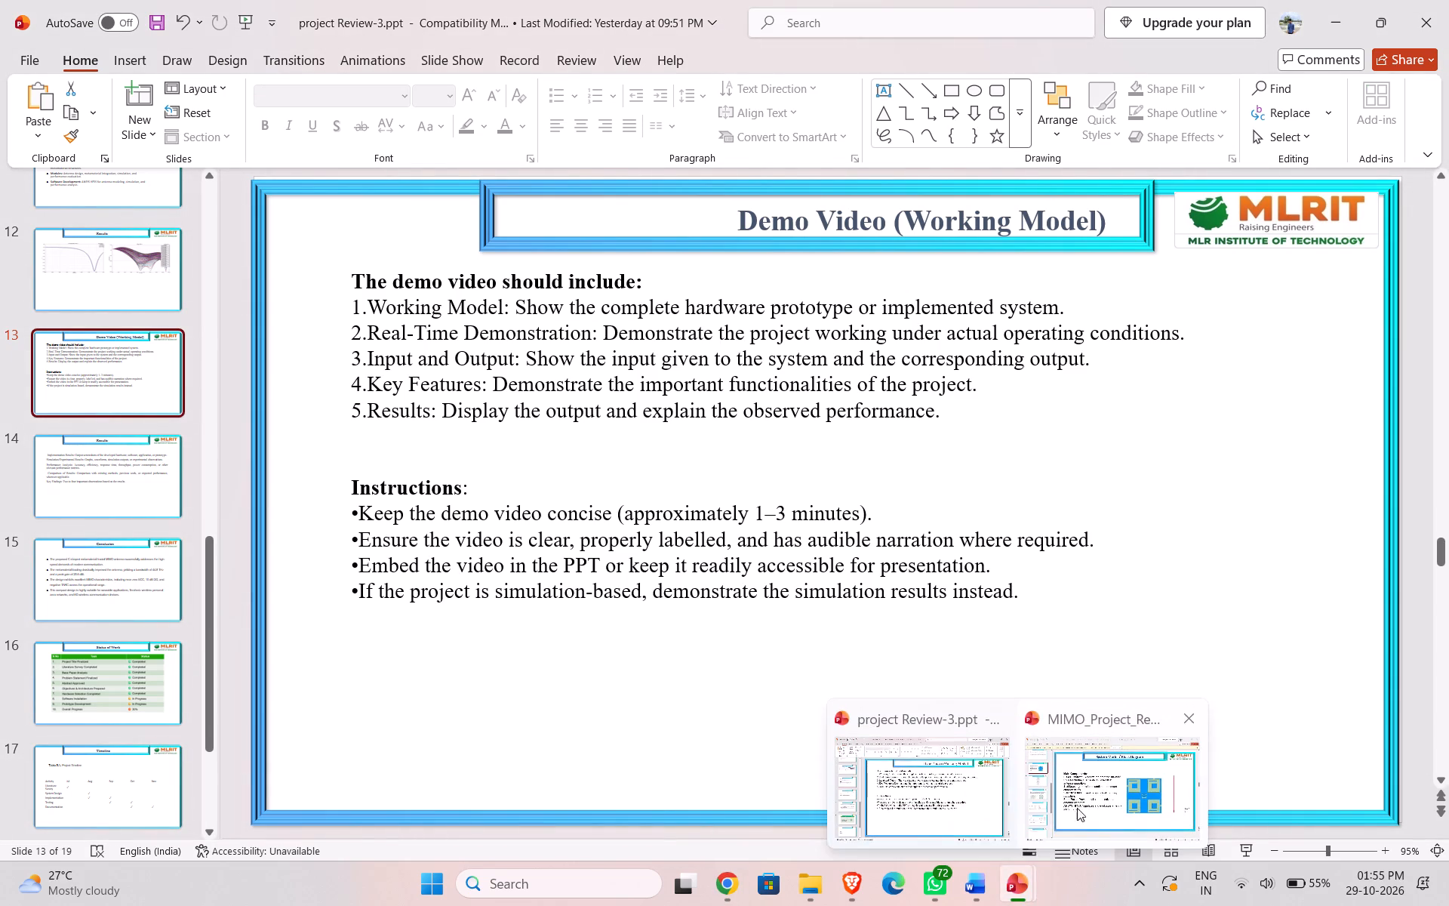
# Switch to the MIMO_Project_Review_3 sample presentation and examine its gain and radiation pattern slide and its reflection coefficients and VSWR slide.
pyautogui.click(1084, 799)
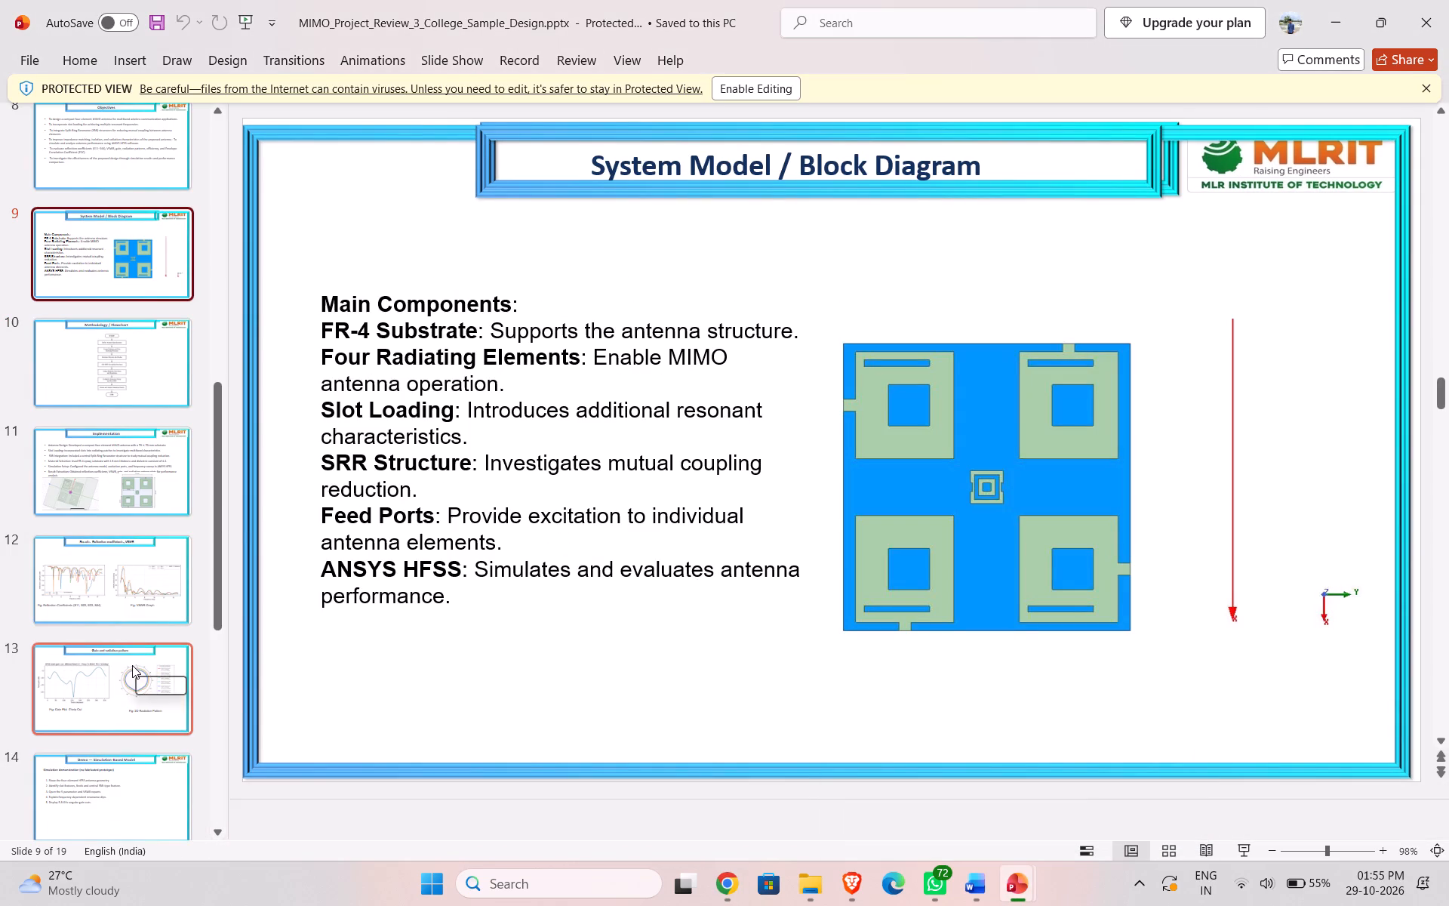
pyautogui.click(132, 665)
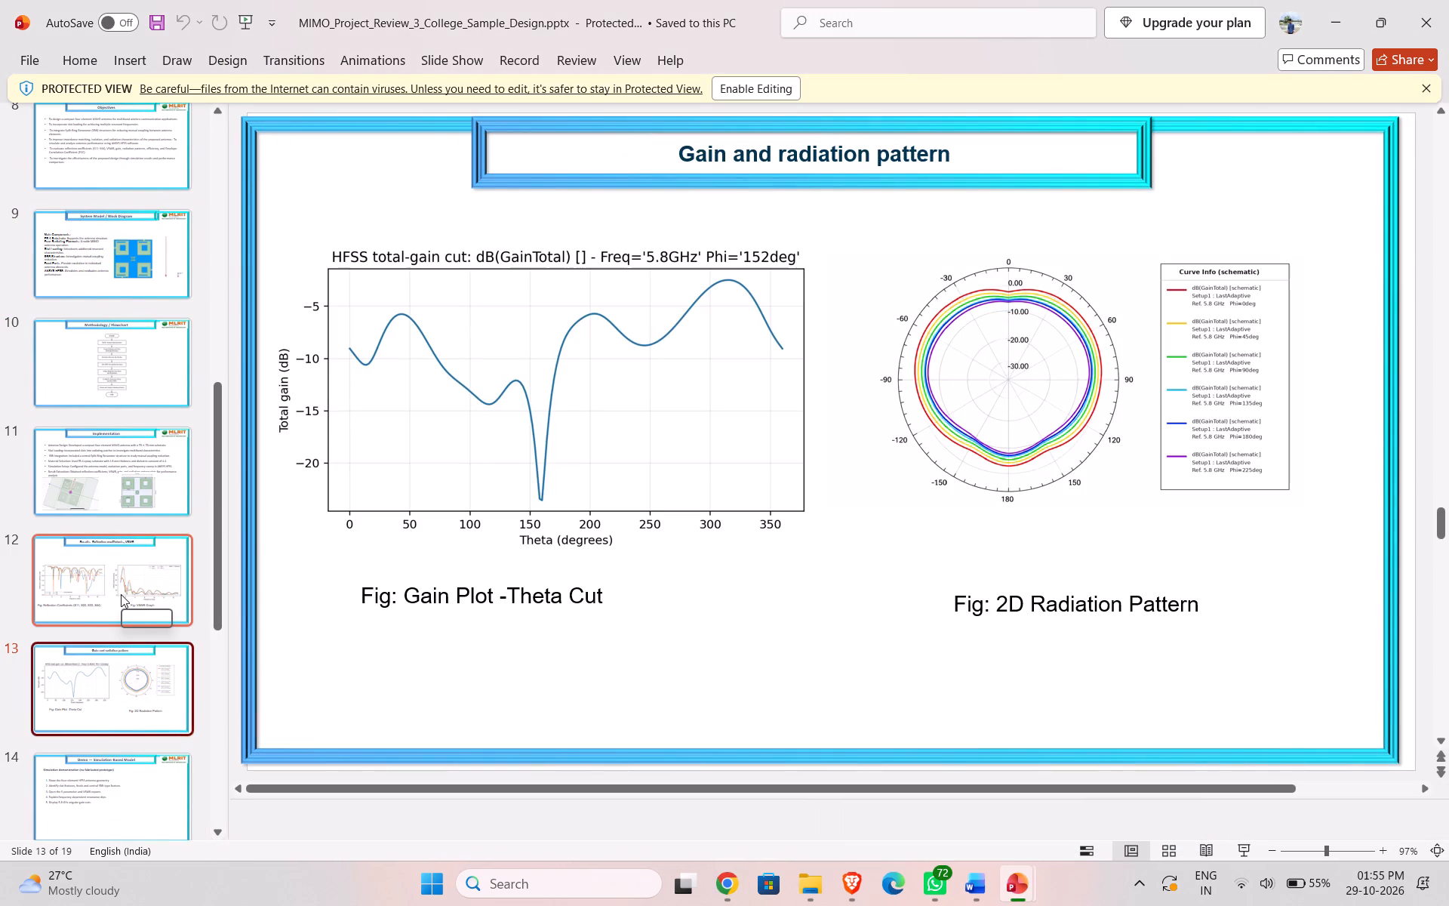
pyautogui.click(121, 594)
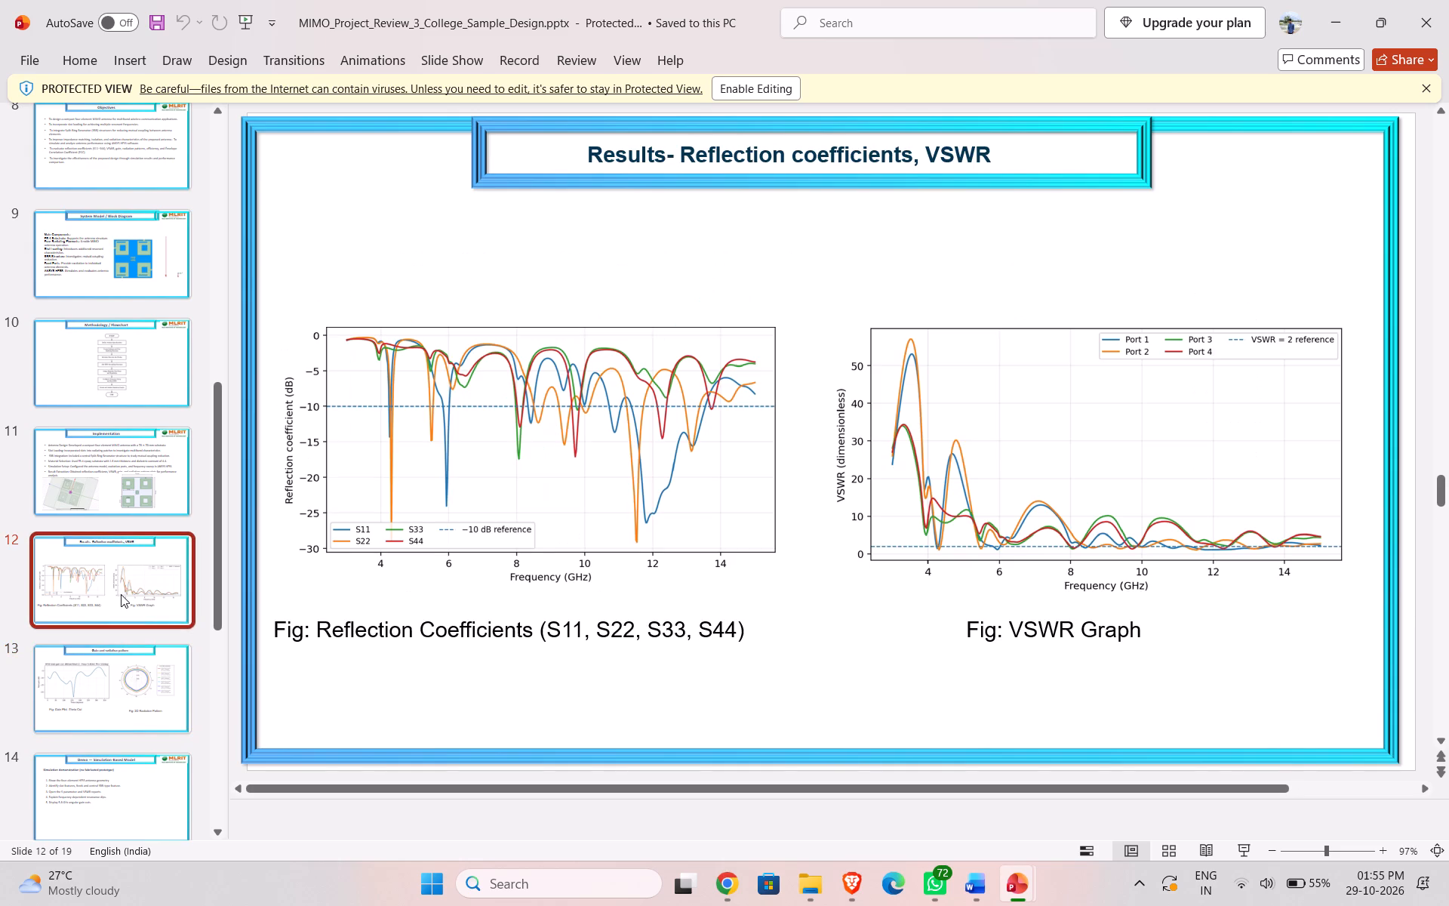
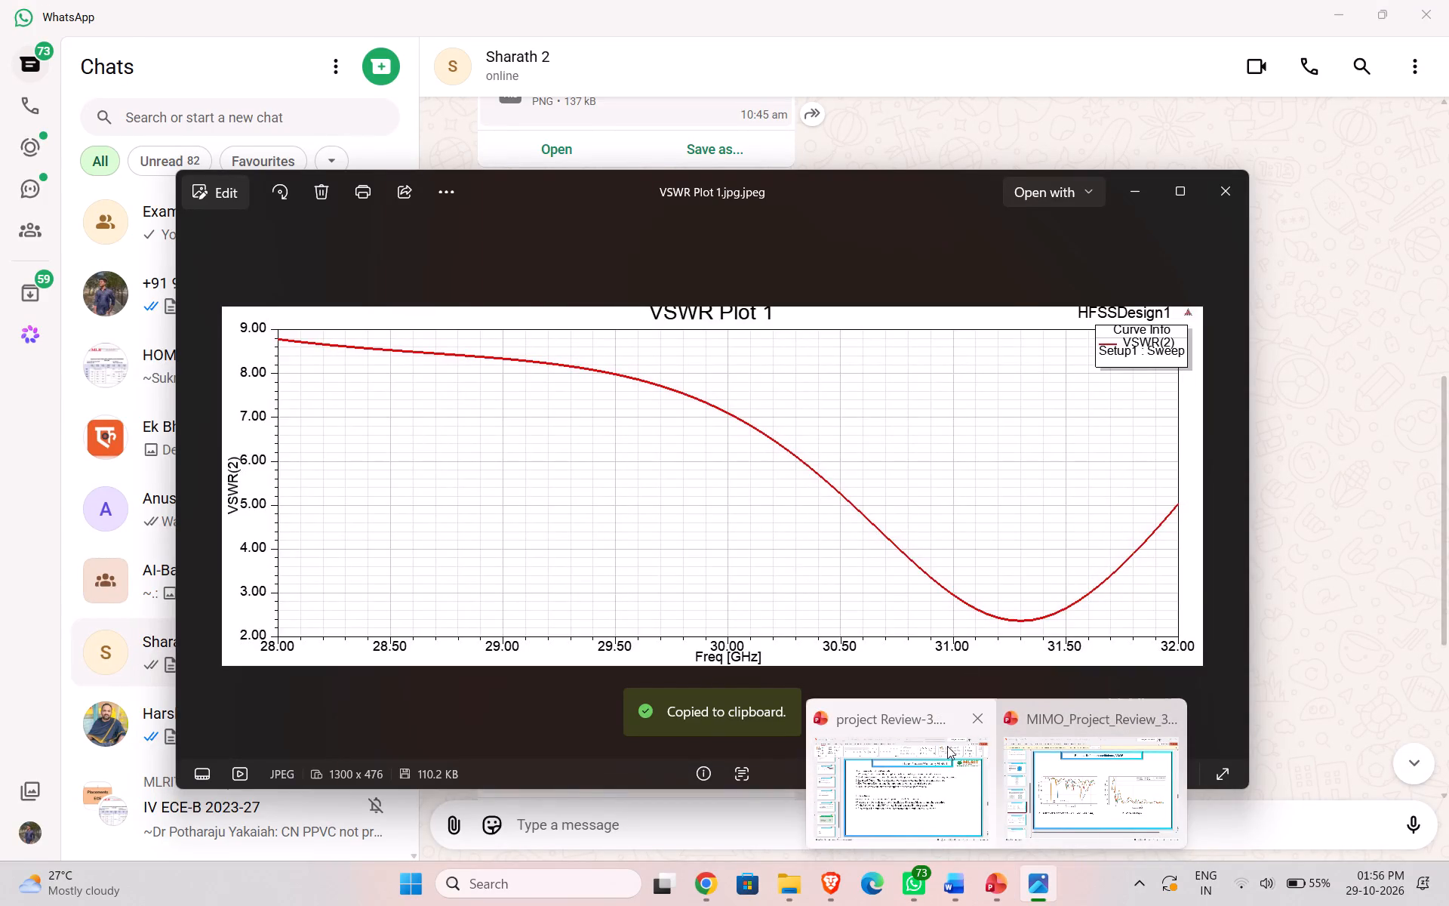
# Switch to the project Review-3 presentation and paste the copied VSWR plot onto the Results slide with the S Parameter and Gain plots.
pyautogui.click(916, 777)
pyautogui.press('Up')
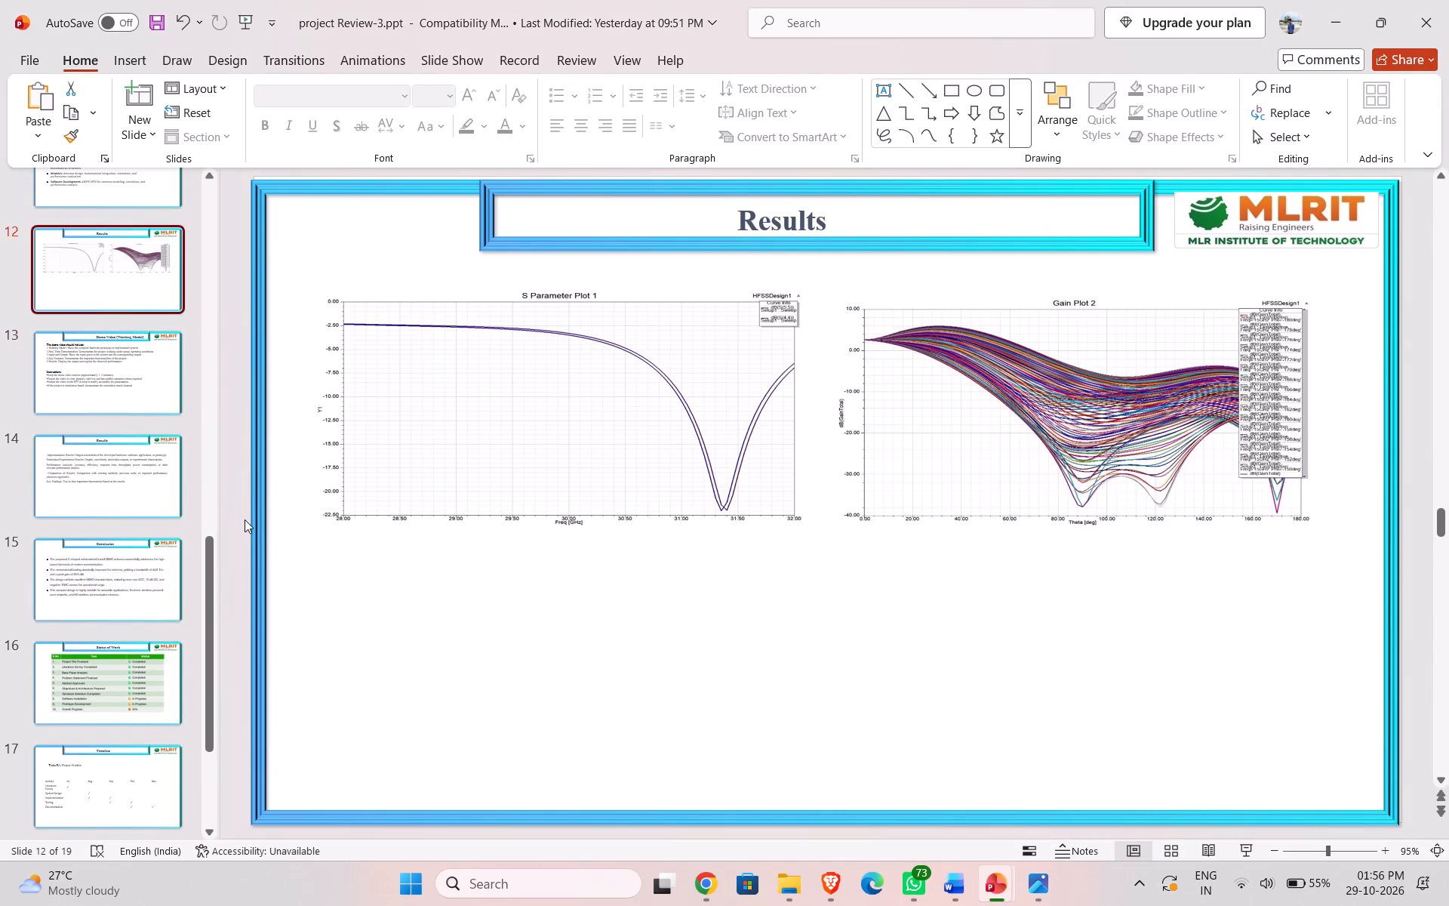
pyautogui.click(576, 652)
pyautogui.hotkey('ctrl', 'v')
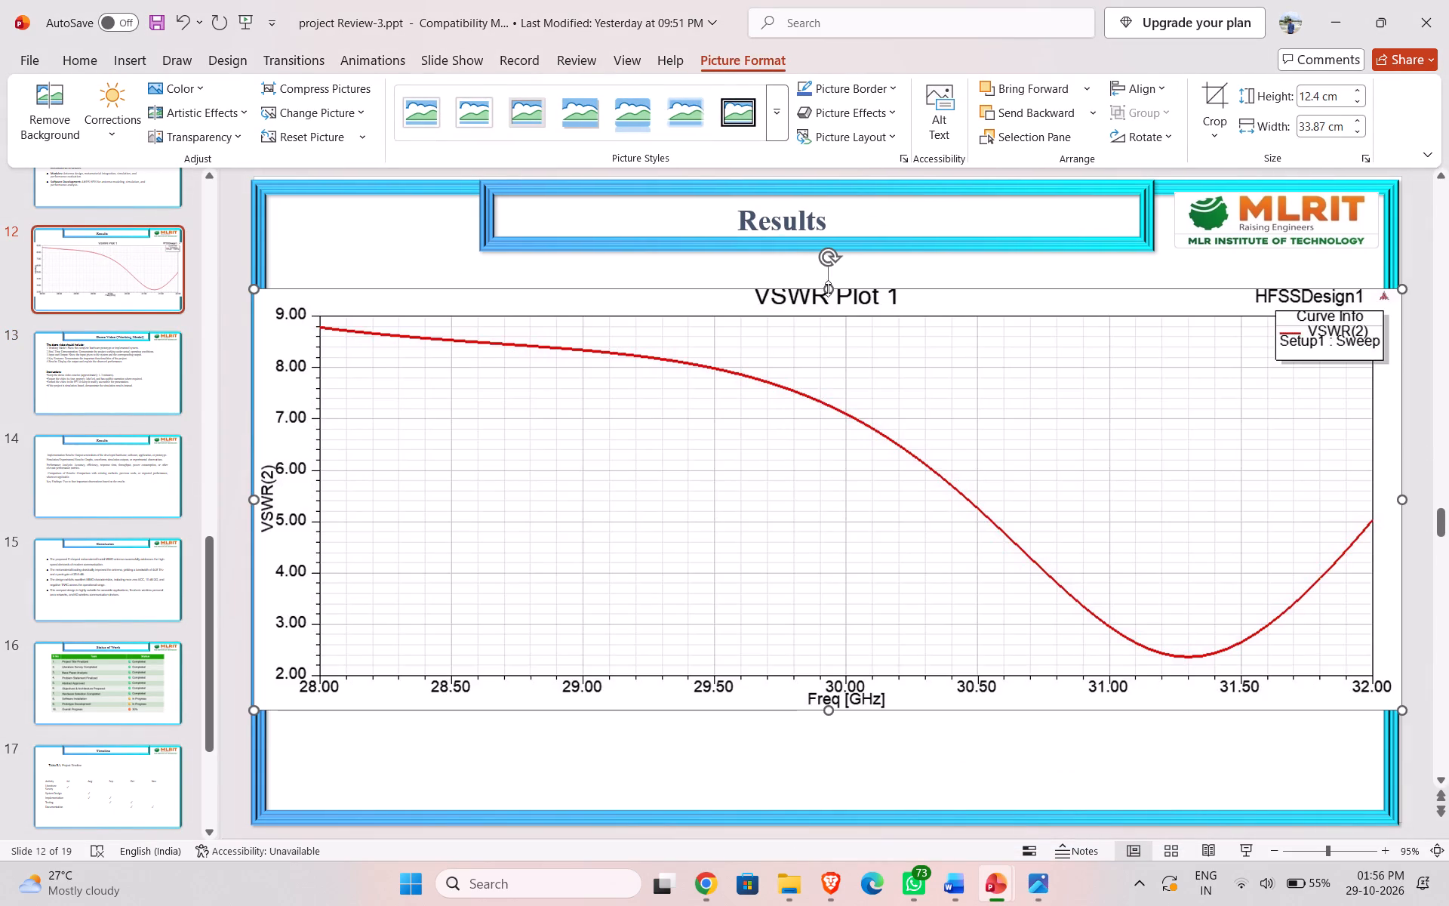
# Resize the VSWR plot to about 6.89 cm high by 21.21 cm wide and place it centred below the other two plots.
pyautogui.moveTo(828, 288); pyautogui.dragTo(861, 495)
pyautogui.moveTo(779, 627); pyautogui.dragTo(783, 716)
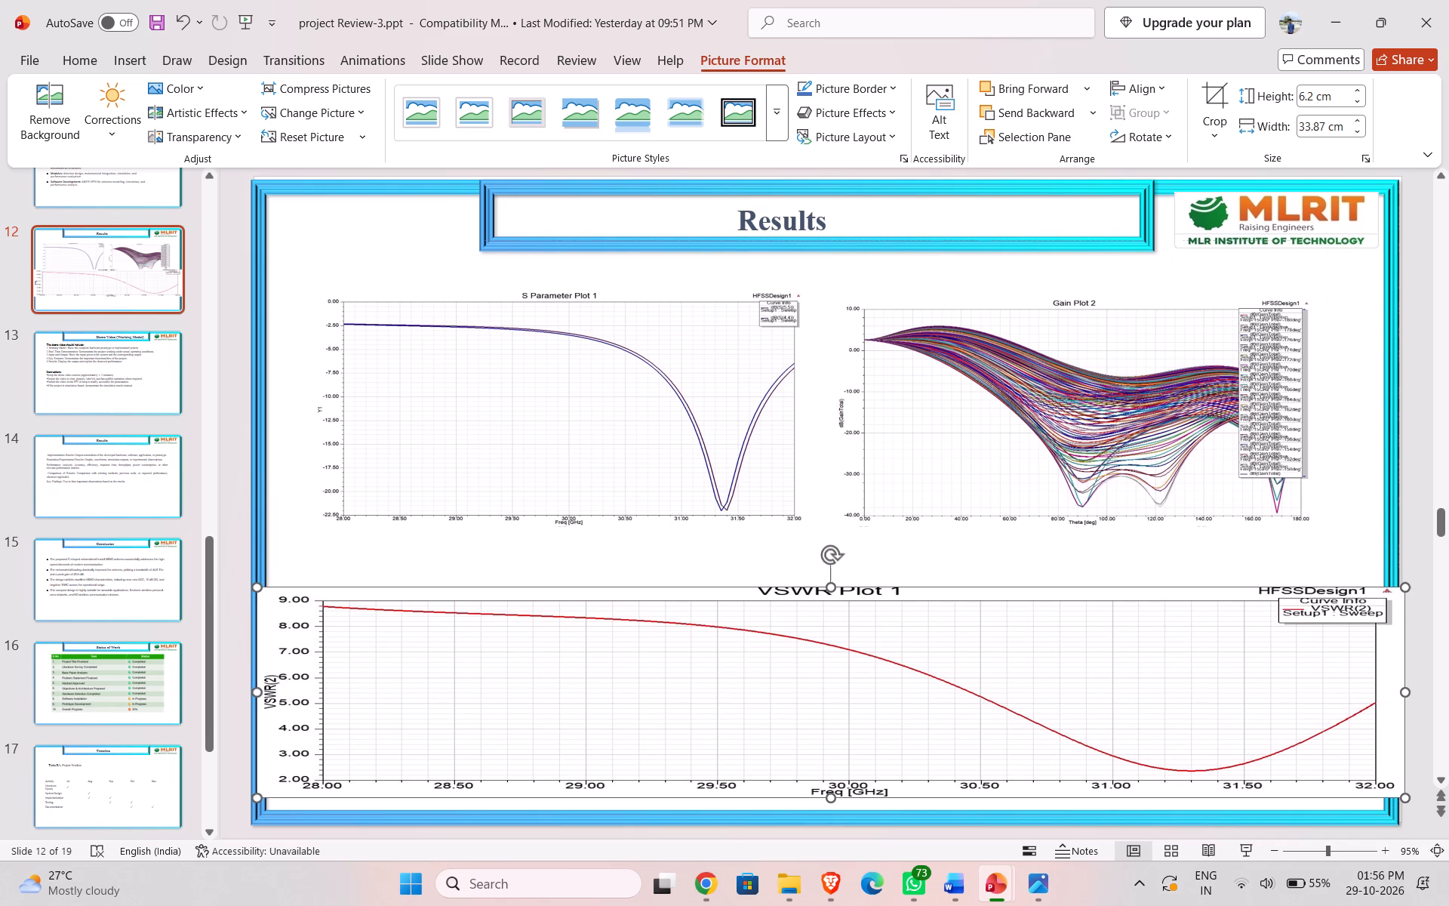
pyautogui.moveTo(832, 590); pyautogui.dragTo(828, 561)
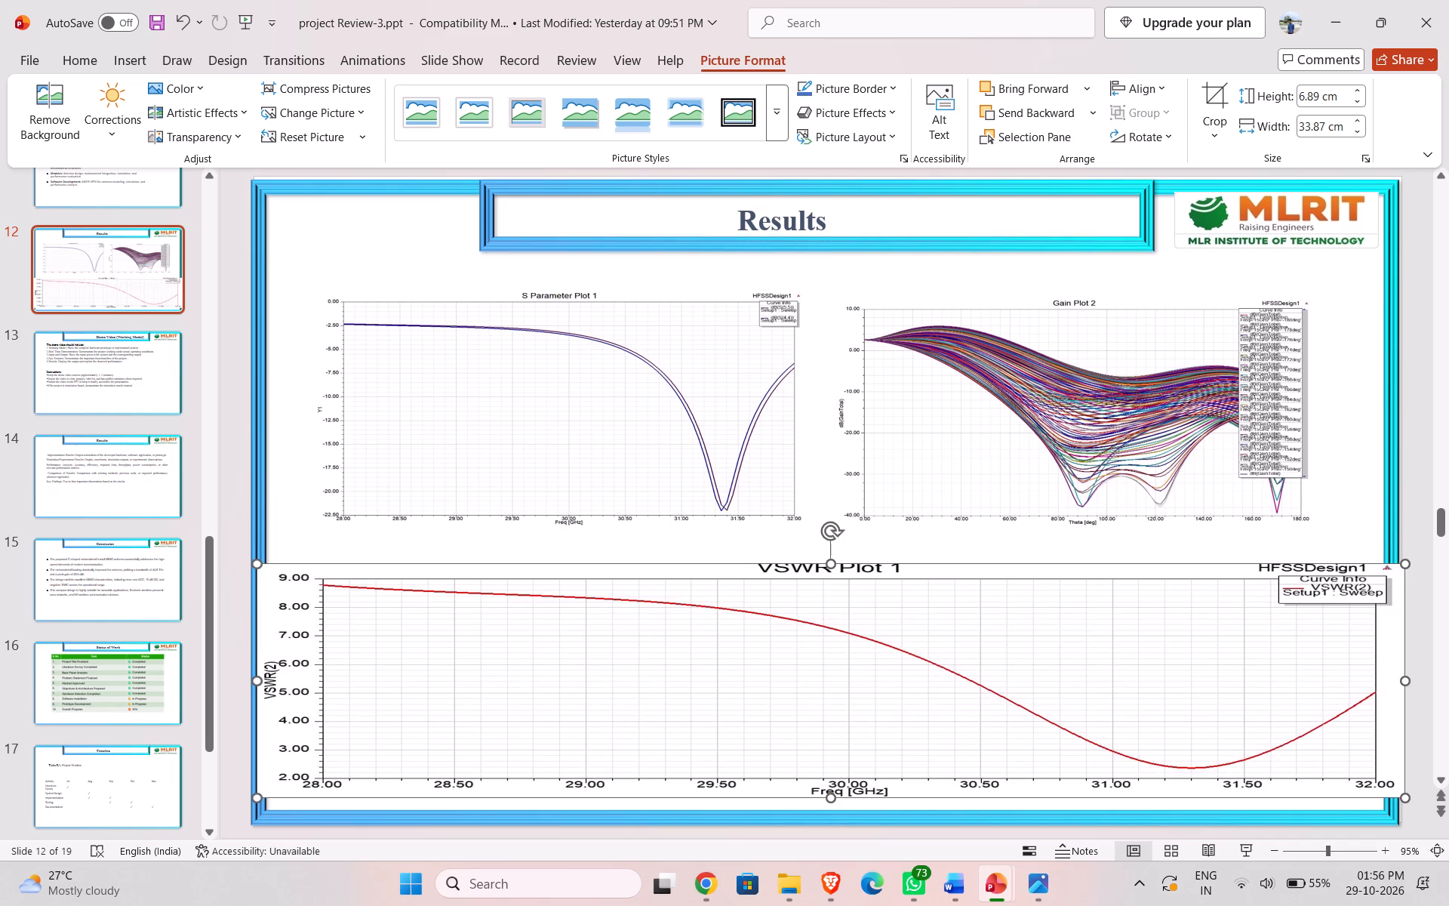
pyautogui.moveTo(257, 679); pyautogui.dragTo(376, 679)
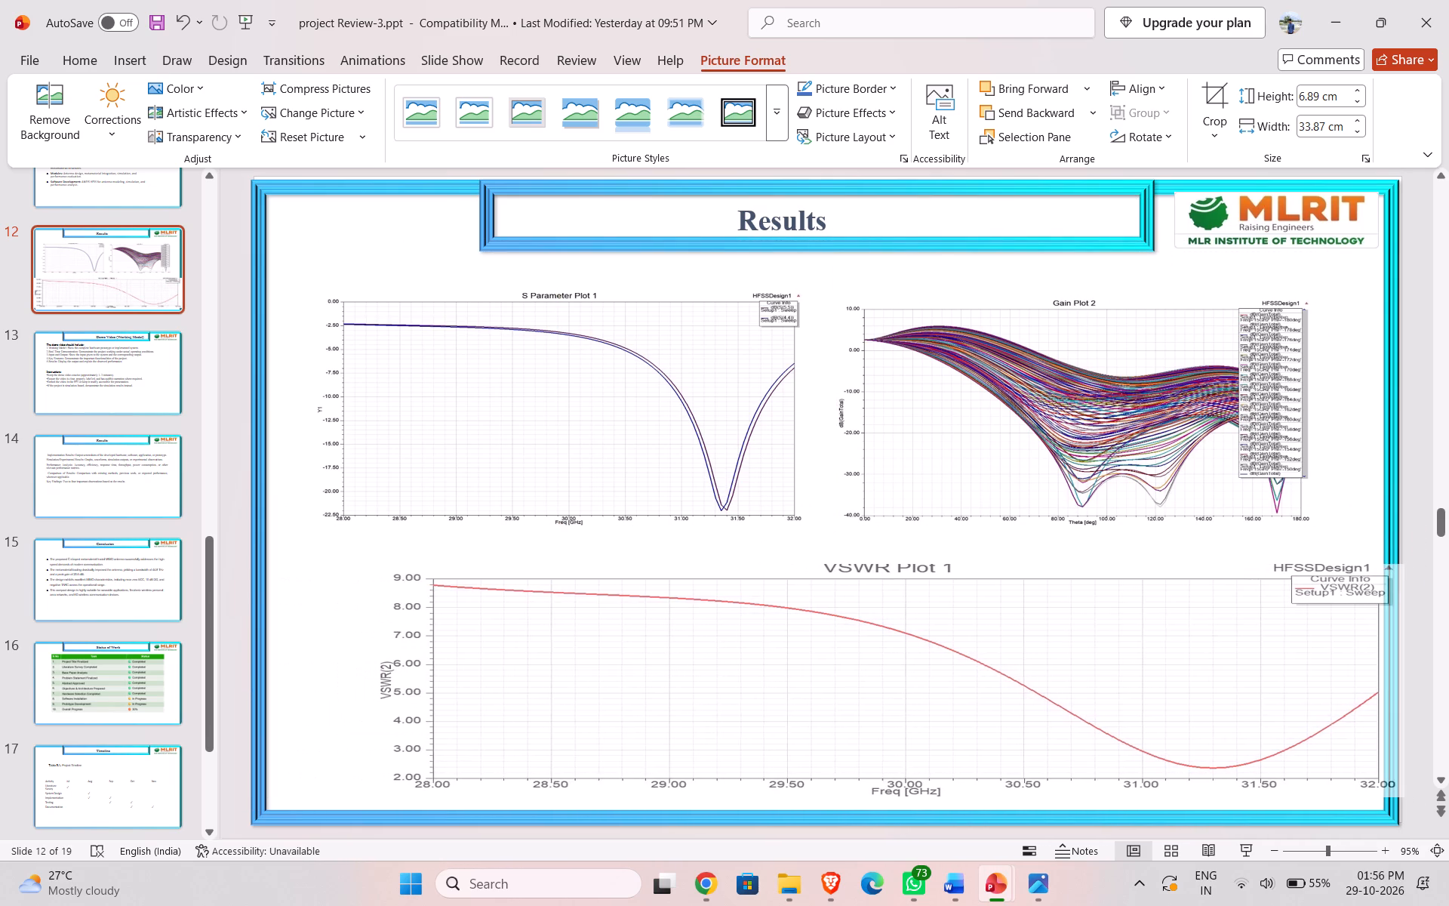
pyautogui.moveTo(376, 679); pyautogui.dragTo(383, 679)
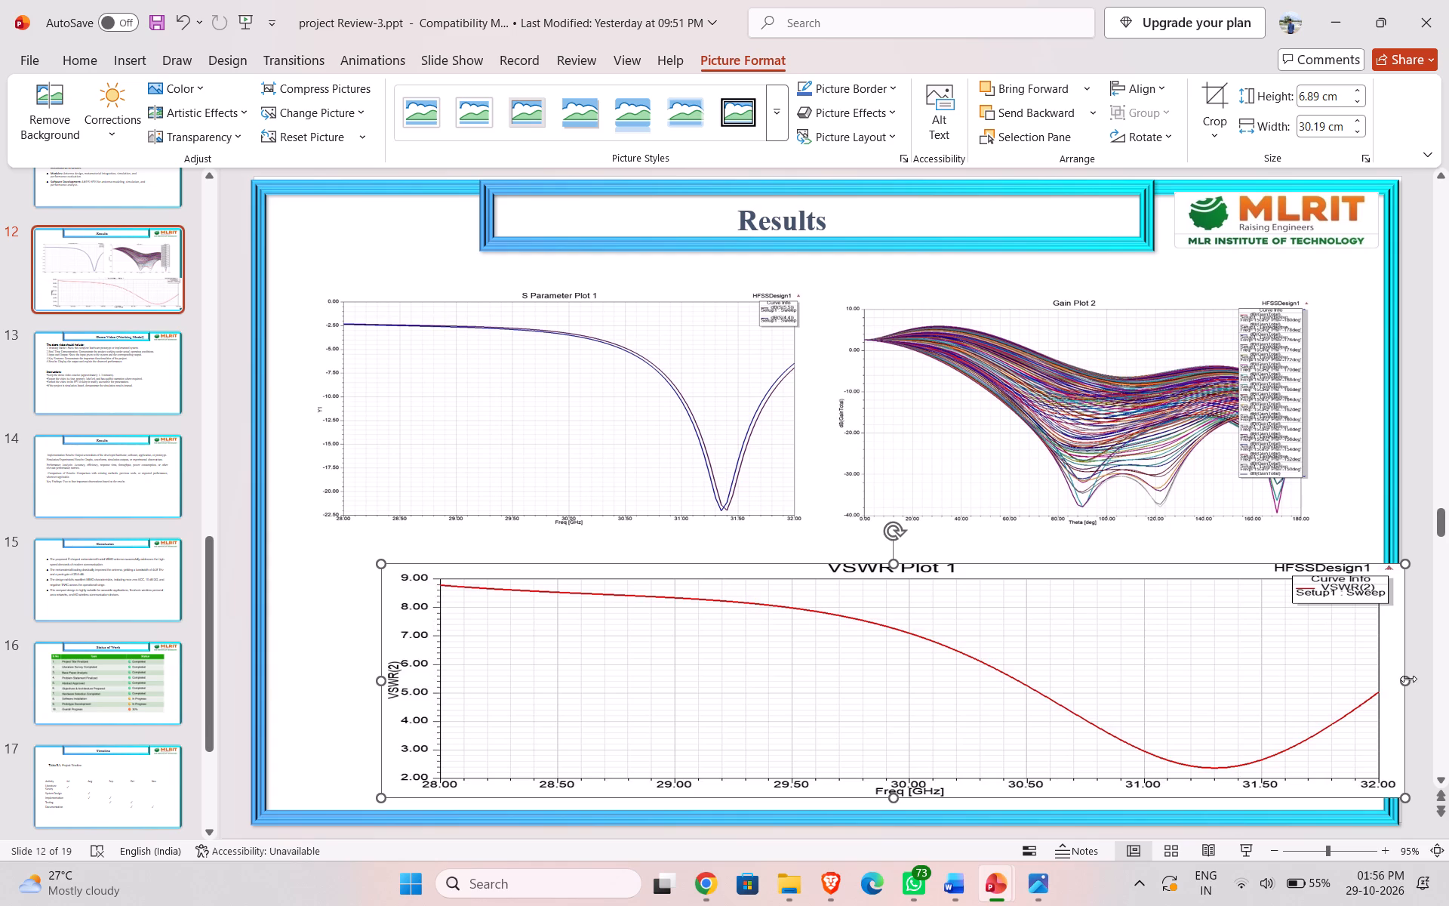
pyautogui.moveTo(1405, 683); pyautogui.dragTo(1100, 663)
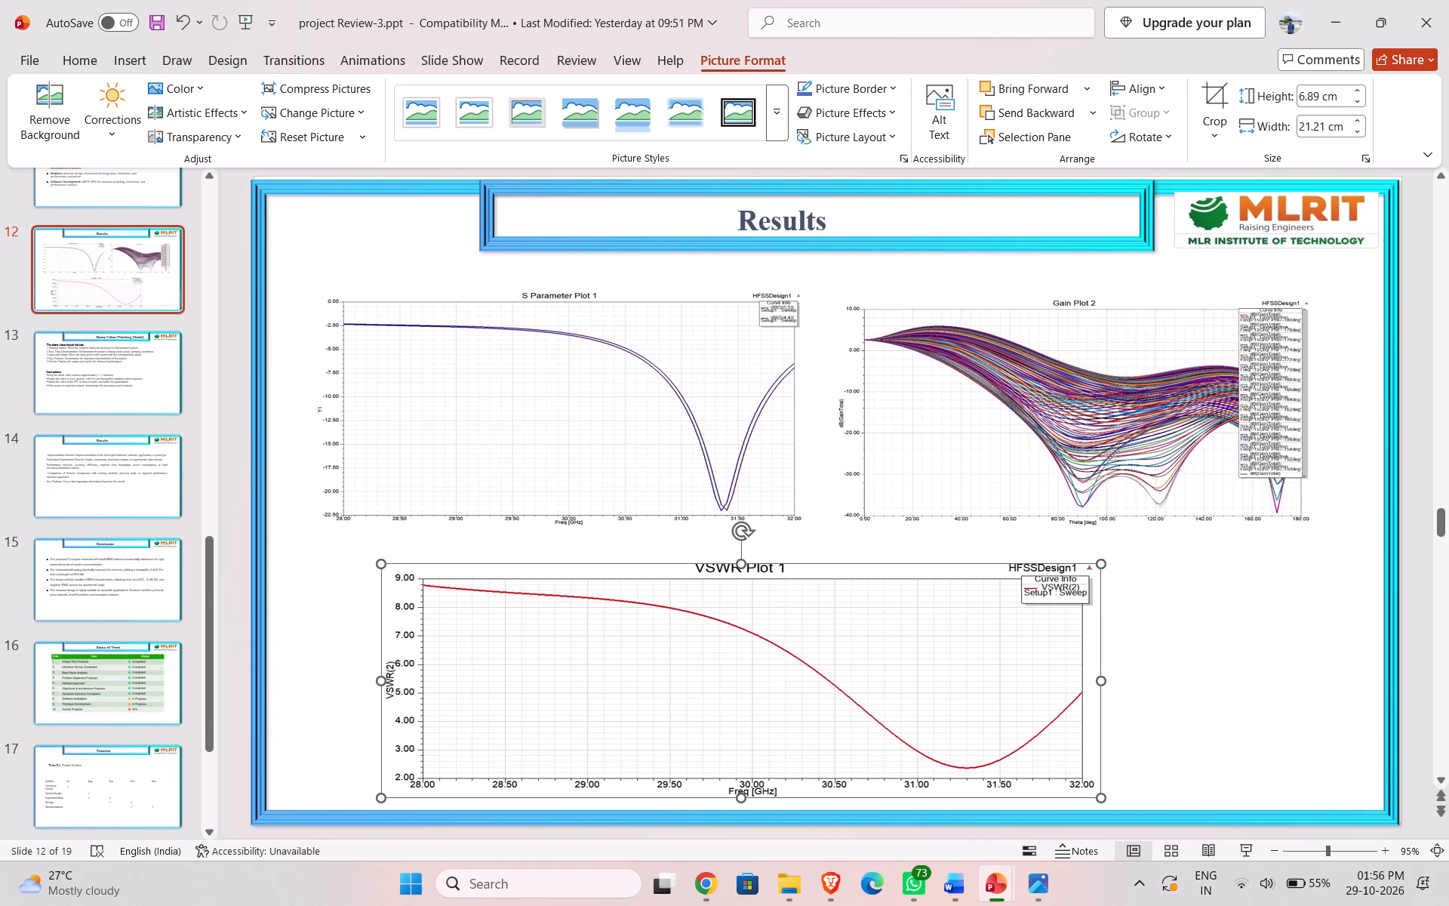
# Narrow the VSWR plot on the Results slide by moving its left edge inward, keeping its height.
pyautogui.moveTo(380, 685); pyautogui.dragTo(464, 681)
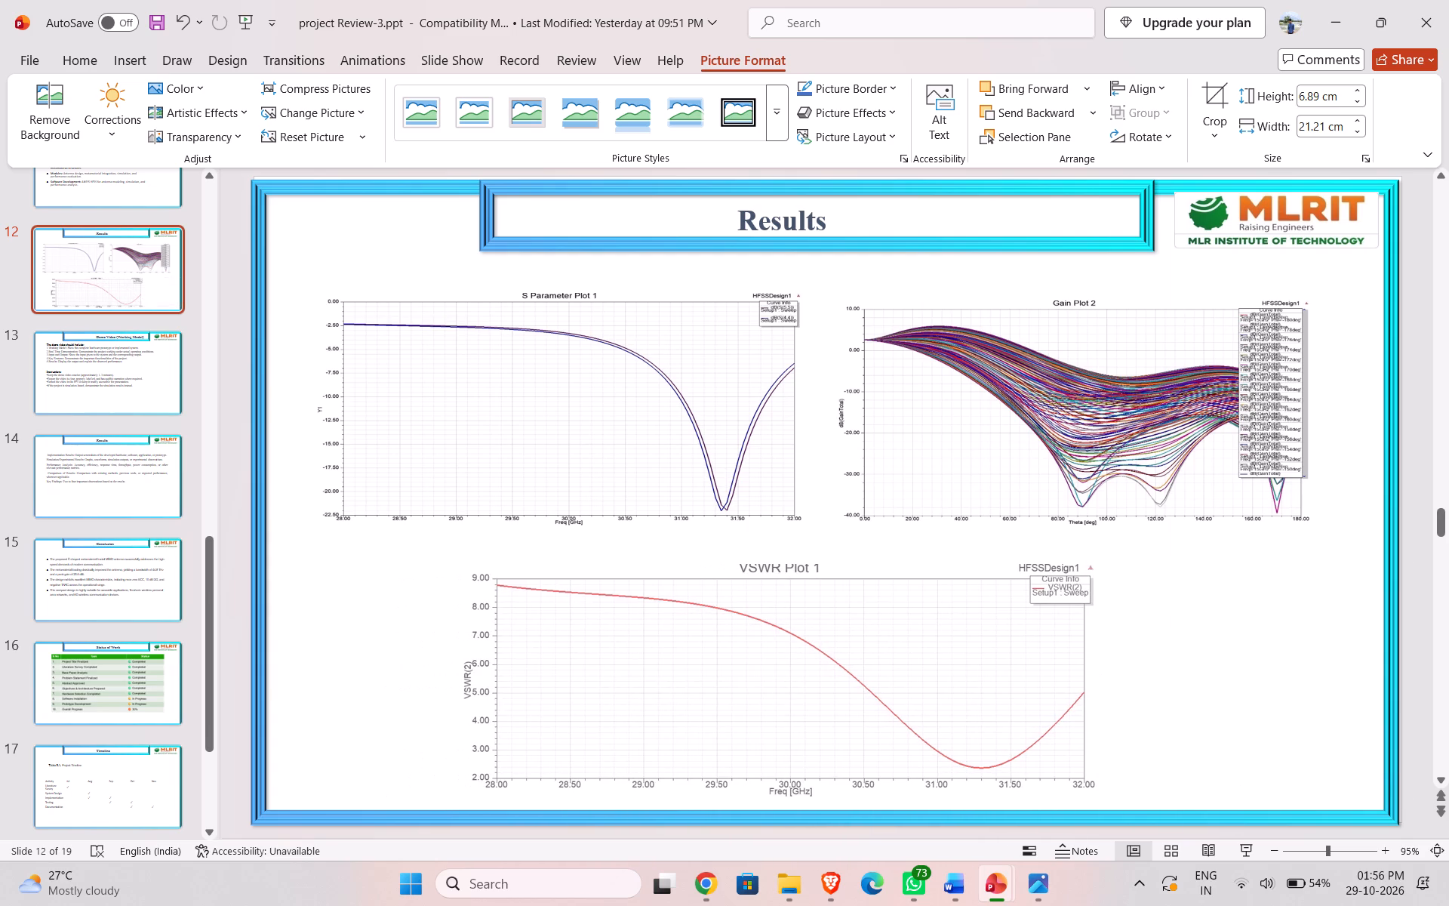
pyautogui.moveTo(464, 681); pyautogui.dragTo(509, 679)
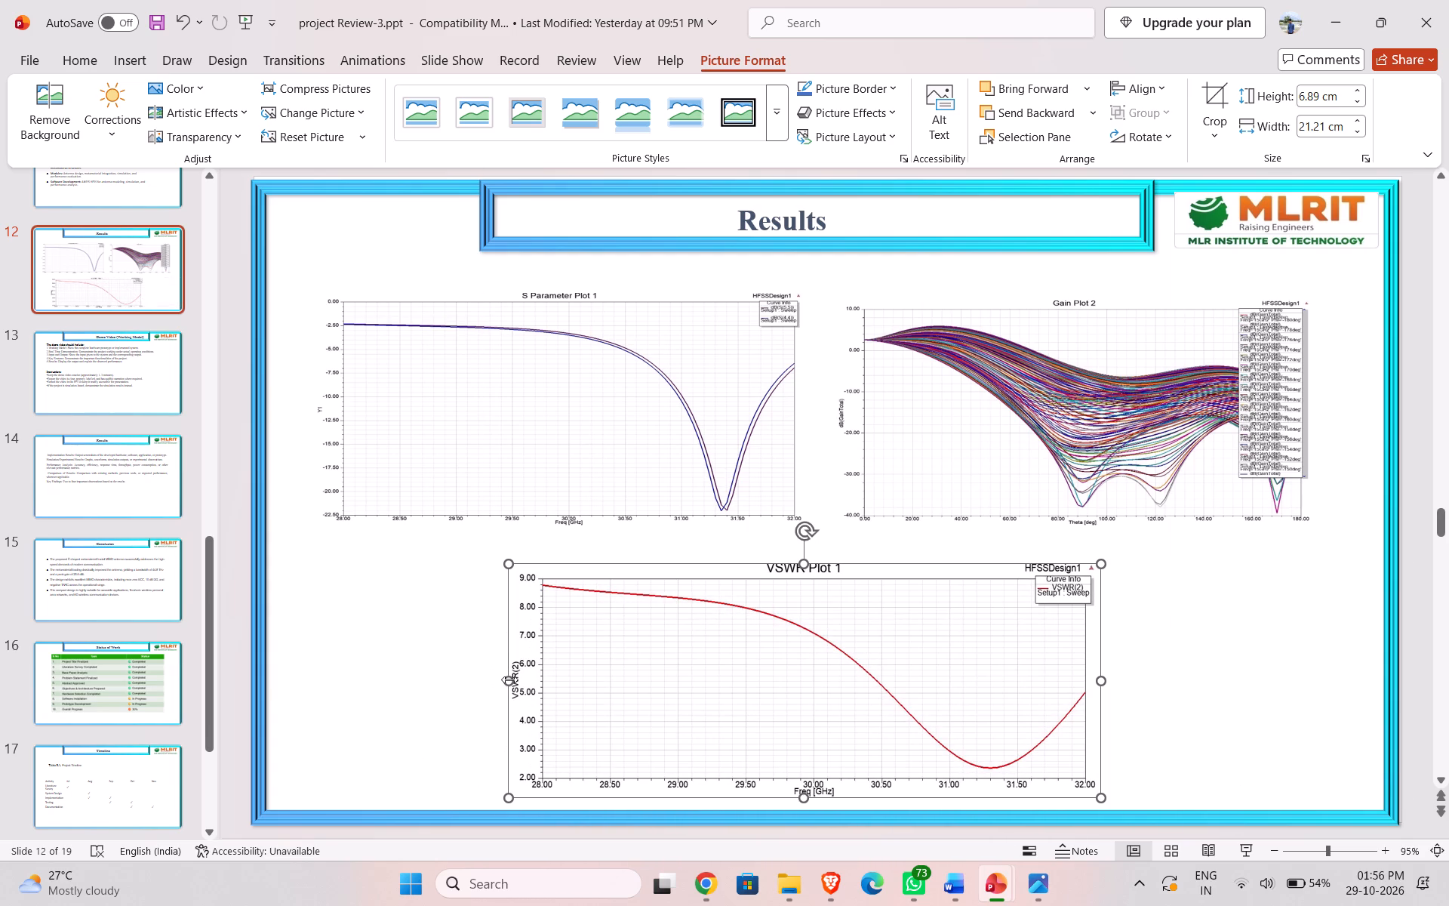
pyautogui.click(1234, 627)
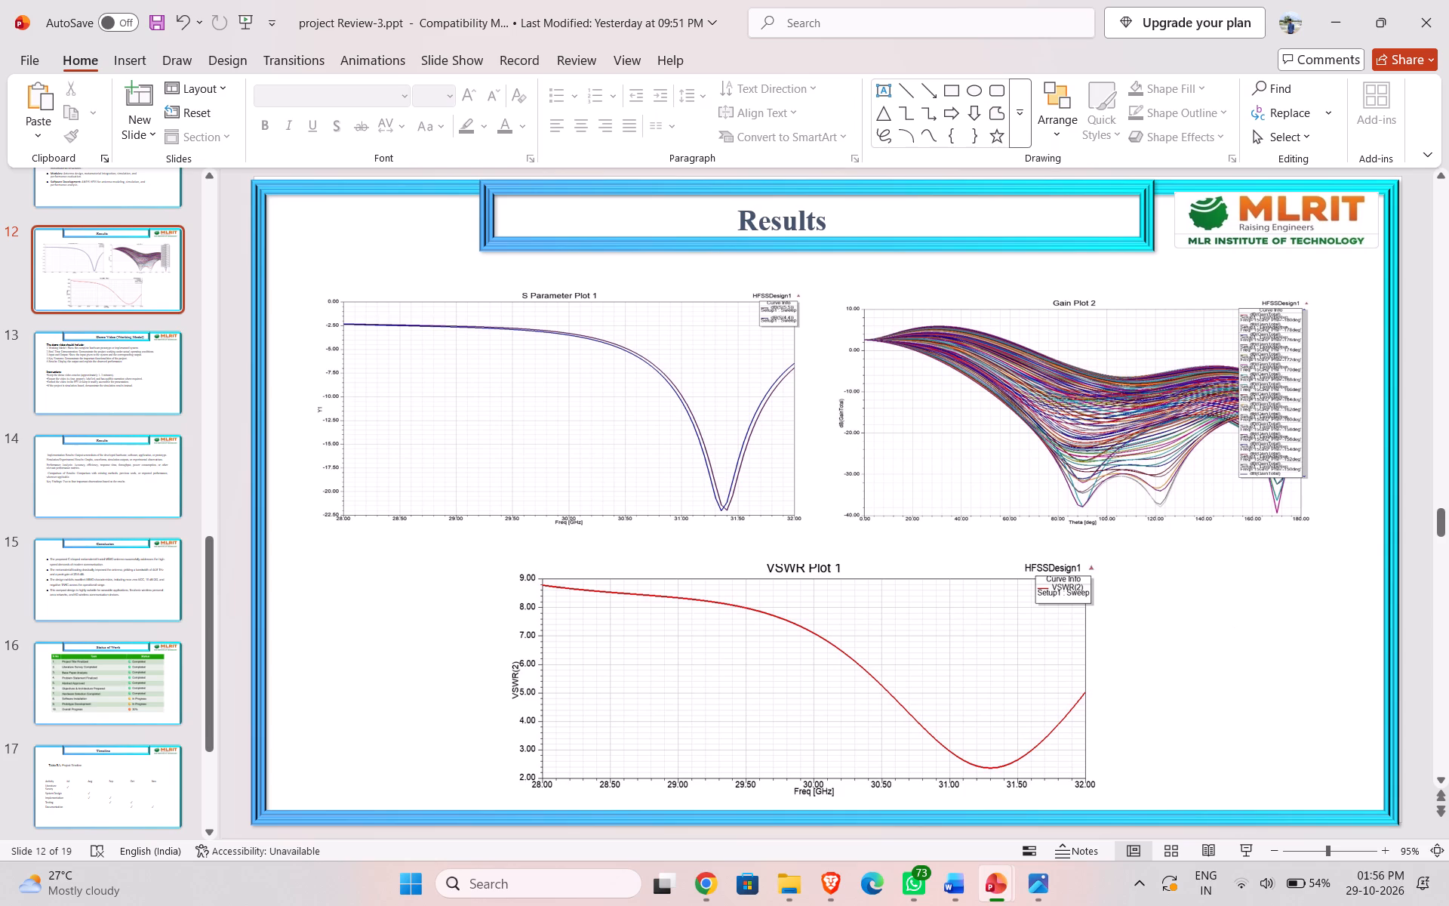
# Extend the top edge of Gain Plot 2 slightly upward on the Results slide.
pyautogui.click(1054, 373)
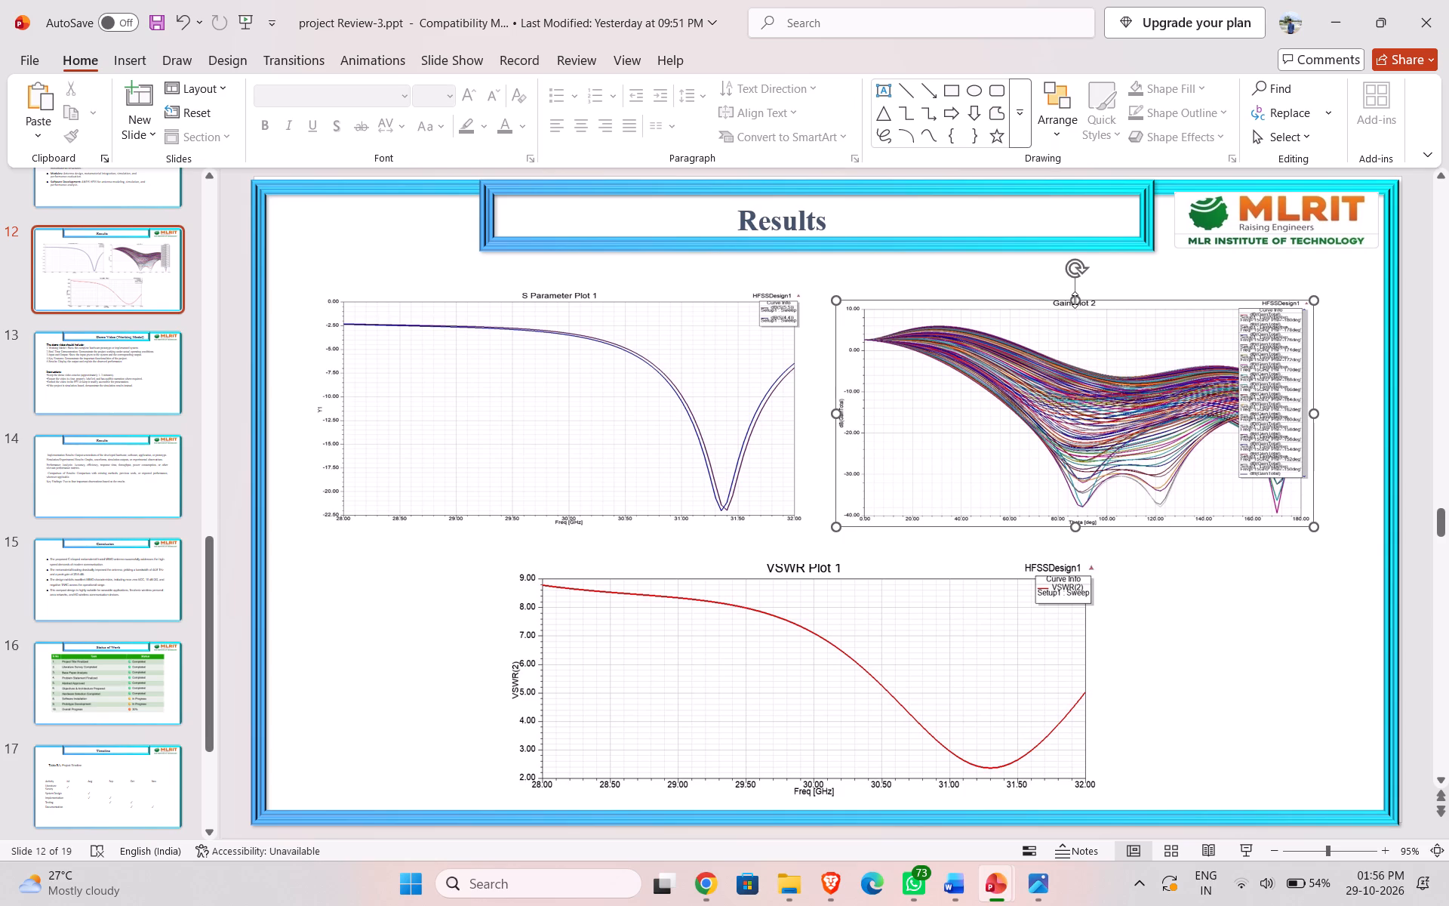
pyautogui.moveTo(1075, 300); pyautogui.dragTo(1074, 284)
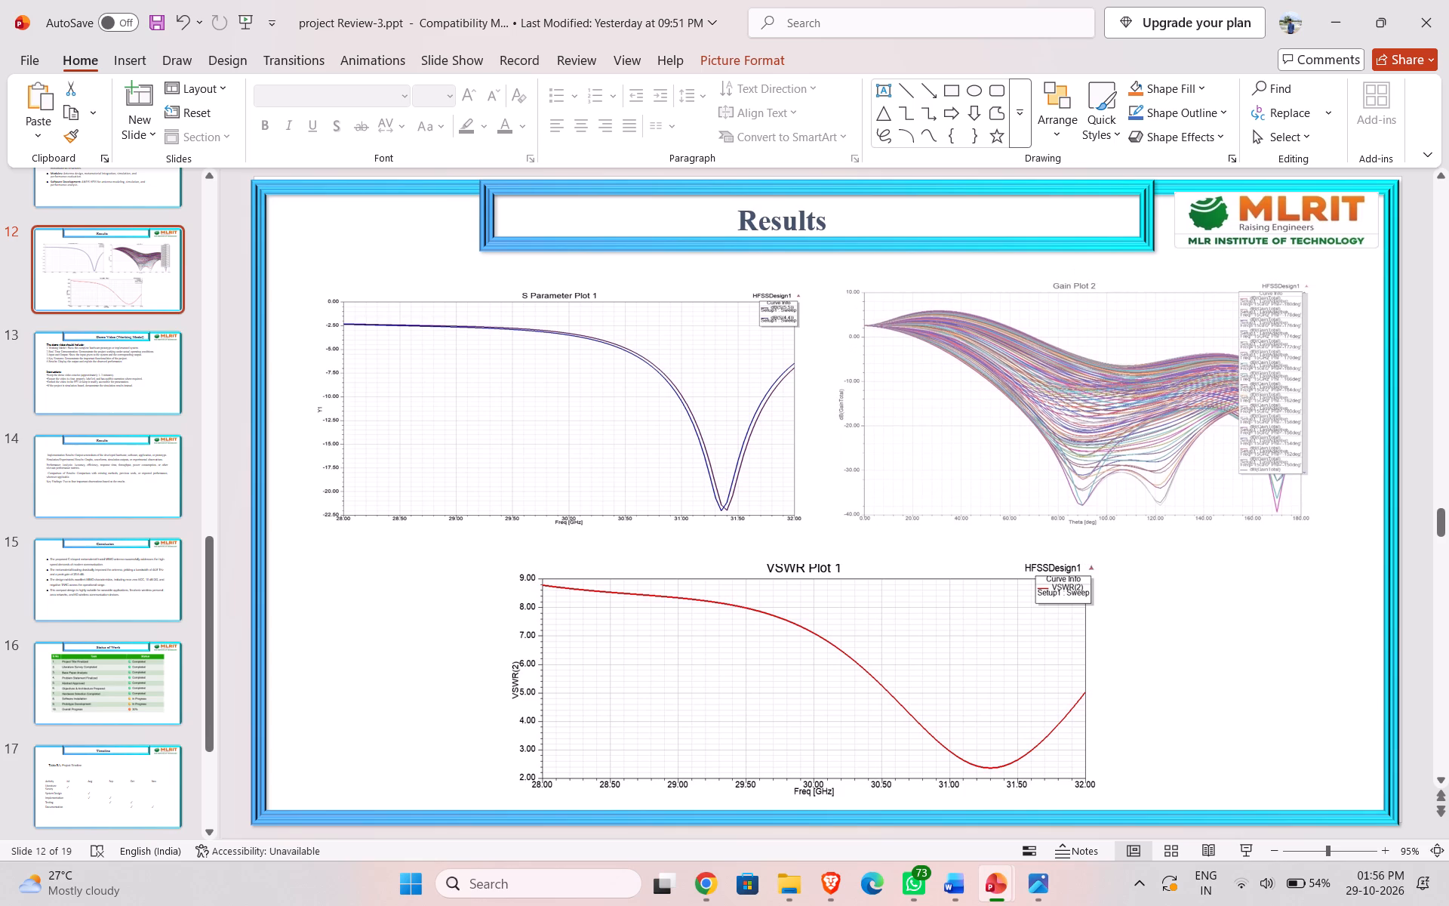
pyautogui.moveTo(1074, 284); pyautogui.dragTo(1074, 285)
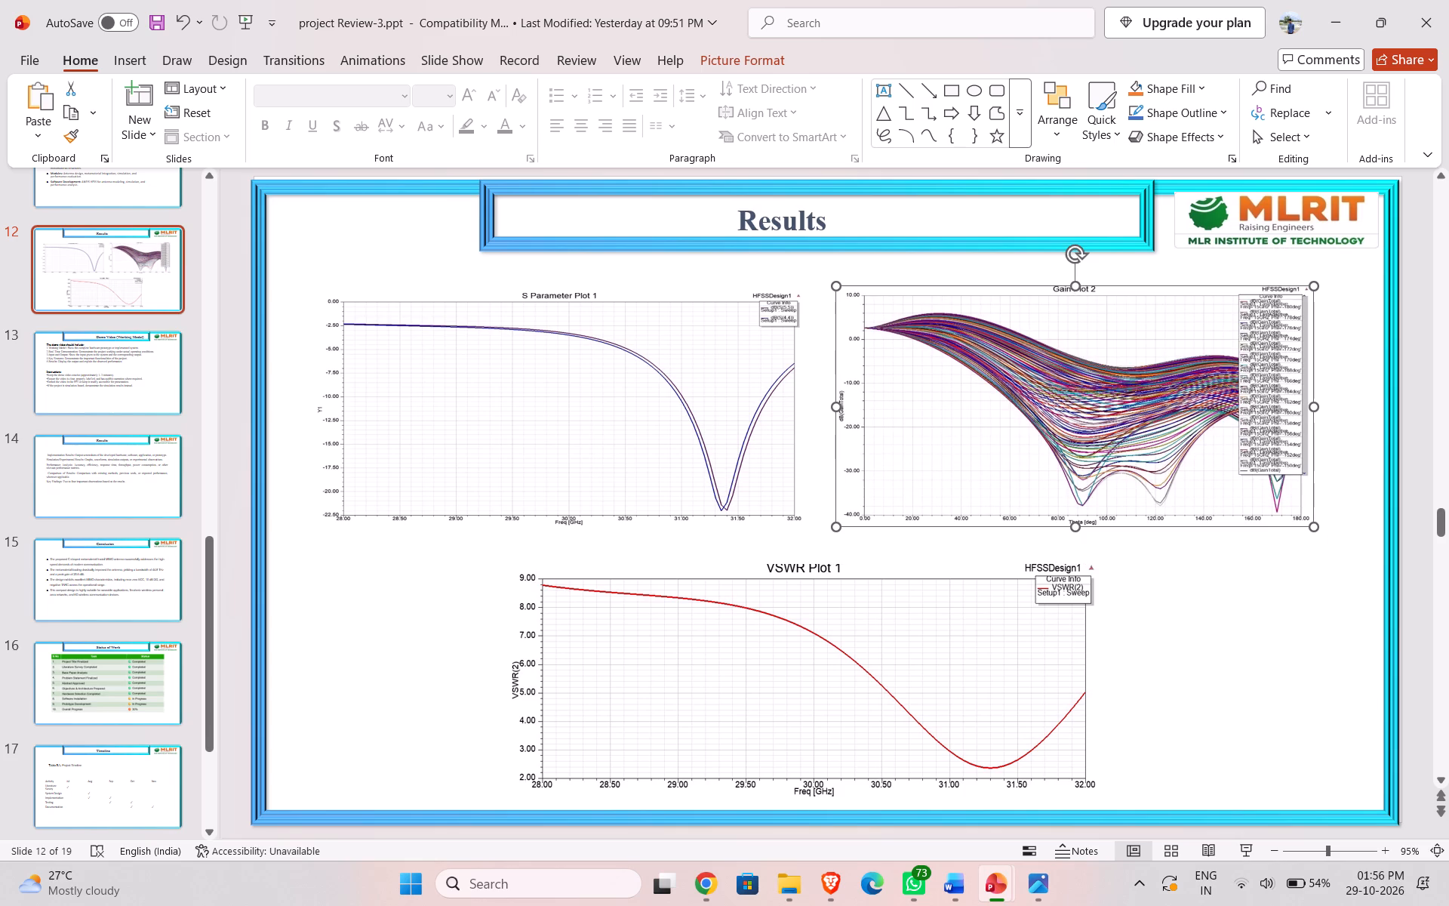
pyautogui.click(1238, 585)
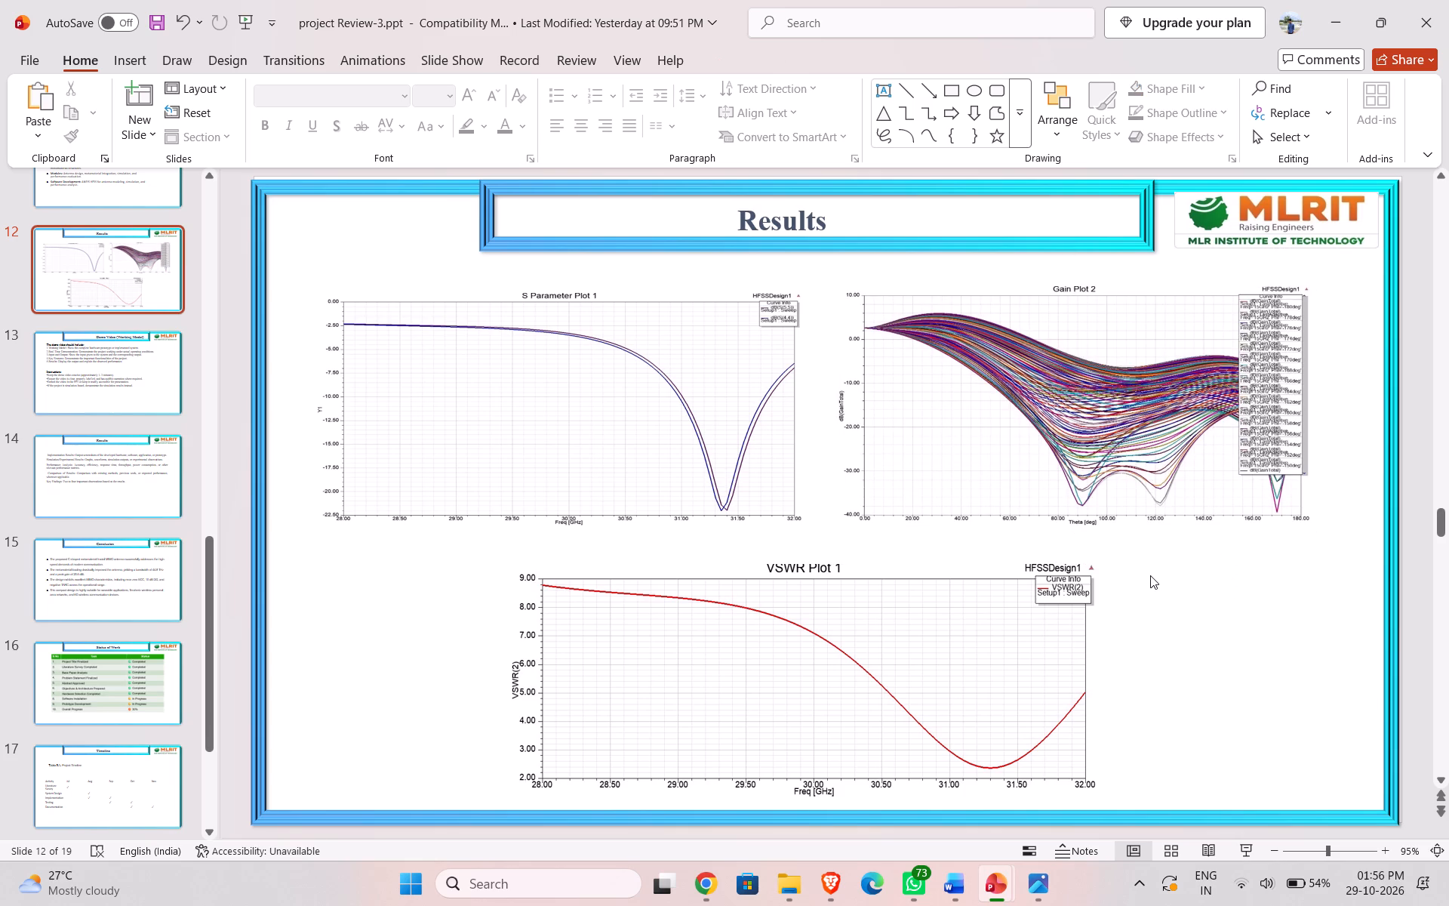
# Adjust the widths of the upper Results plots, narrowing S Parameter Plot 1 and widening Gain Plot 2 toward it.
pyautogui.click(772, 437)
pyautogui.moveTo(810, 411); pyautogui.dragTo(783, 411)
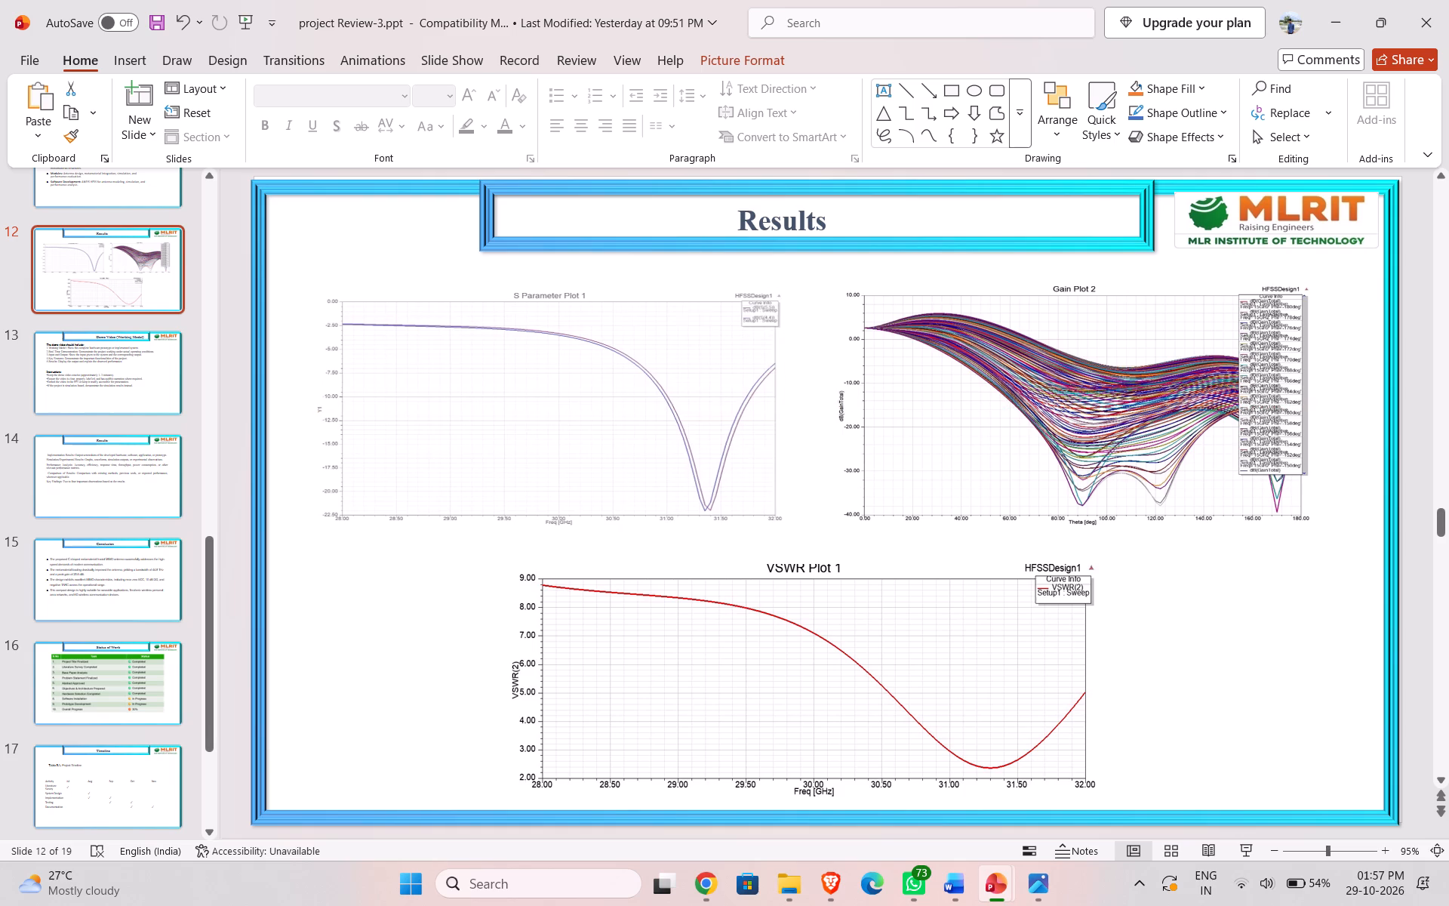
pyautogui.moveTo(783, 411); pyautogui.dragTo(771, 411)
pyautogui.click(927, 402)
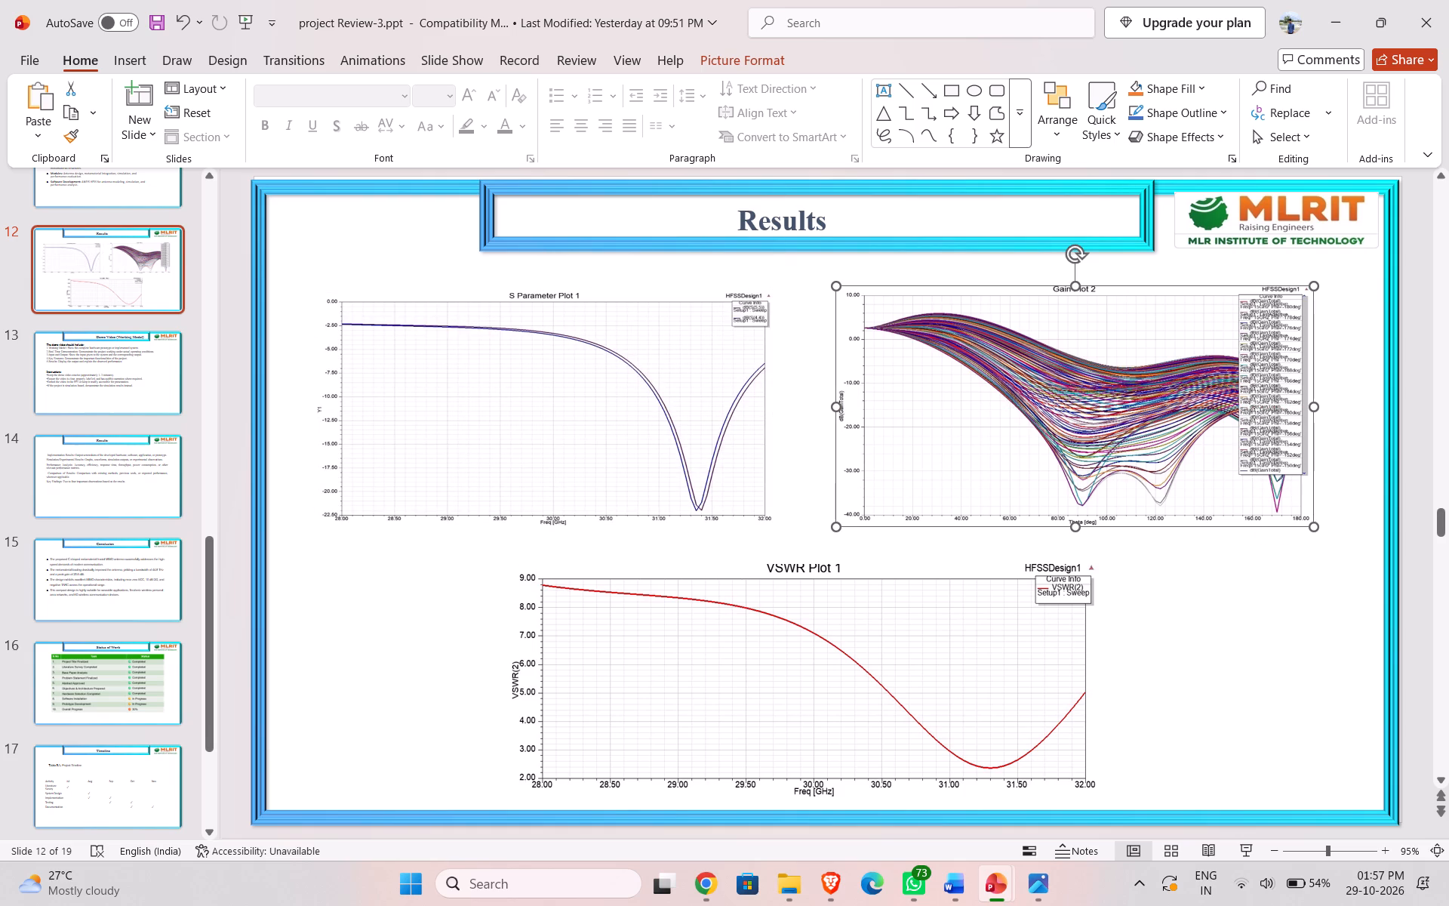
pyautogui.moveTo(835, 408); pyautogui.dragTo(814, 410)
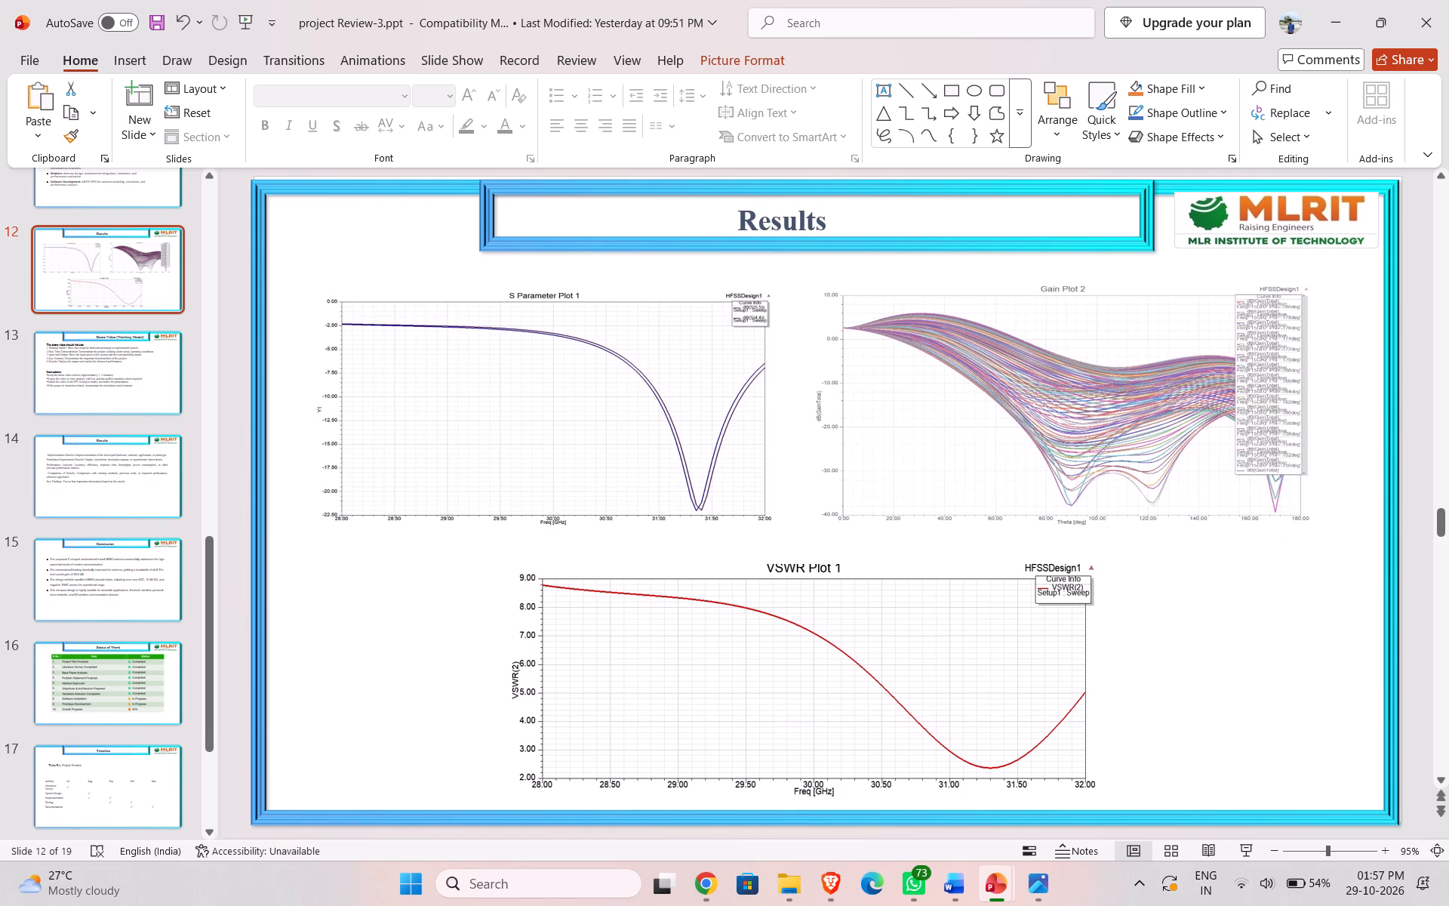
pyautogui.moveTo(814, 410); pyautogui.dragTo(814, 411)
pyautogui.click(1137, 652)
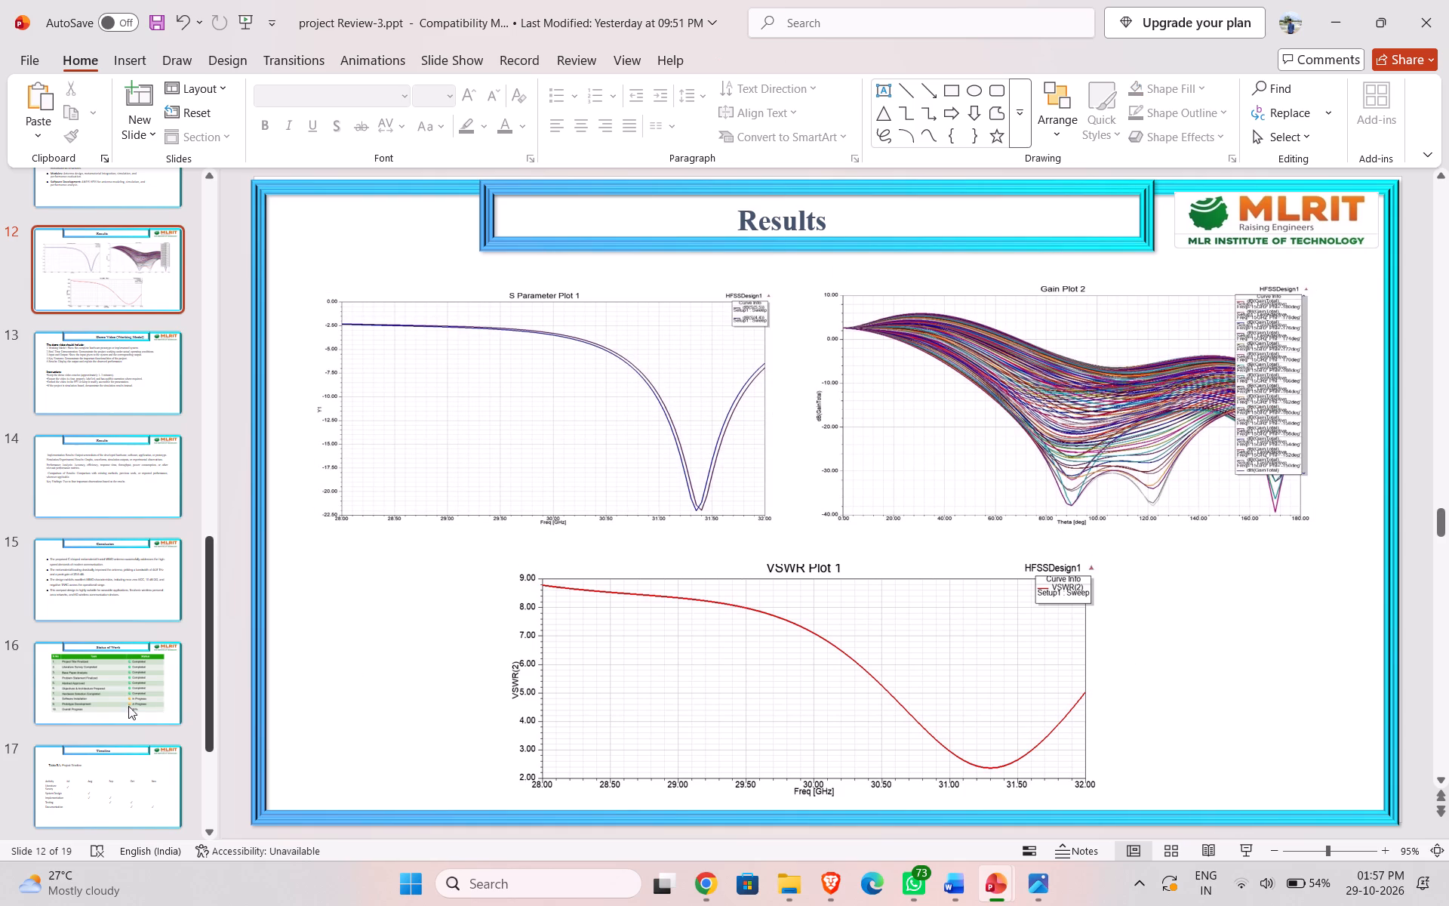
# Replace the Demo Video slide's body text with the five numbered demonstration points copied from slide 14 of the MIMO_Project_Review_3 sample presentation.
pyautogui.click(137, 563)
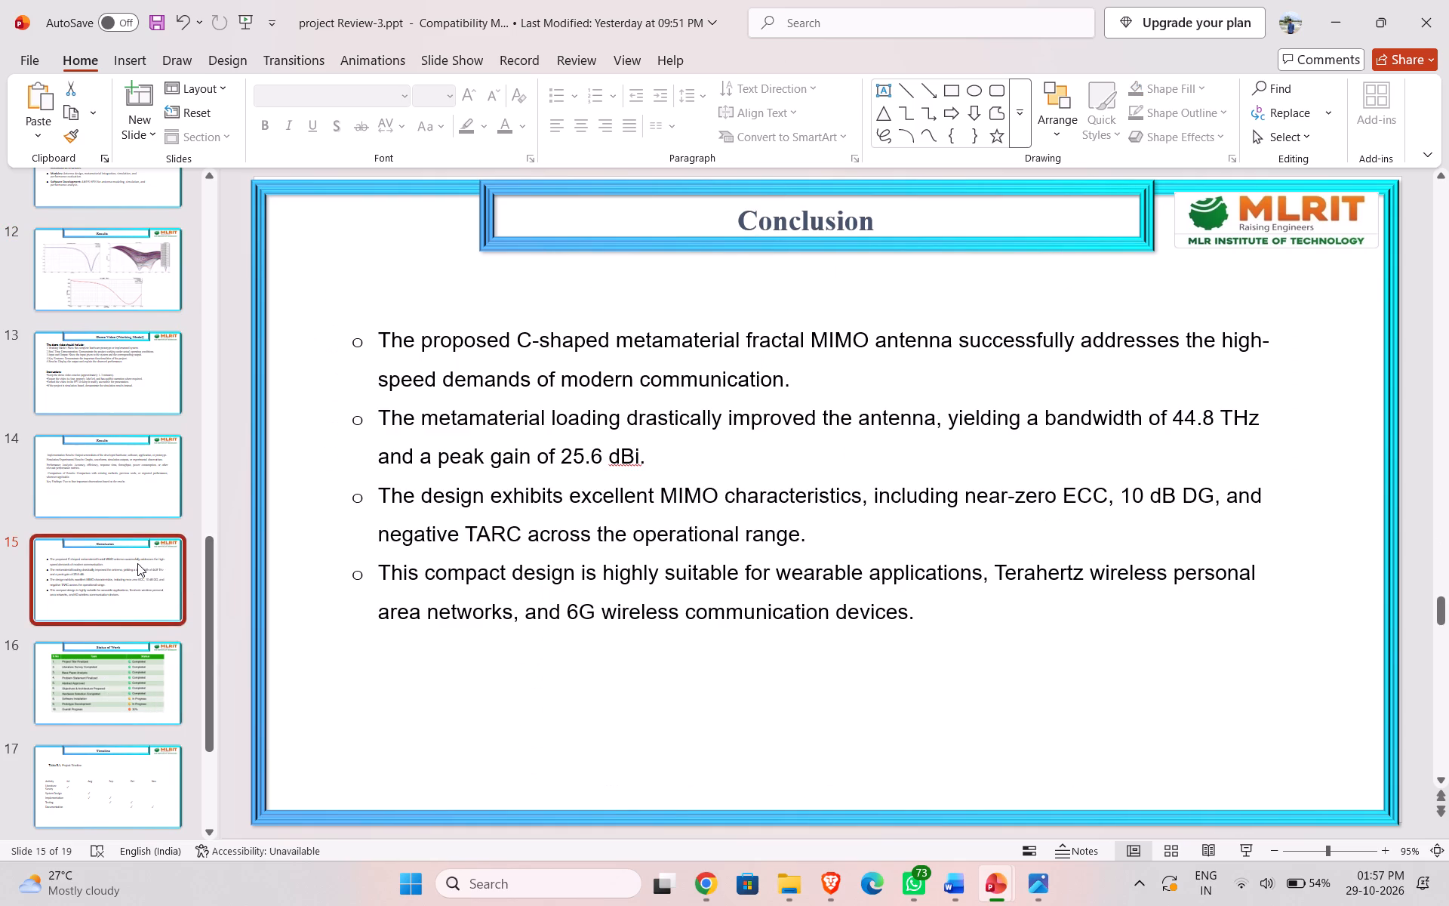
pyautogui.click(116, 487)
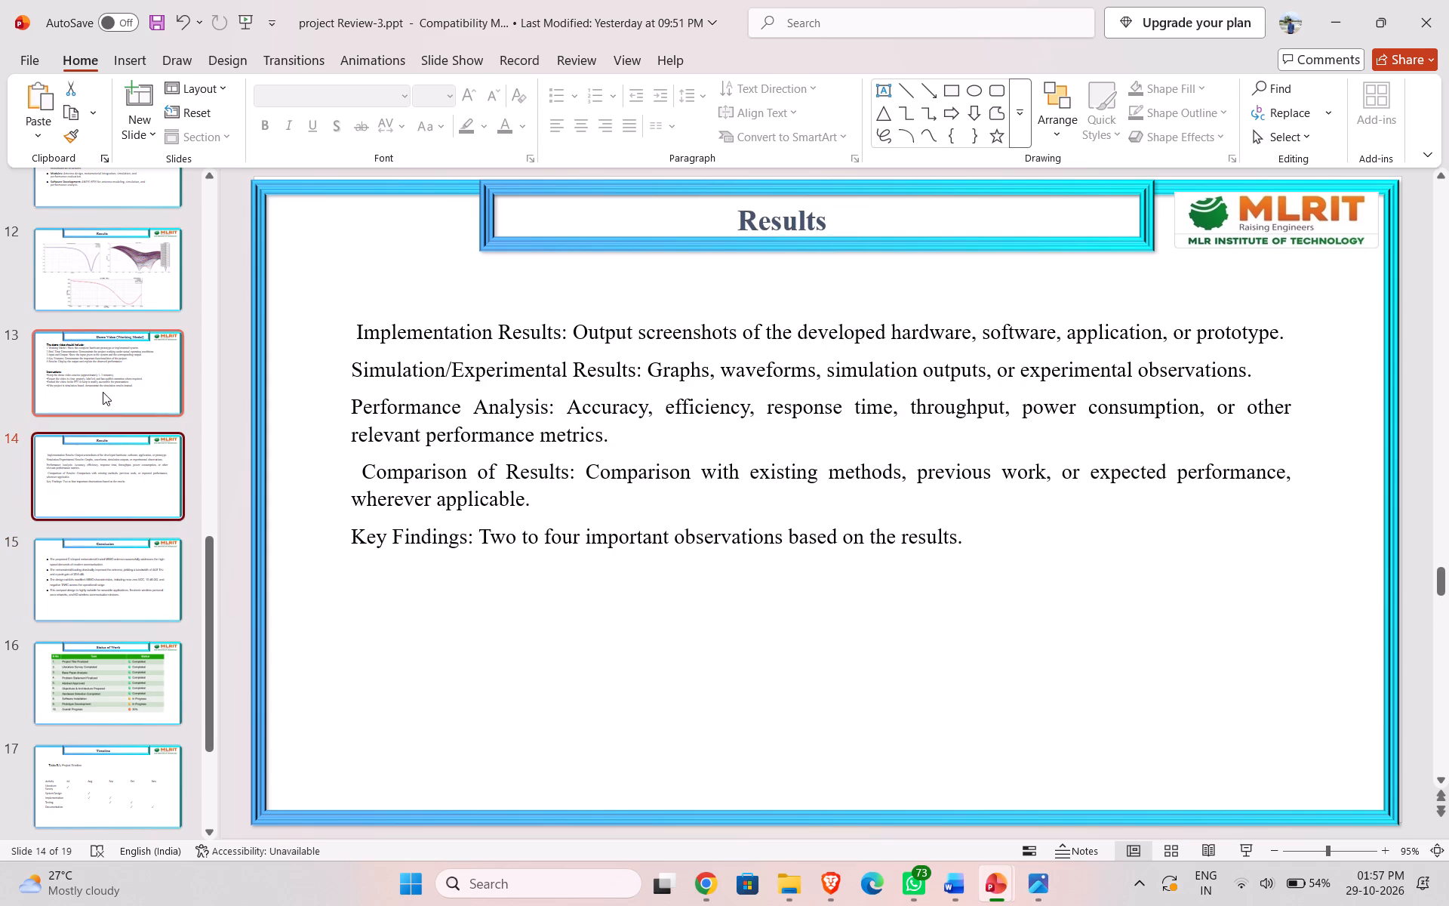
pyautogui.click(103, 392)
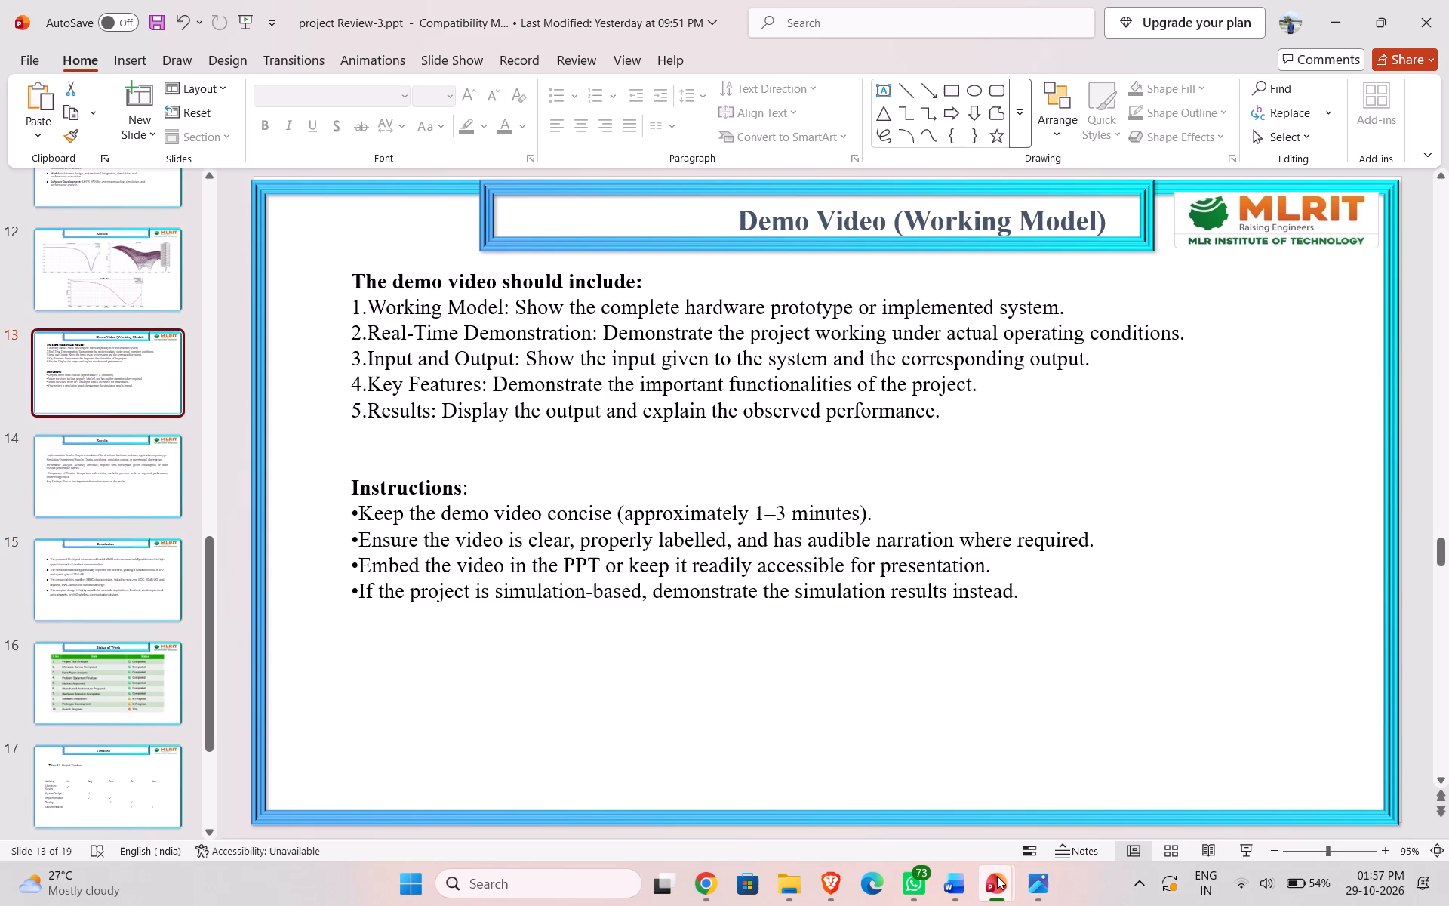
pyautogui.click(1052, 788)
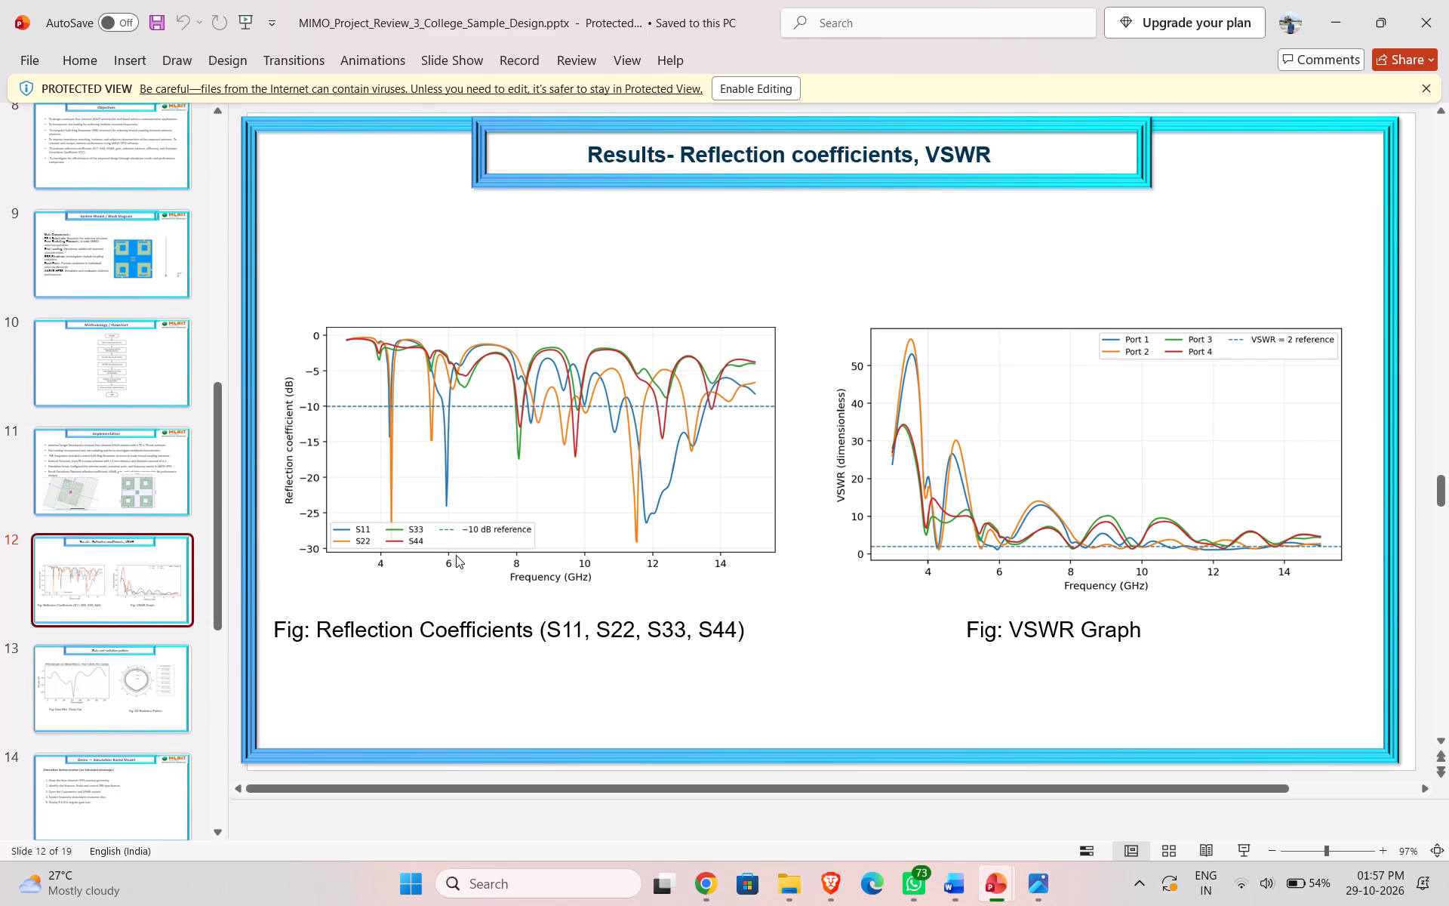
pyautogui.press('Down')
pyautogui.press('Down')
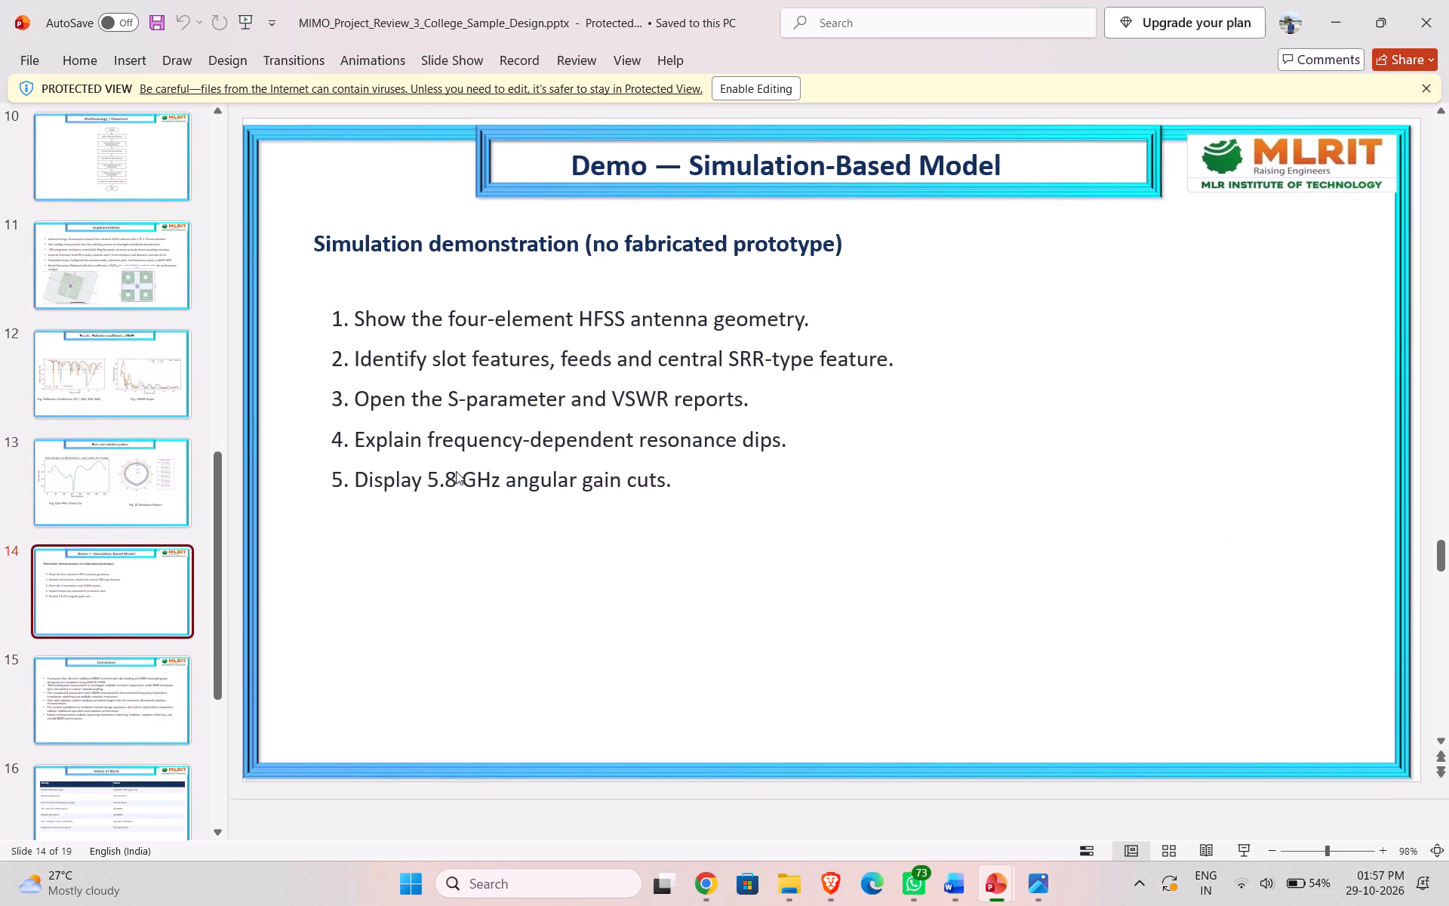
pyautogui.click(673, 479)
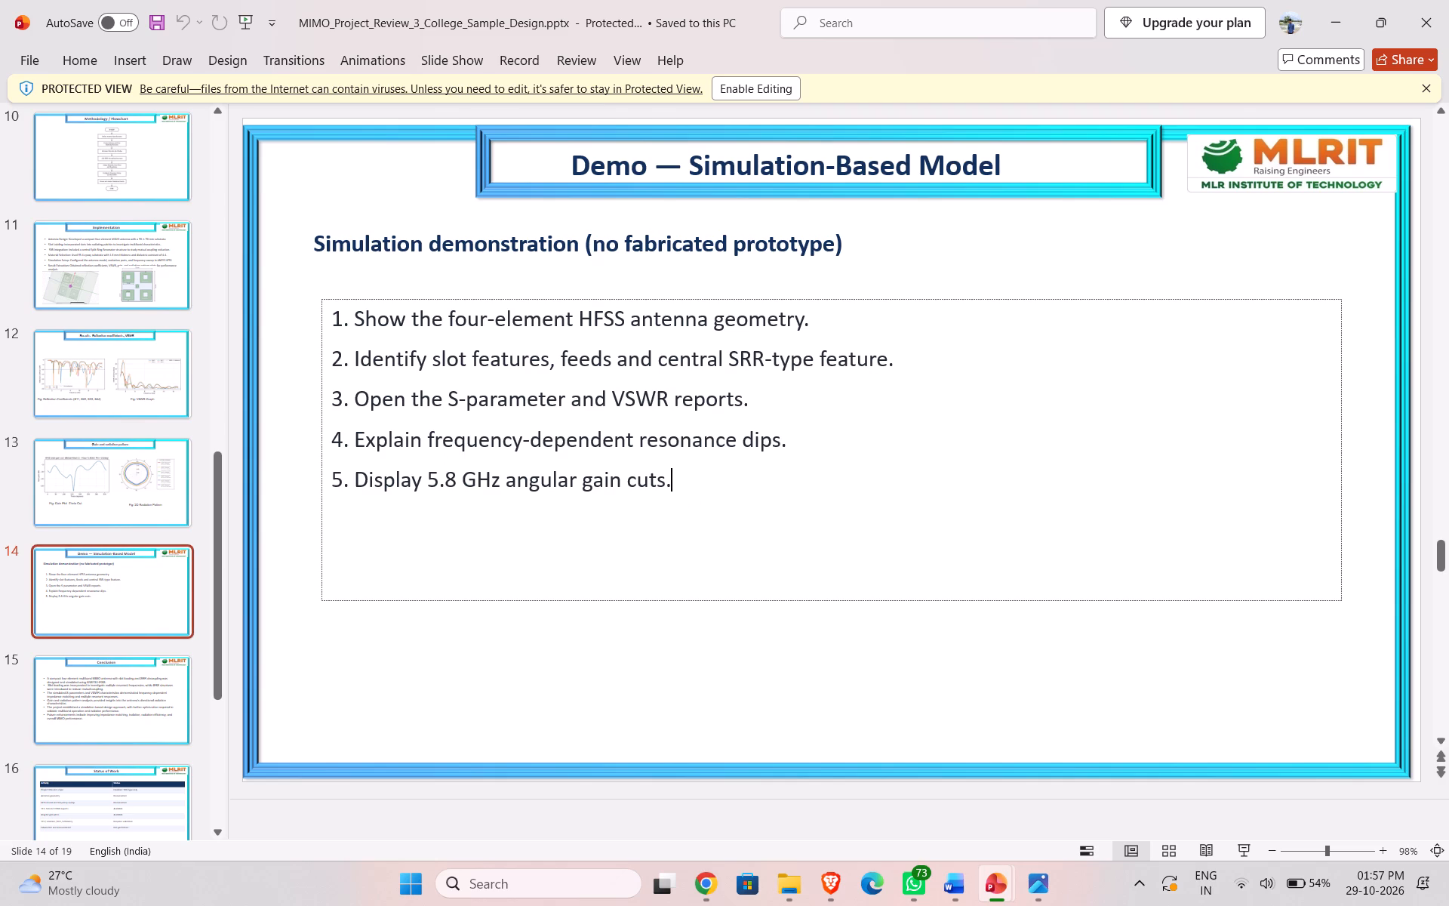
pyautogui.moveTo(676, 482); pyautogui.dragTo(158, 290)
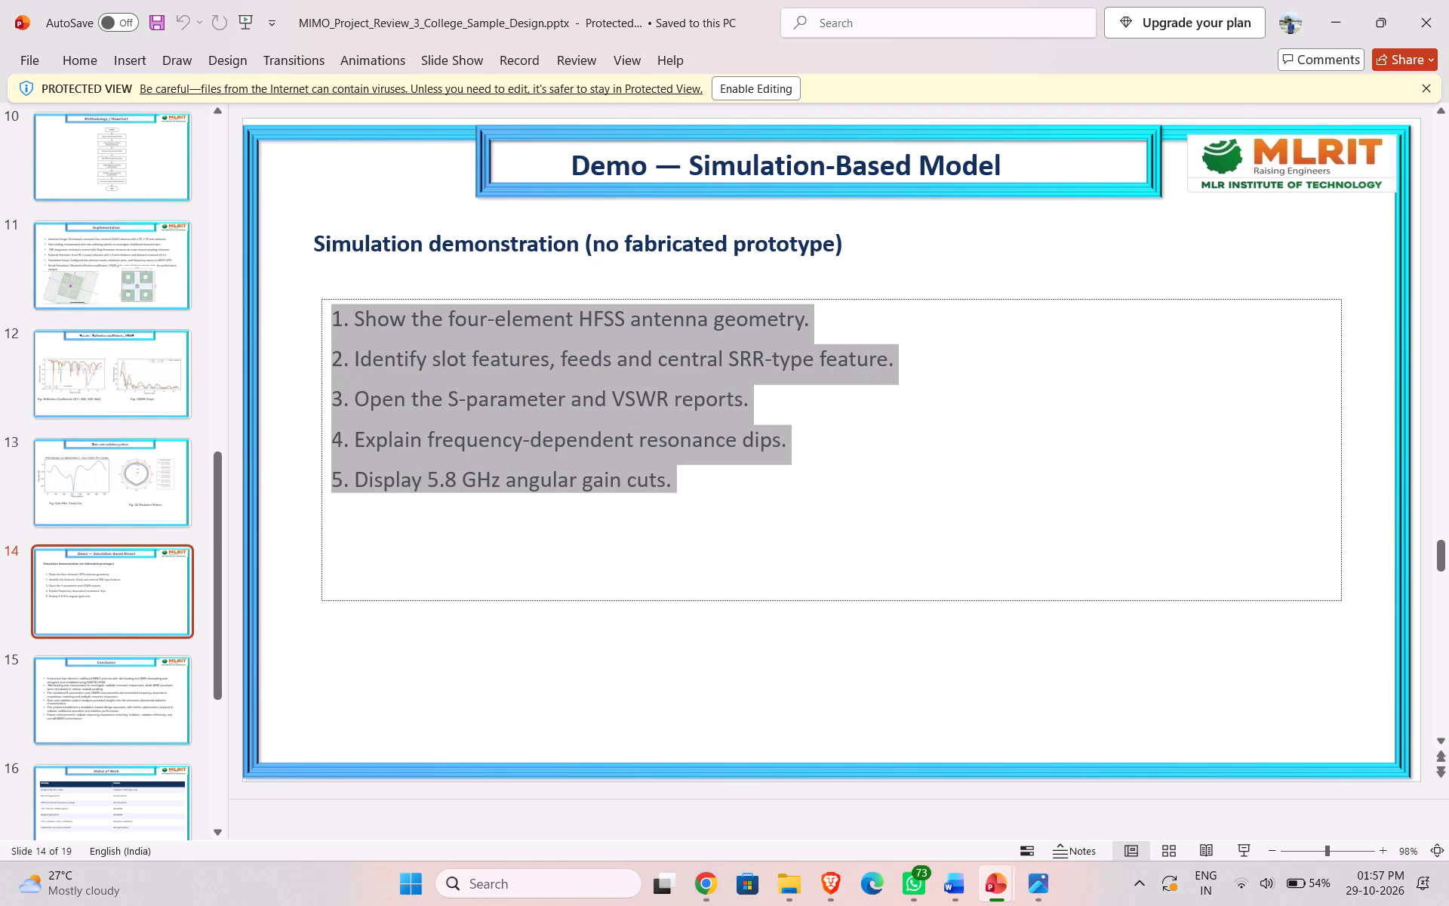
pyautogui.moveTo(158, 290); pyautogui.dragTo(158, 289)
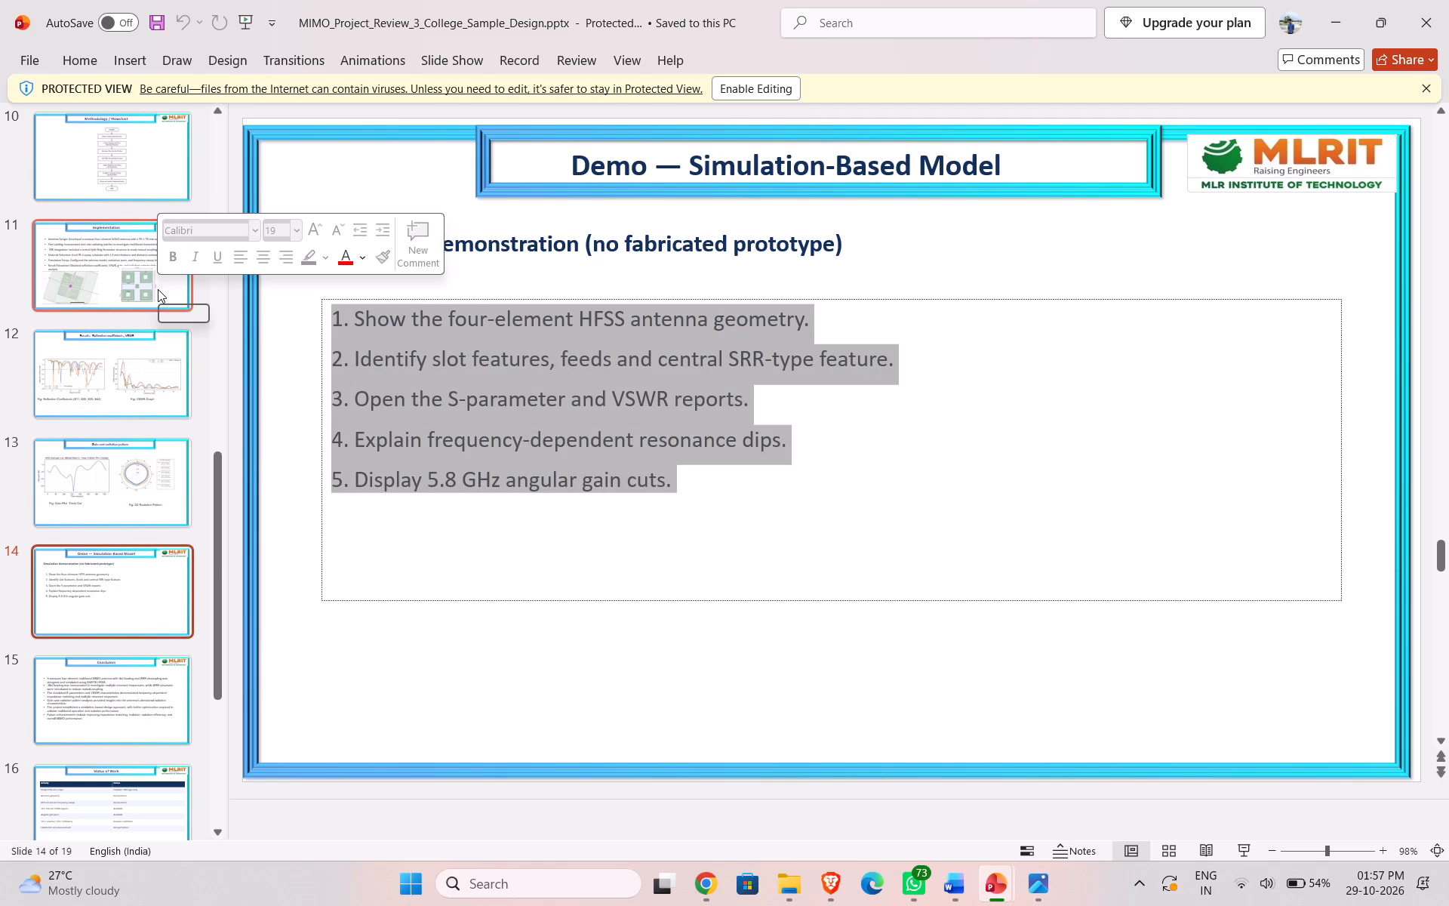
pyautogui.hotkey('ctrl', 'c')
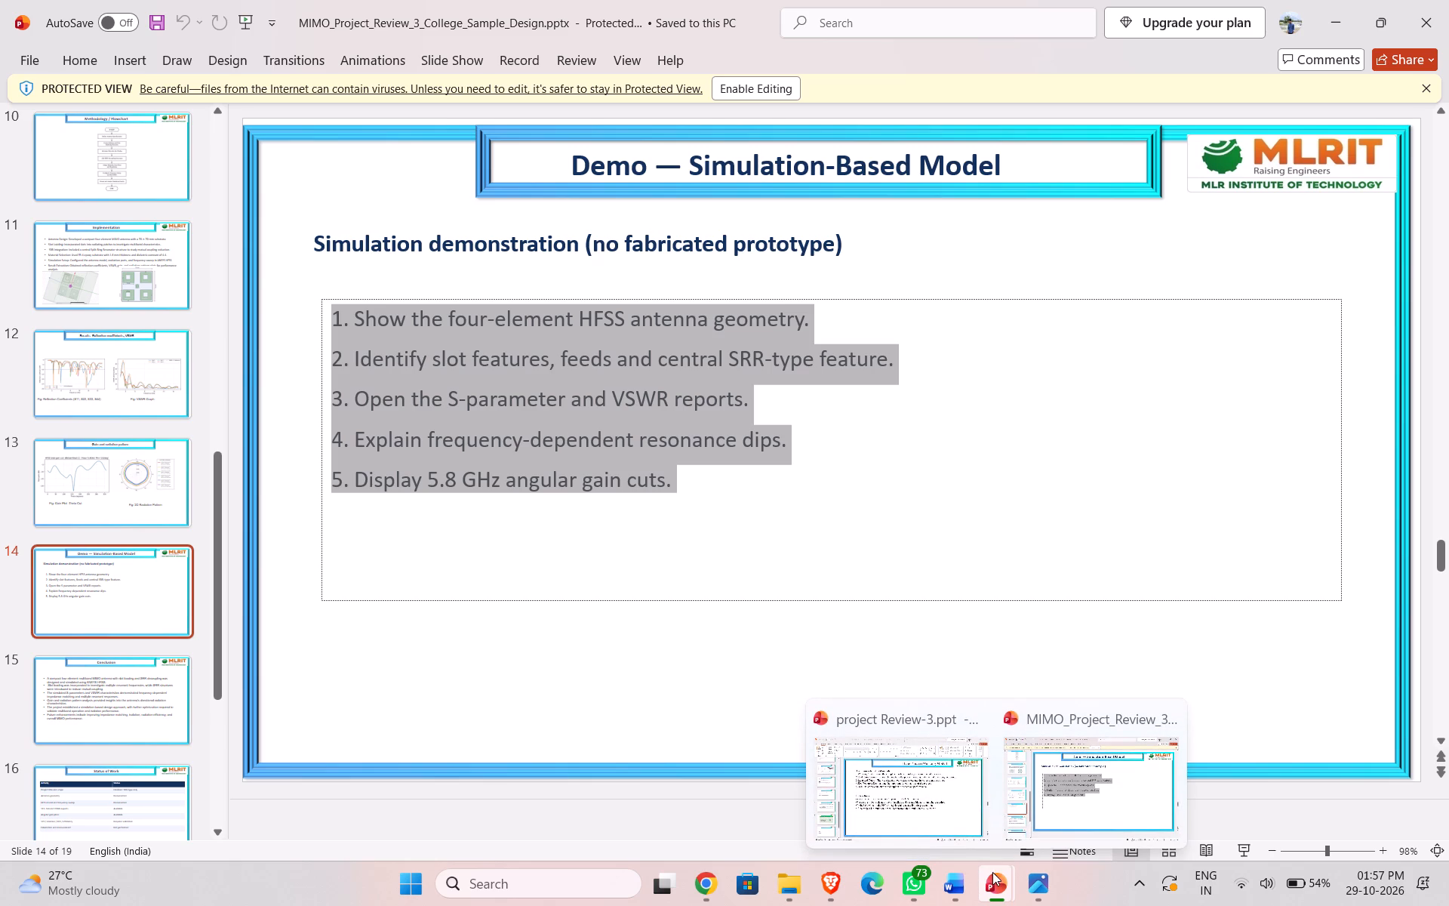
pyautogui.click(915, 766)
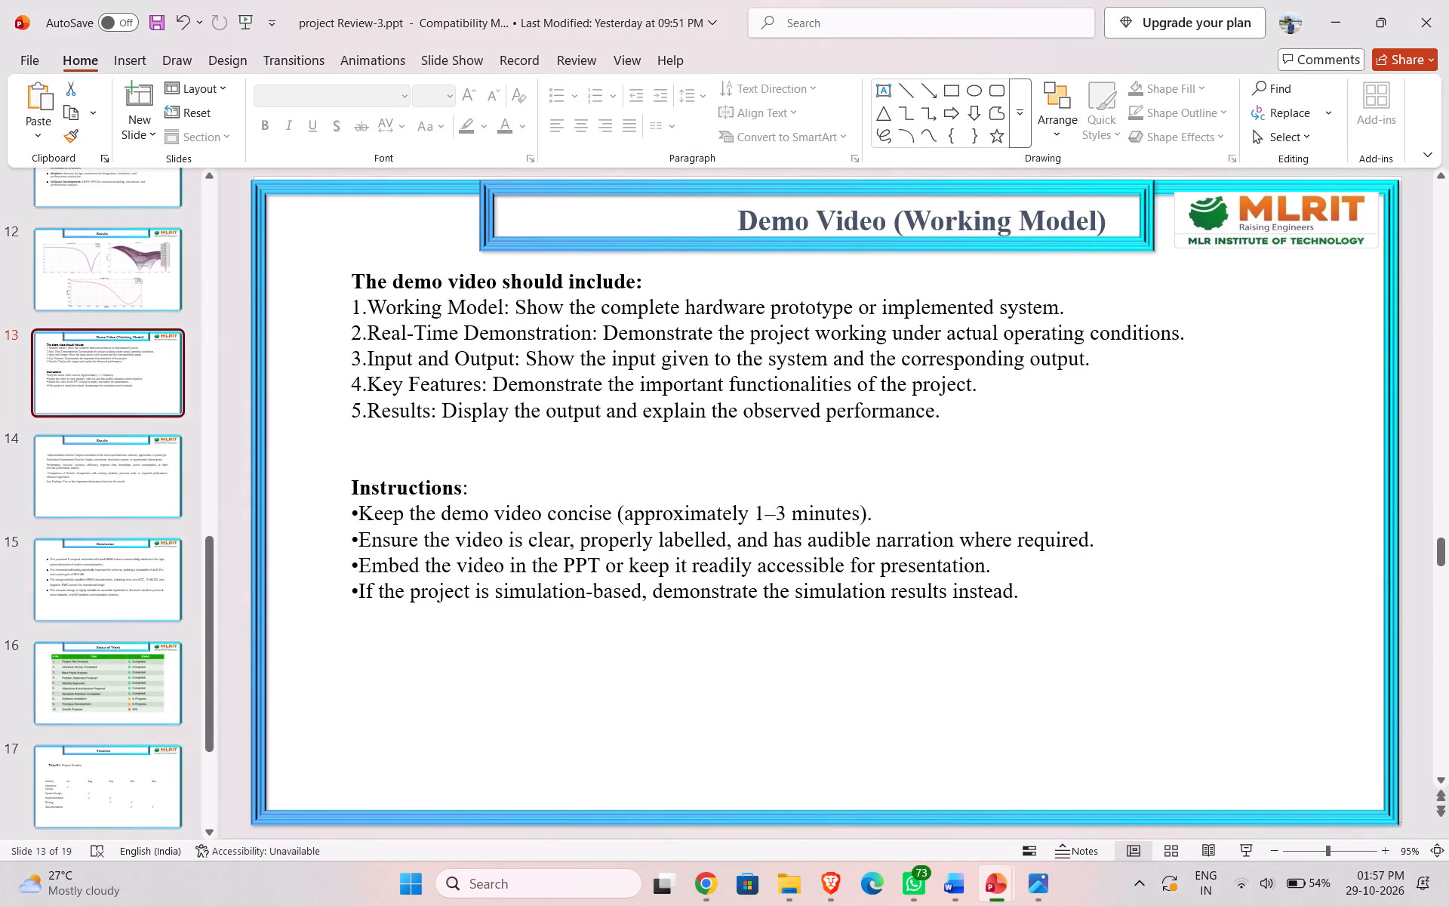
pyautogui.moveTo(1023, 599); pyautogui.dragTo(229, 233)
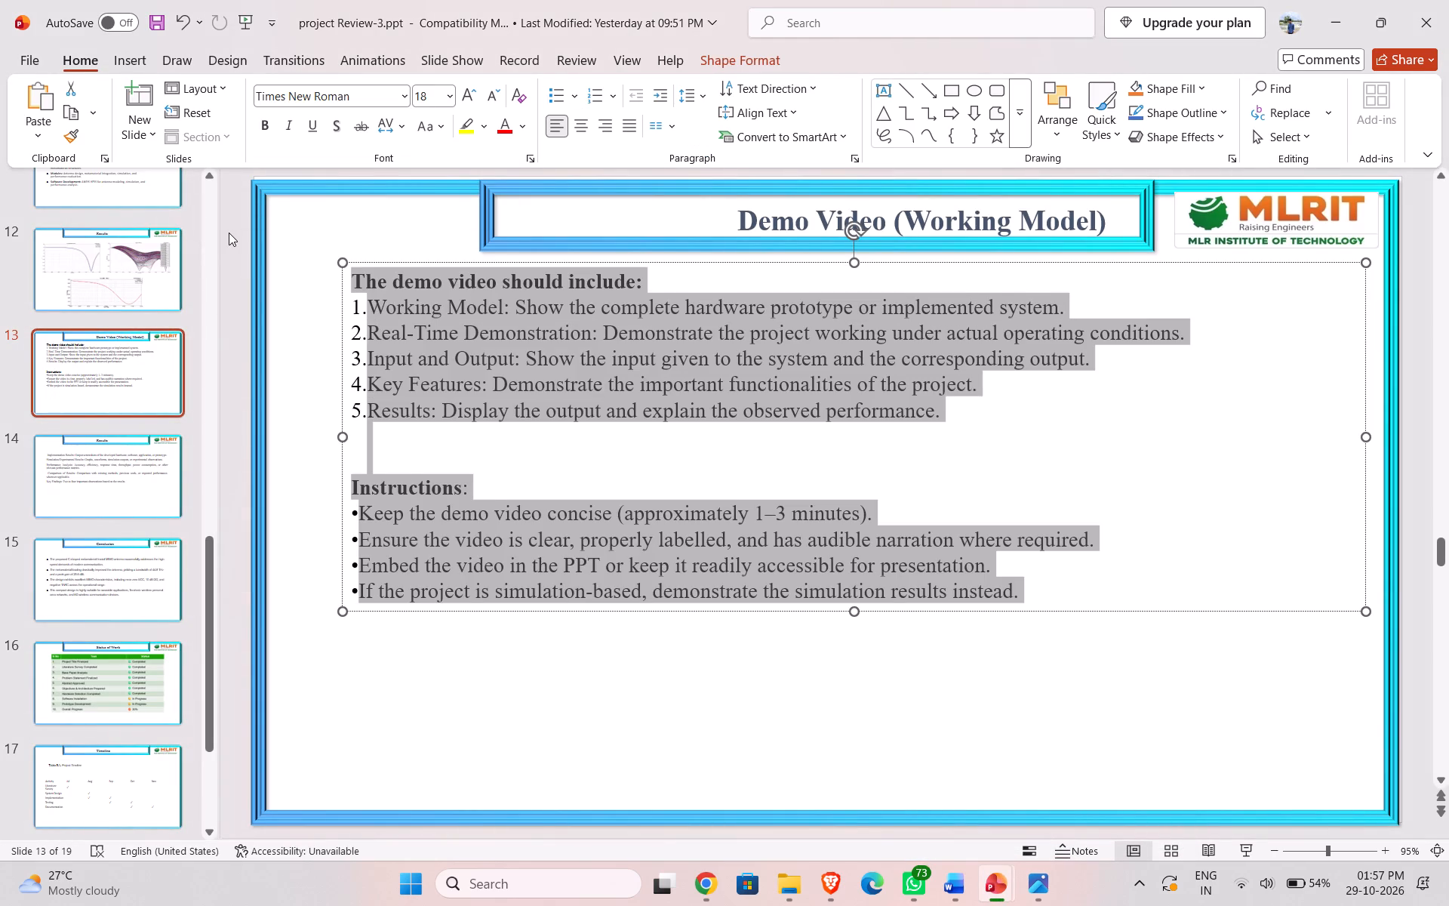
pyautogui.hotkey('ctrl', 'v')
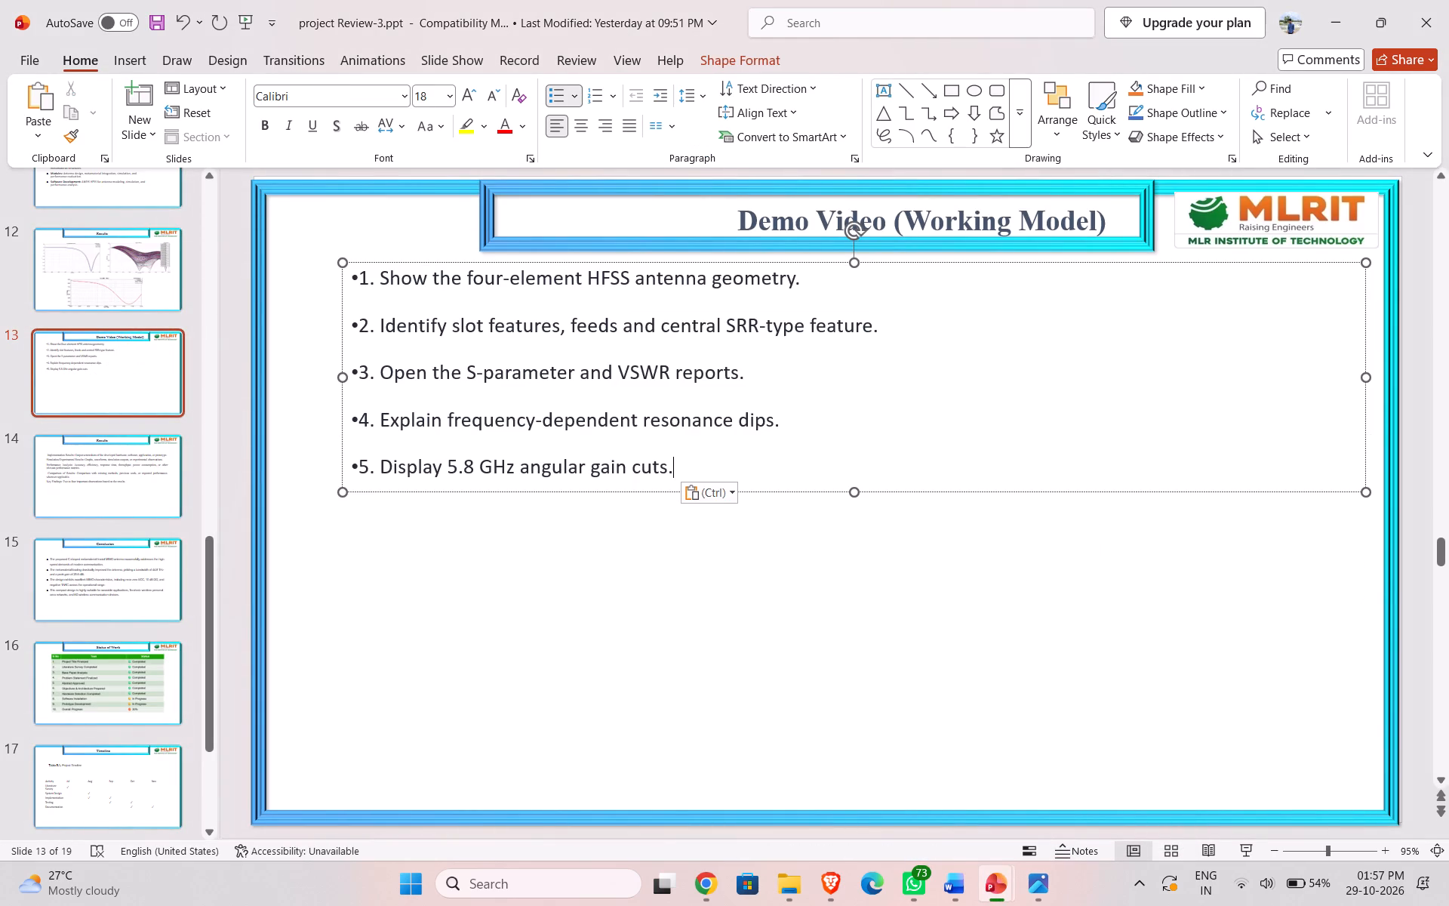
# Move the five-point text box down to leave space for a heading beneath the Demo Video title.
pyautogui.moveTo(452, 263); pyautogui.dragTo(463, 340)
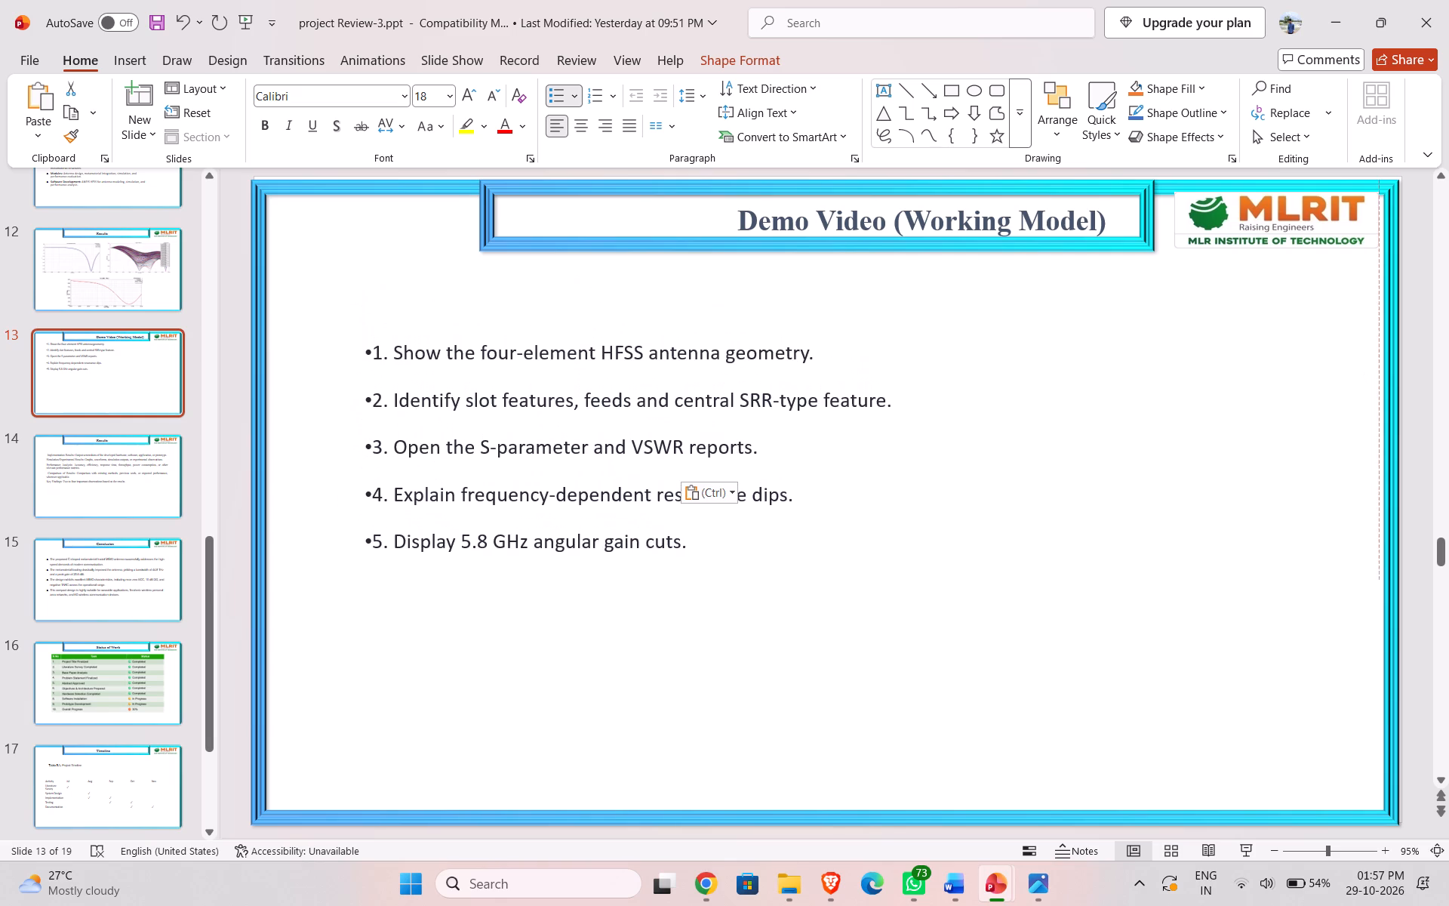
pyautogui.moveTo(463, 340); pyautogui.dragTo(457, 357)
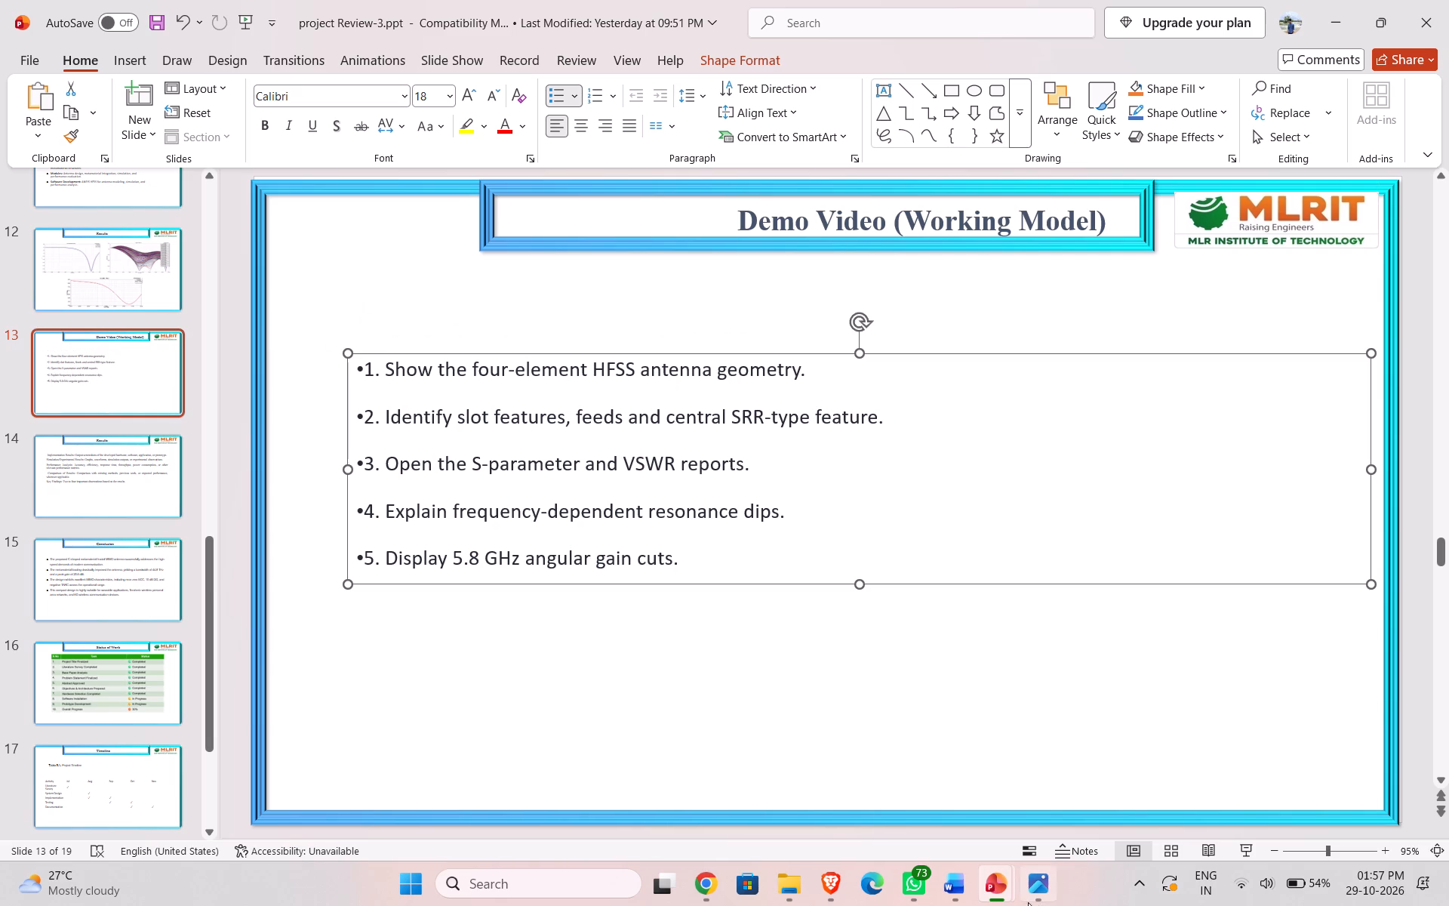
# Copy the heading "Simulation demonstration (no fabricated prototype)" from the MIMO sample presentation onto the Demo Video slide.
pyautogui.click(886, 809)
pyautogui.click(1072, 809)
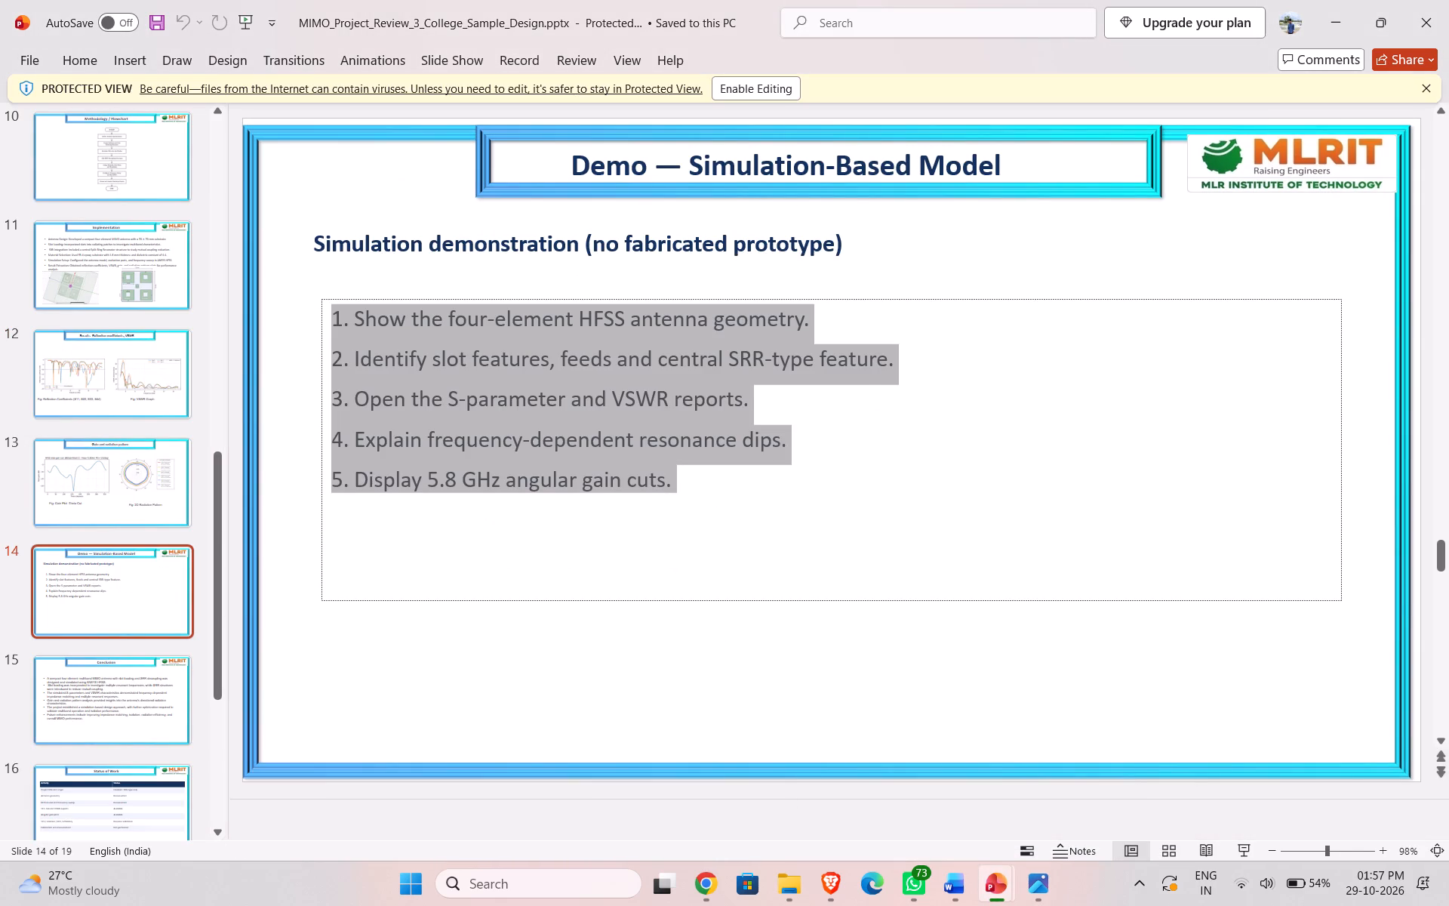
pyautogui.tripleClick(746, 246)
pyautogui.hotkey('ctrl', 'c')
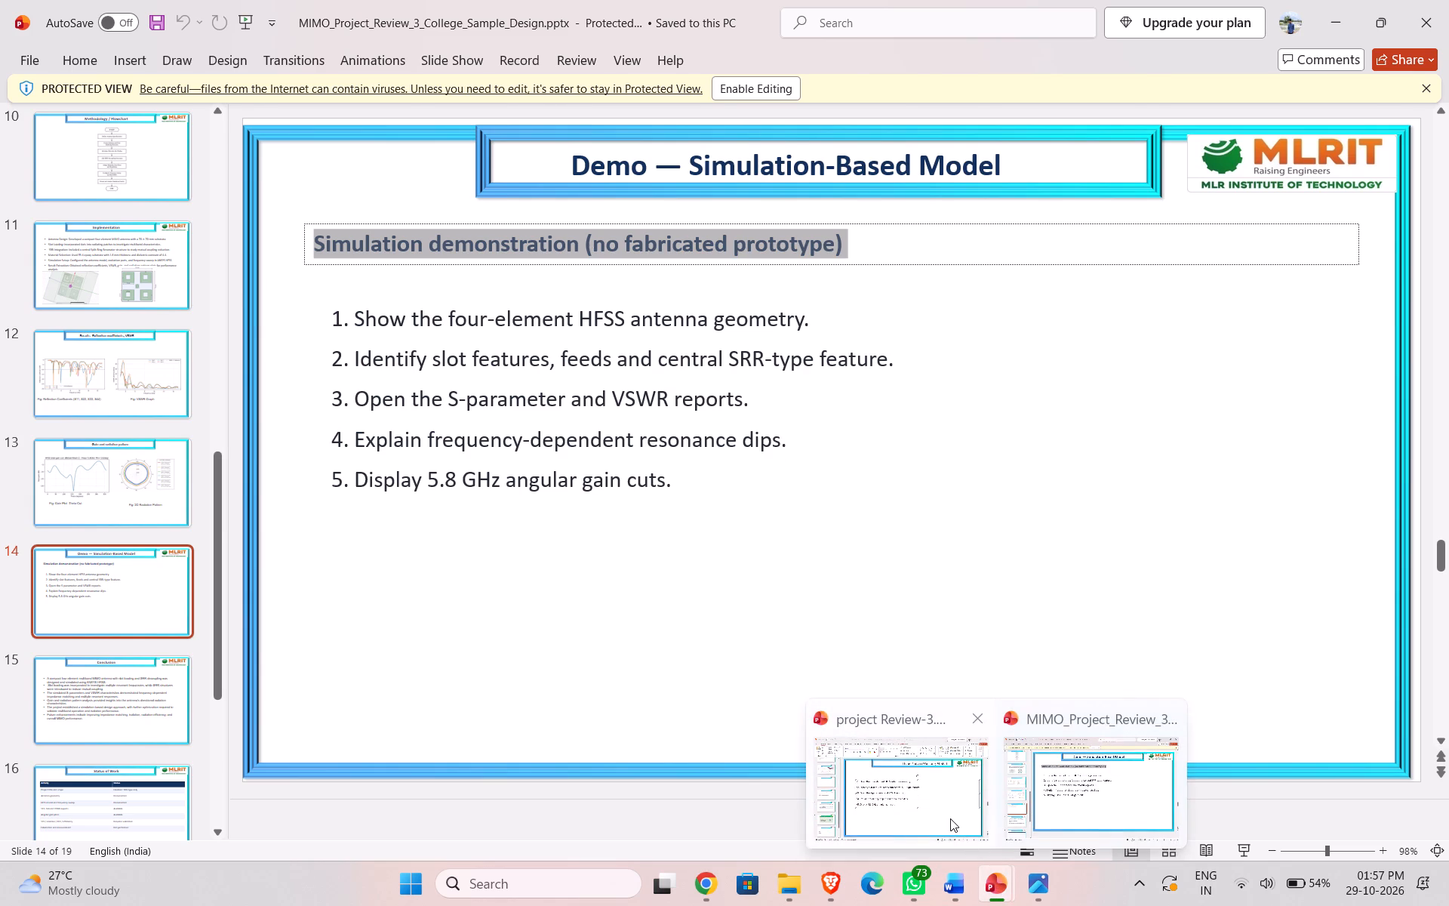
pyautogui.click(950, 818)
pyautogui.click(571, 322)
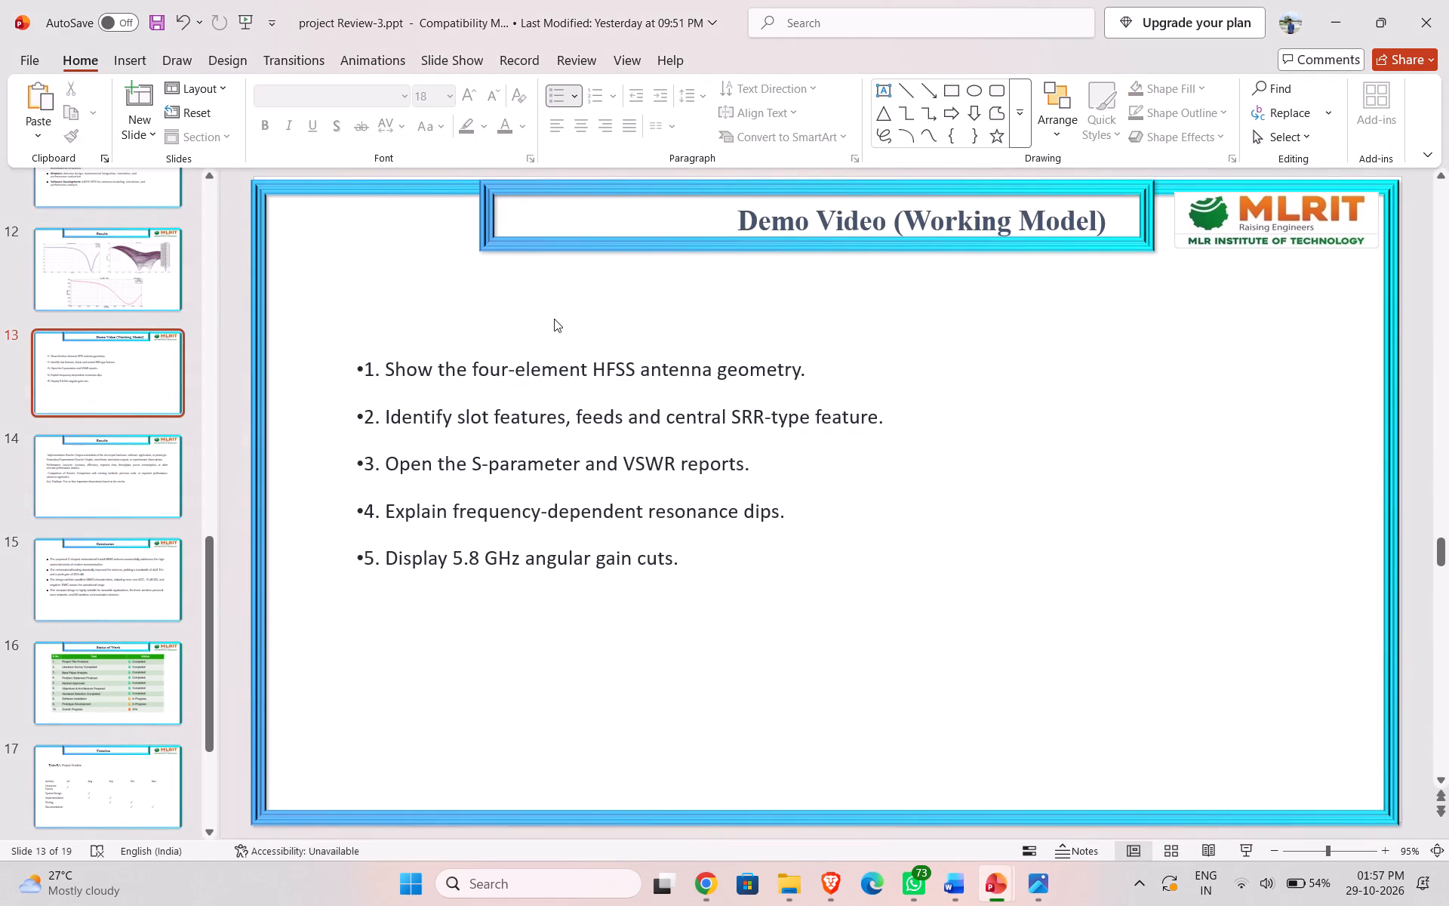
pyautogui.hotkey('ctrl', 'v')
pyautogui.click(539, 314)
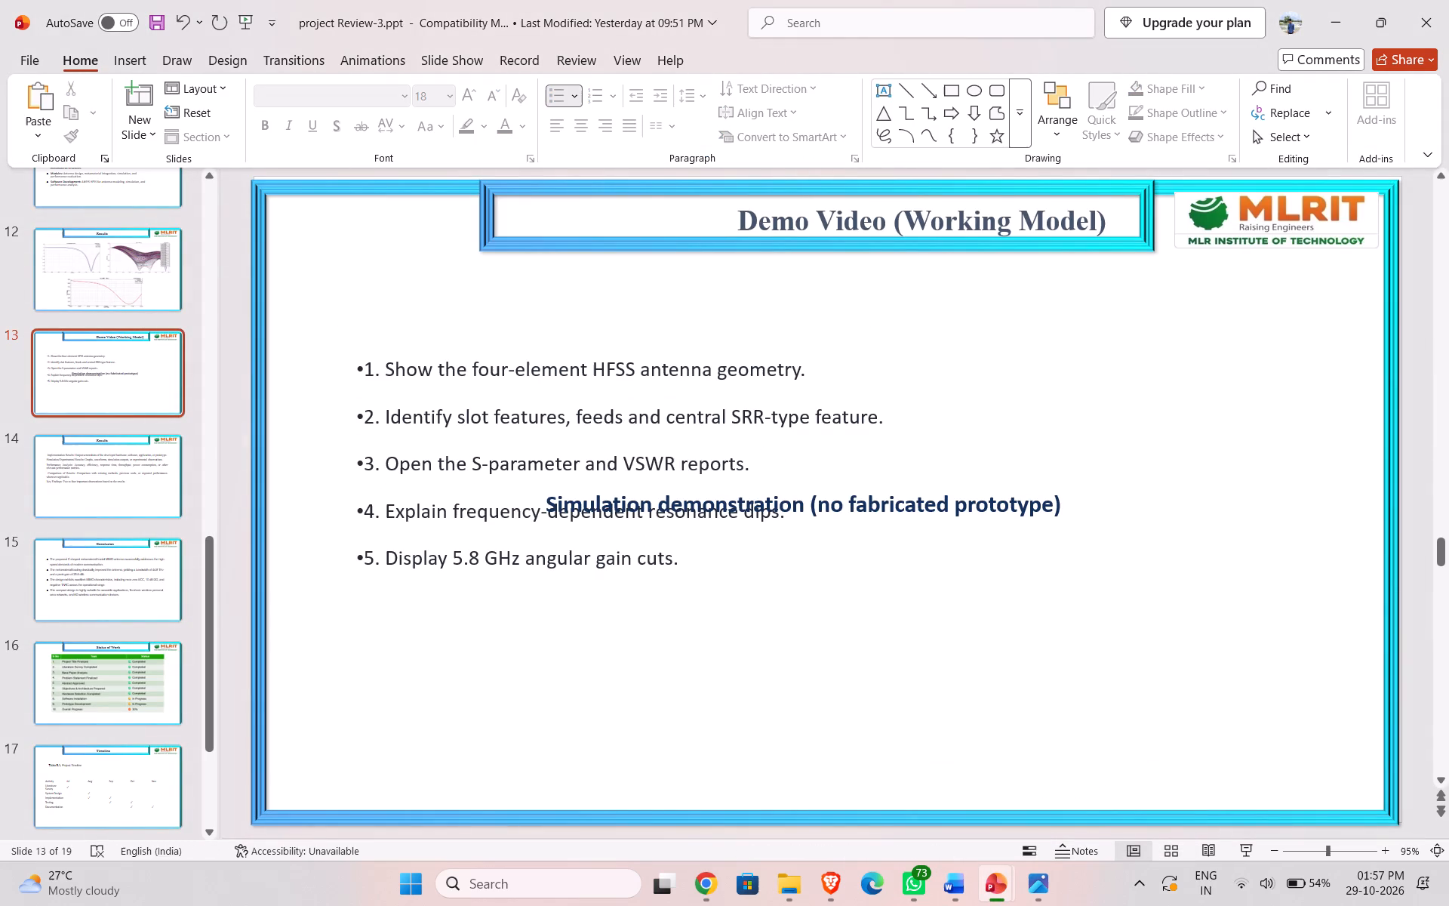
# Move the "Simulation demonstration (no fabricated prototype)" heading above the five numbered points, aligned with their left edge.
pyautogui.click(886, 506)
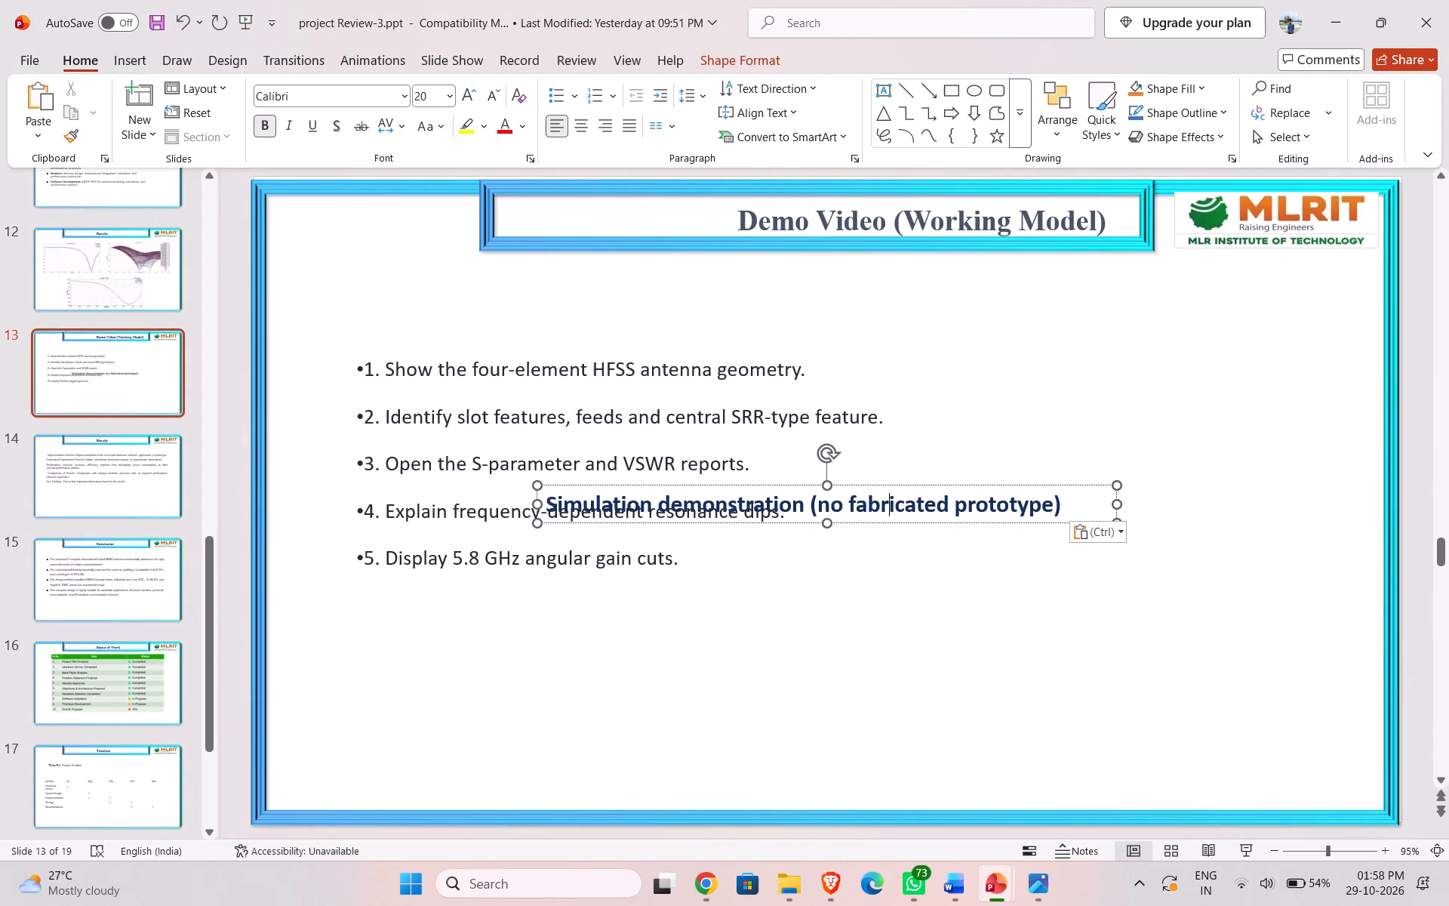
pyautogui.moveTo(907, 485); pyautogui.dragTo(715, 284)
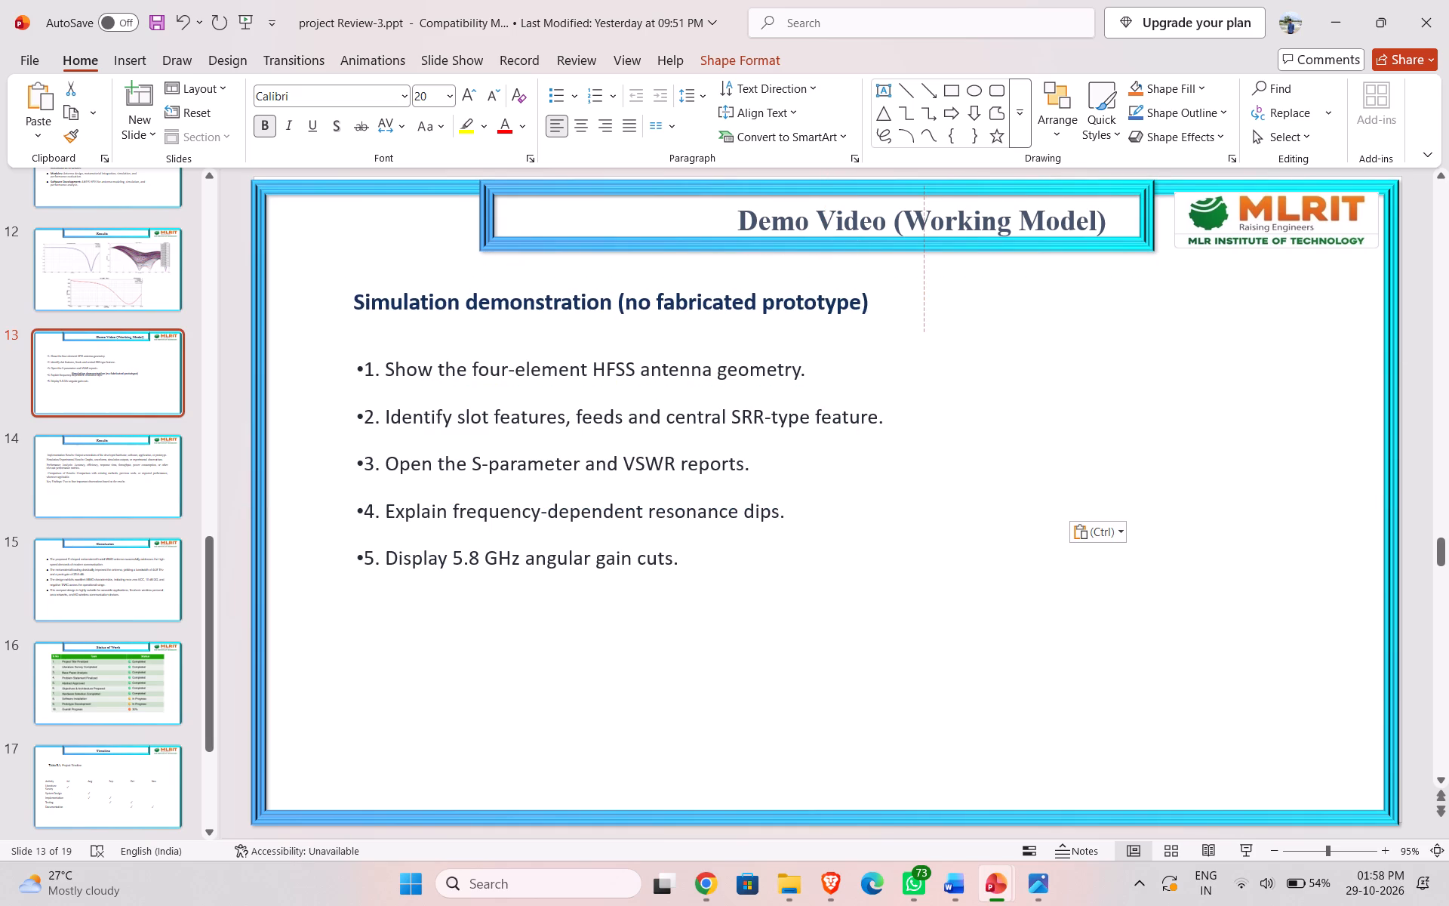
pyautogui.moveTo(715, 284); pyautogui.dragTo(683, 285)
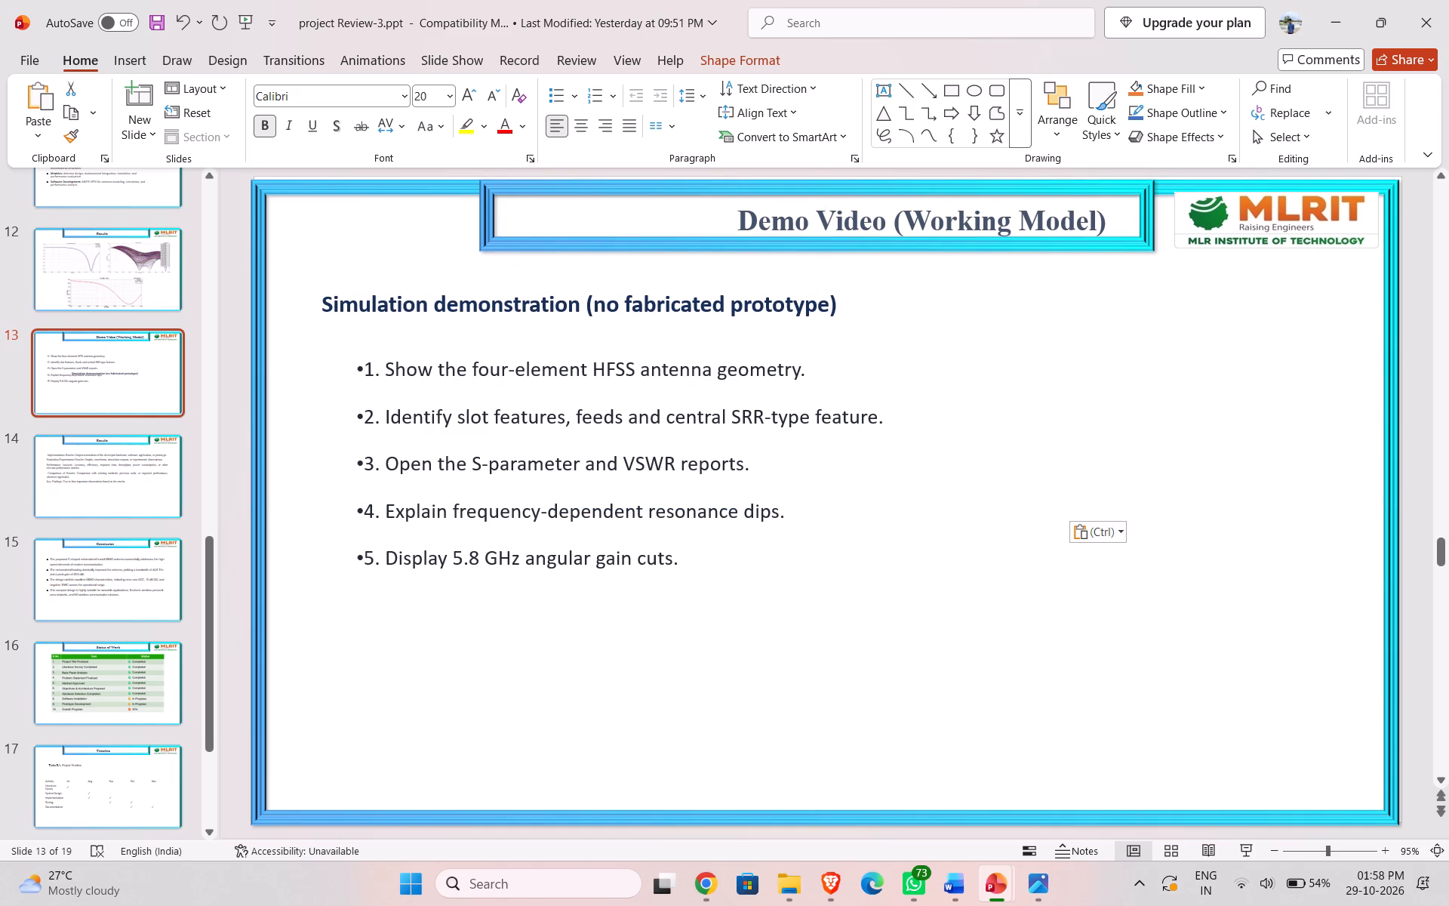
pyautogui.moveTo(683, 285); pyautogui.dragTo(691, 300)
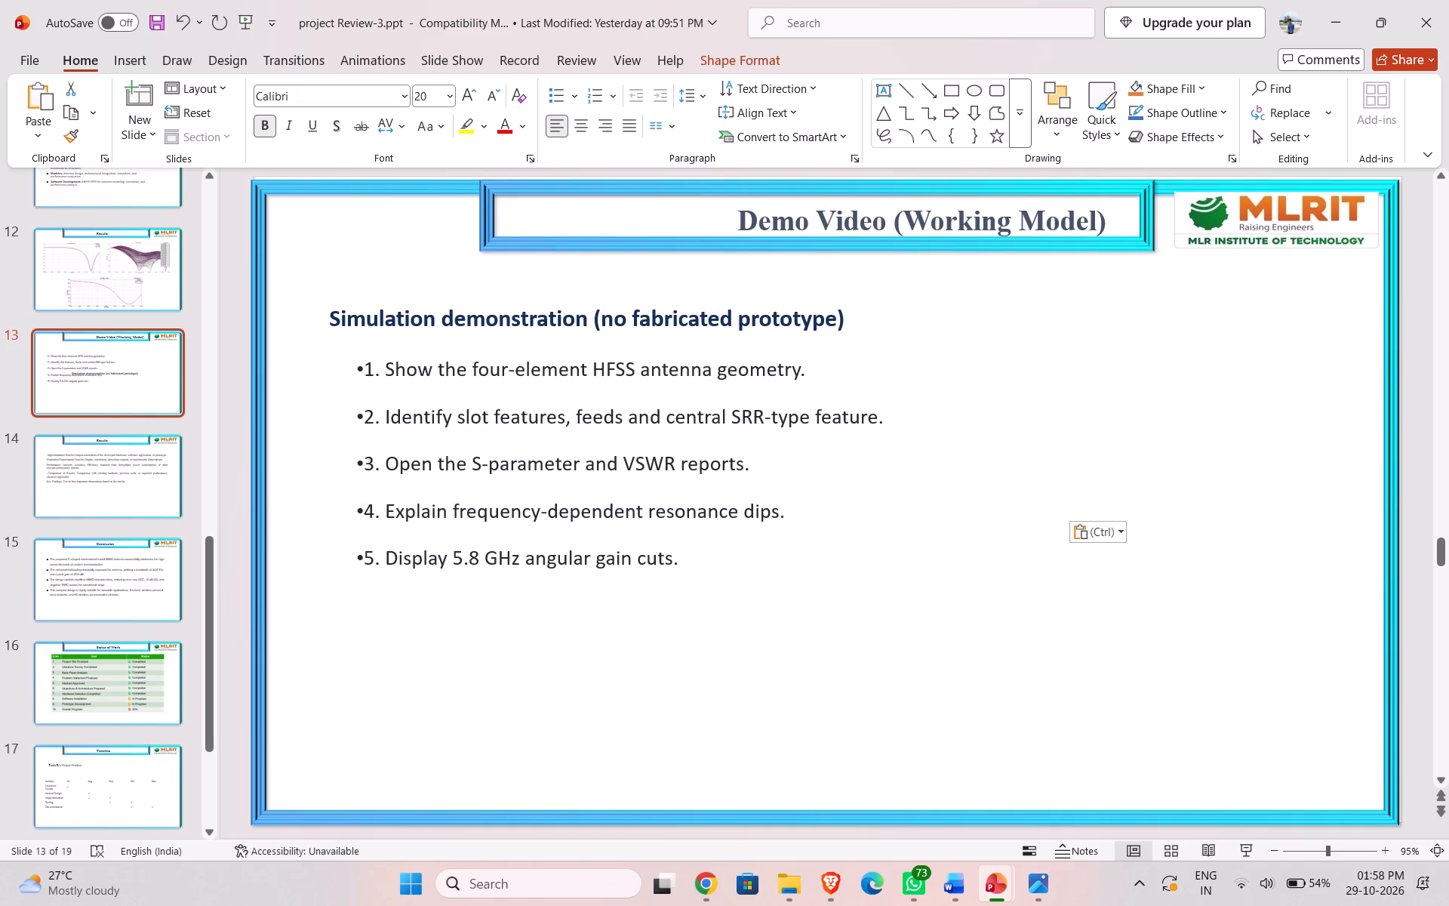
pyautogui.moveTo(691, 300); pyautogui.dragTo(711, 290)
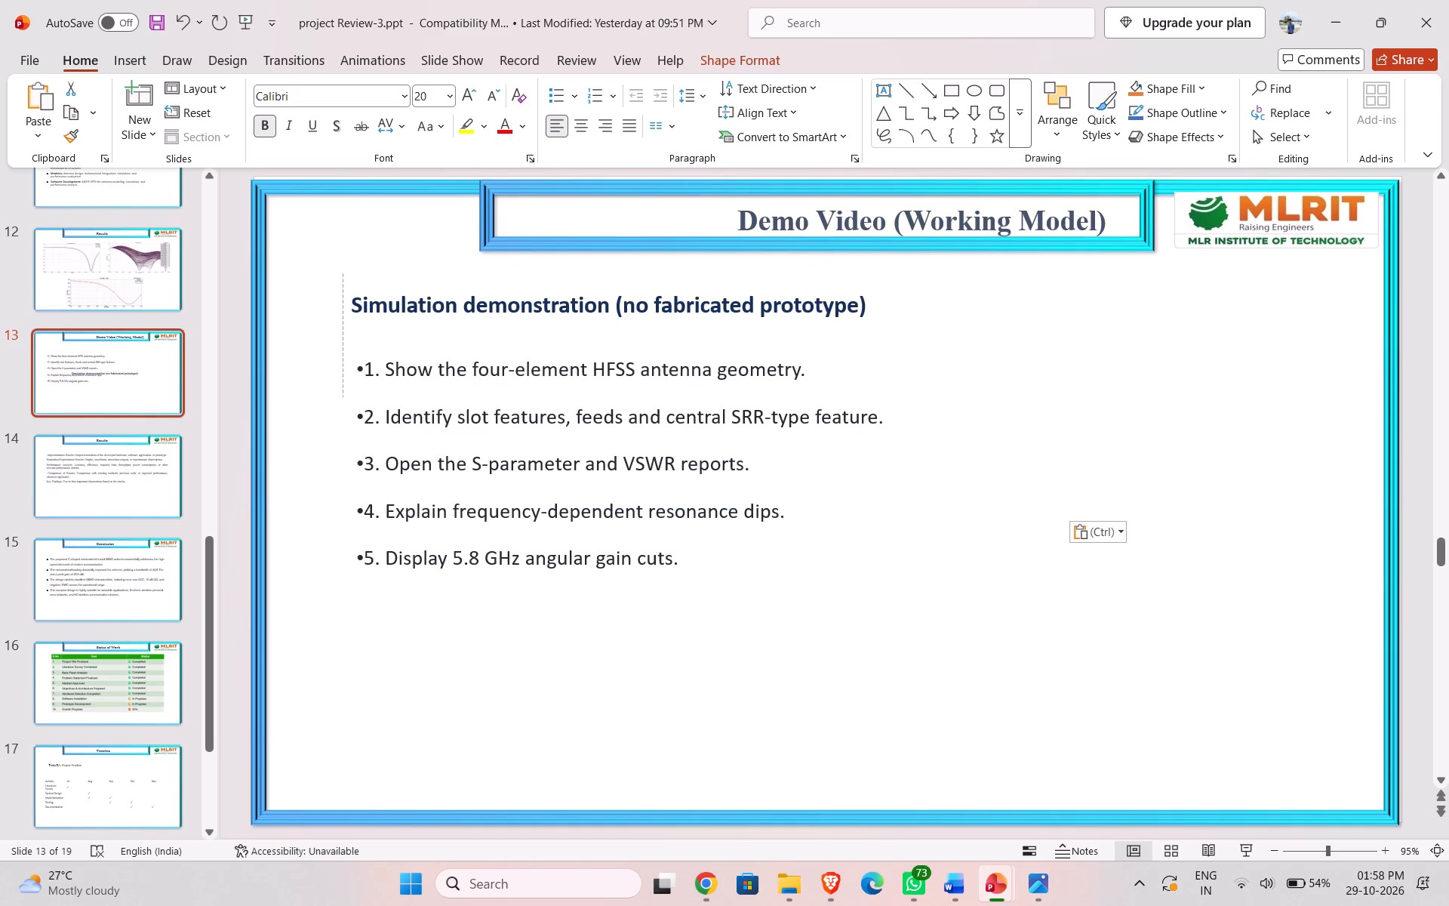
pyautogui.moveTo(711, 290); pyautogui.dragTo(708, 290)
pyautogui.click(981, 405)
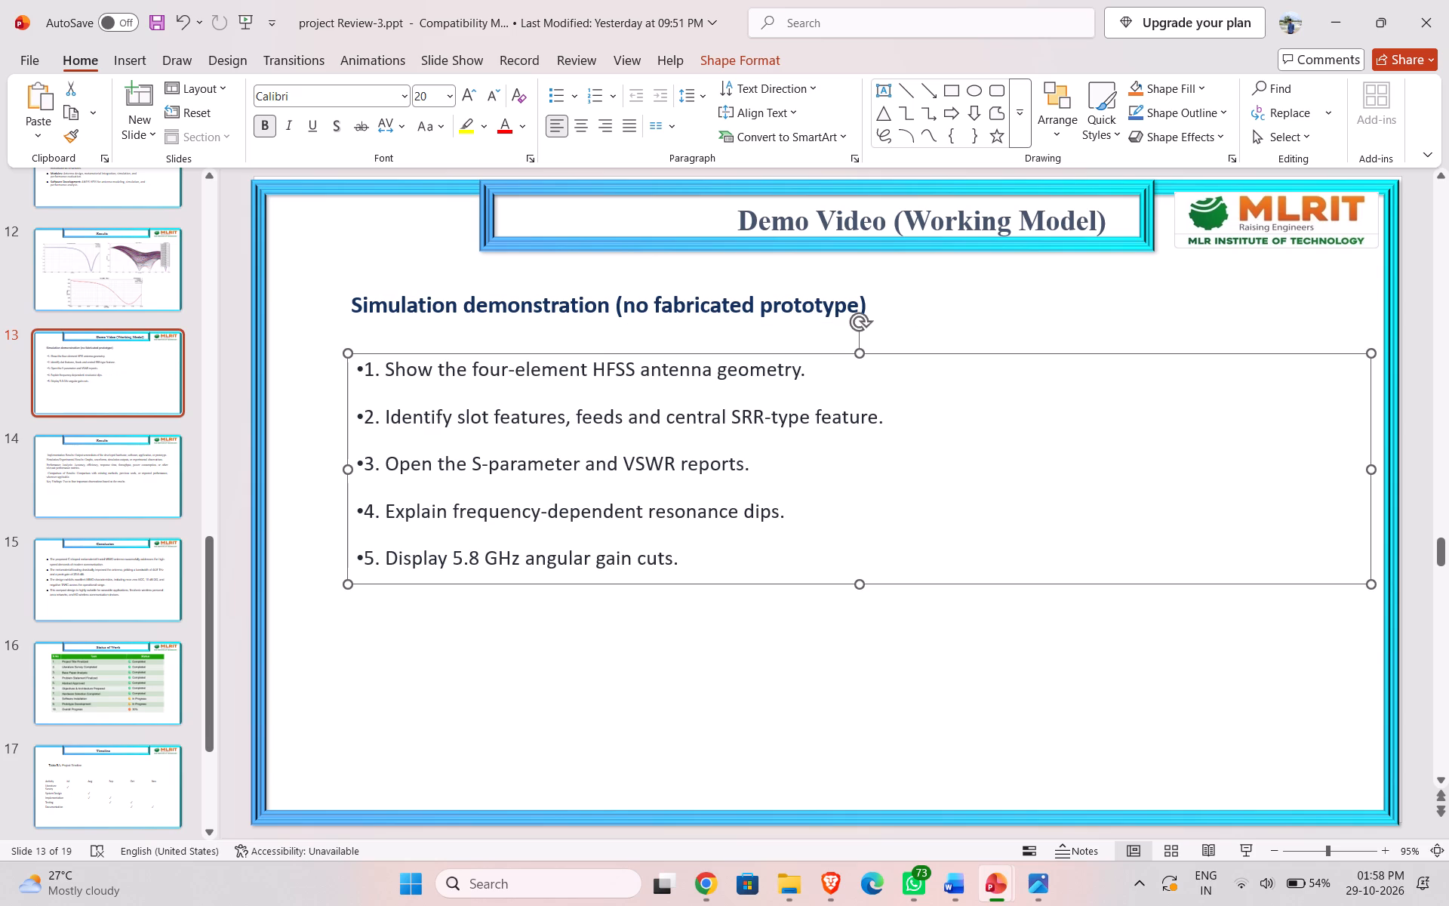
pyautogui.click(854, 646)
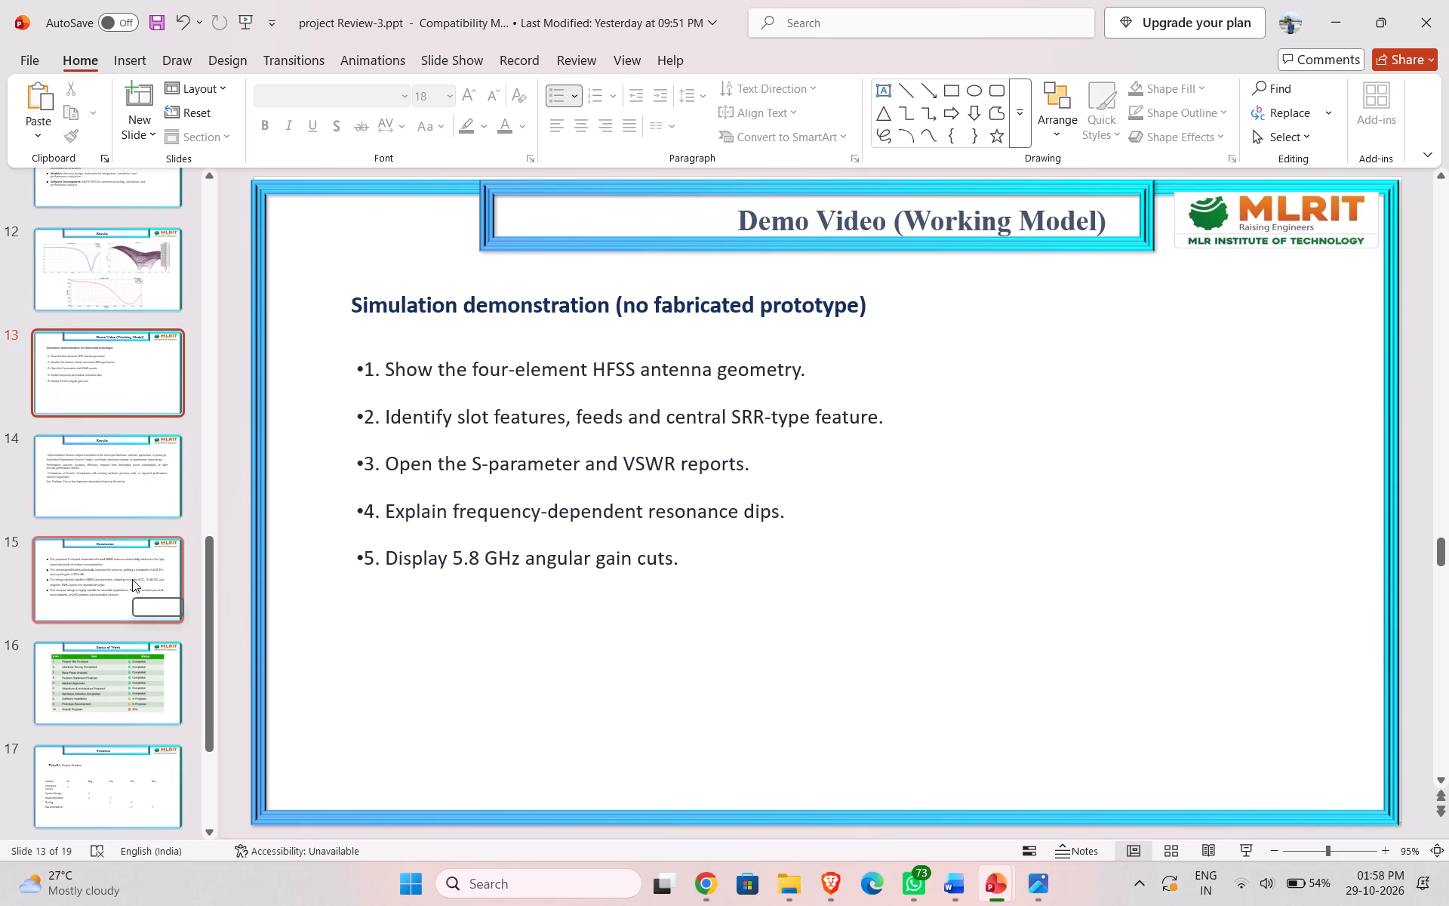
# Compare the Results and Demo Video slides 12 to 14 with the MIMO sample presentation's Demo, Conclusion and Status of Work slides.
pyautogui.press('Down')
pyautogui.press('Down')
pyautogui.press('Up')
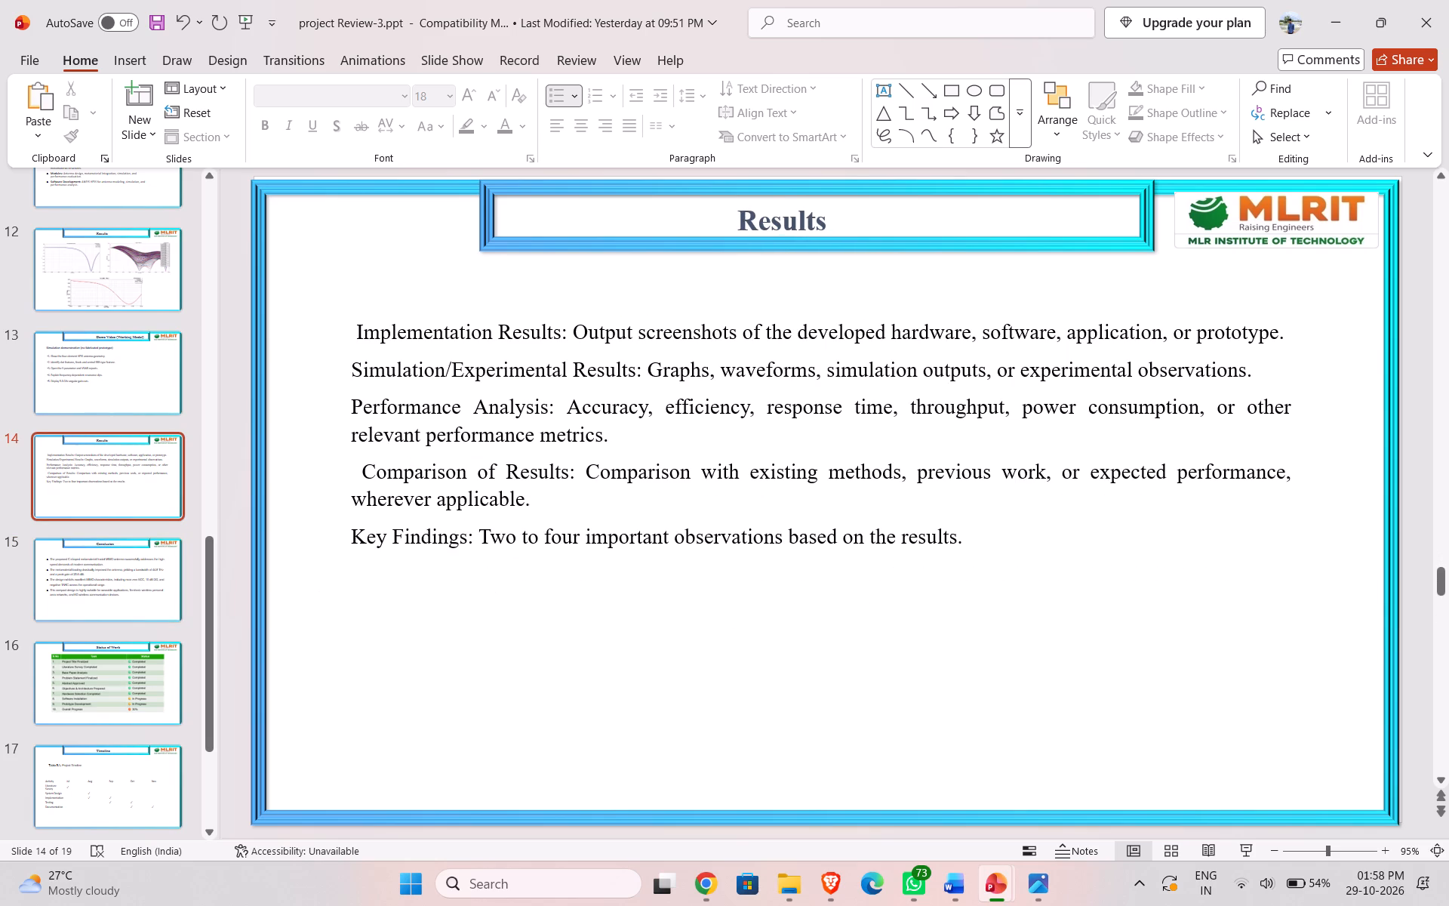
pyautogui.press('Up')
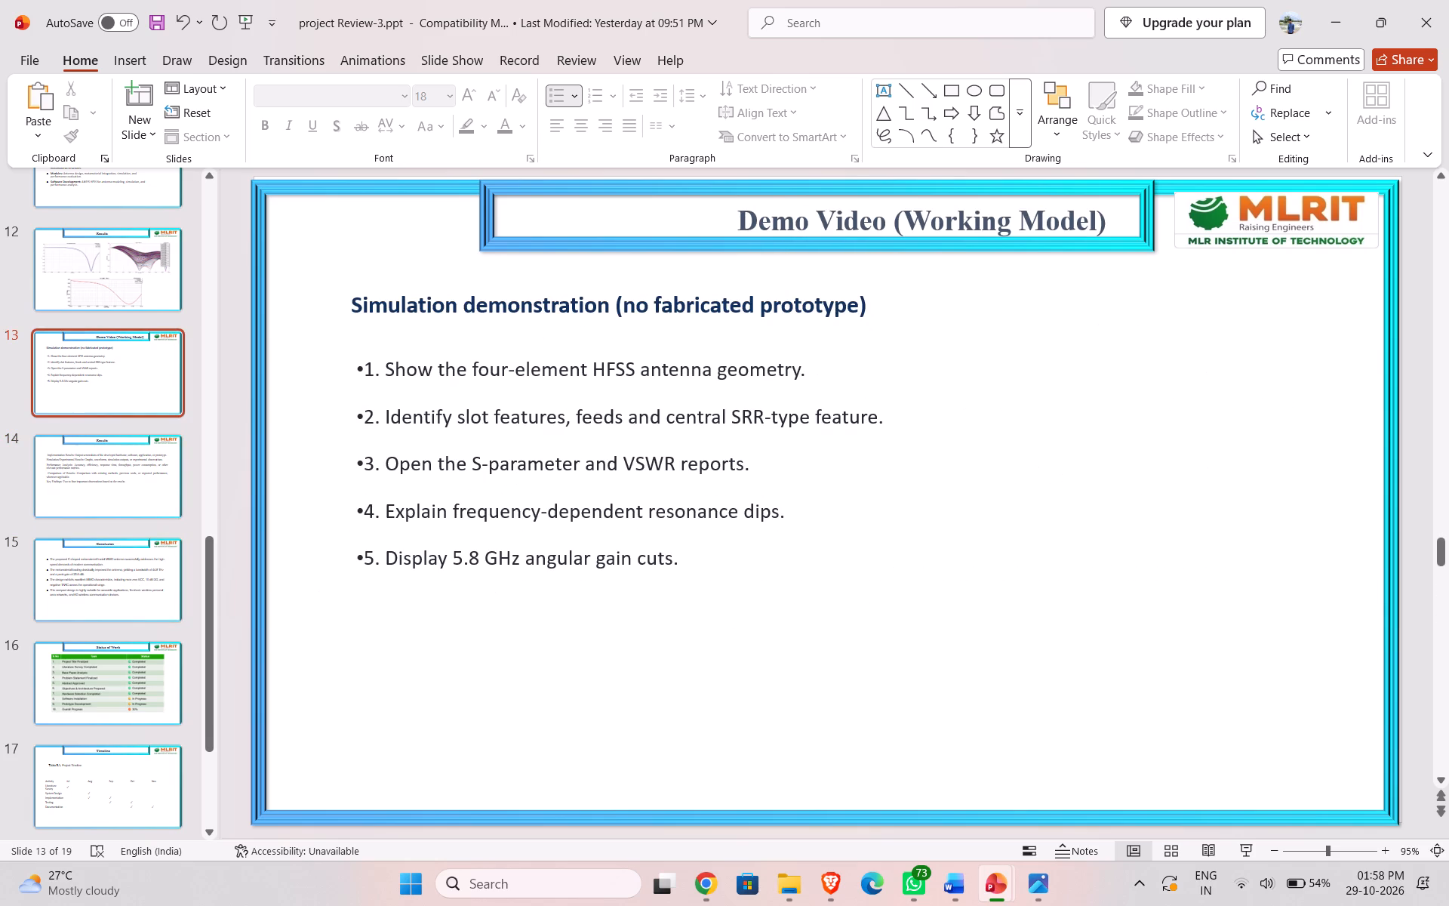
pyautogui.press('Up')
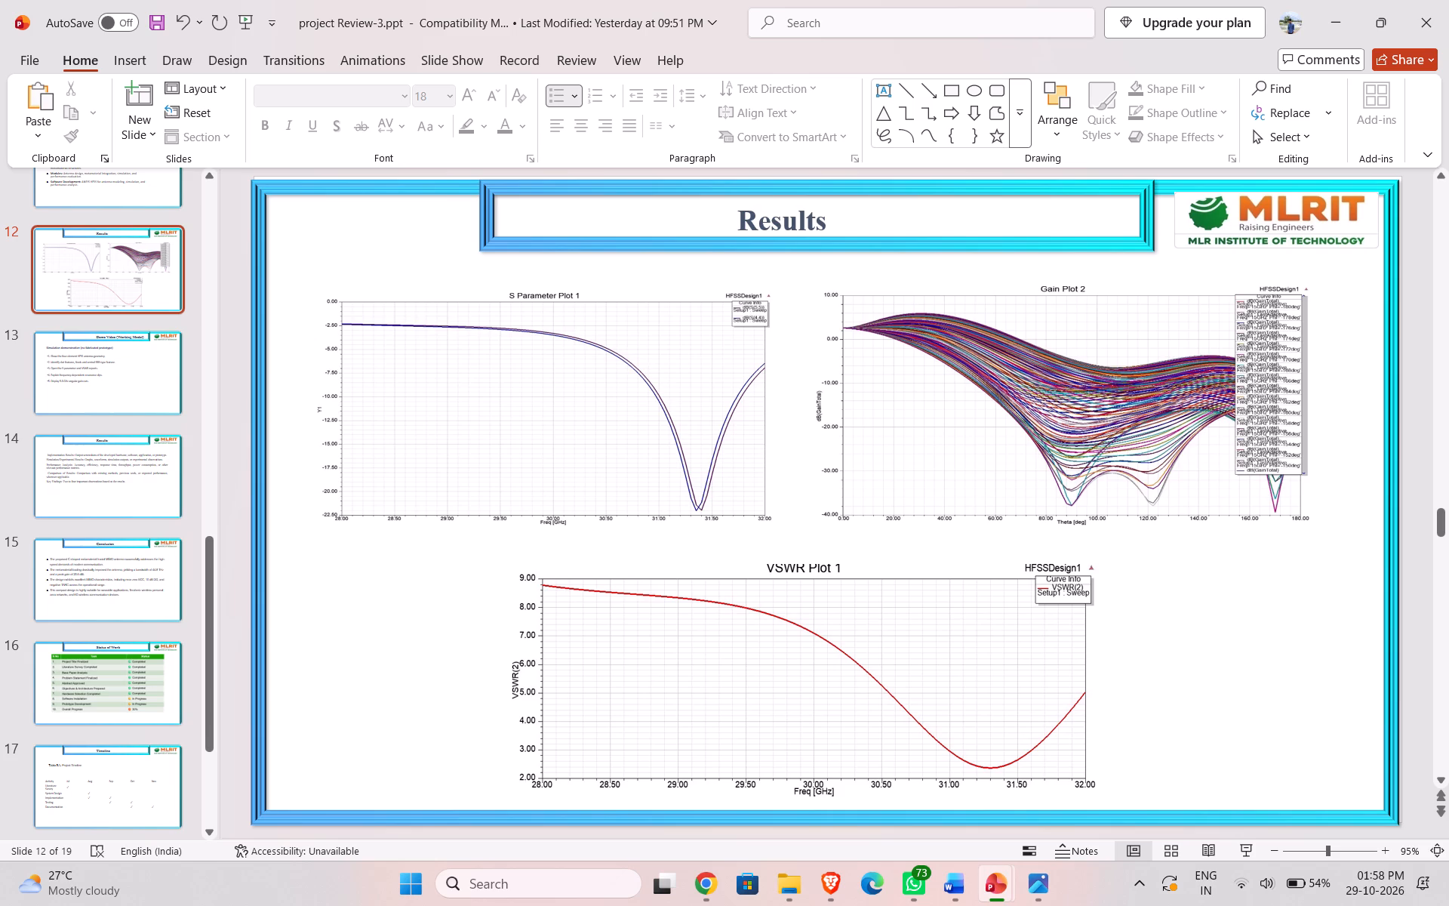
pyautogui.press('Down')
pyautogui.press('Down')
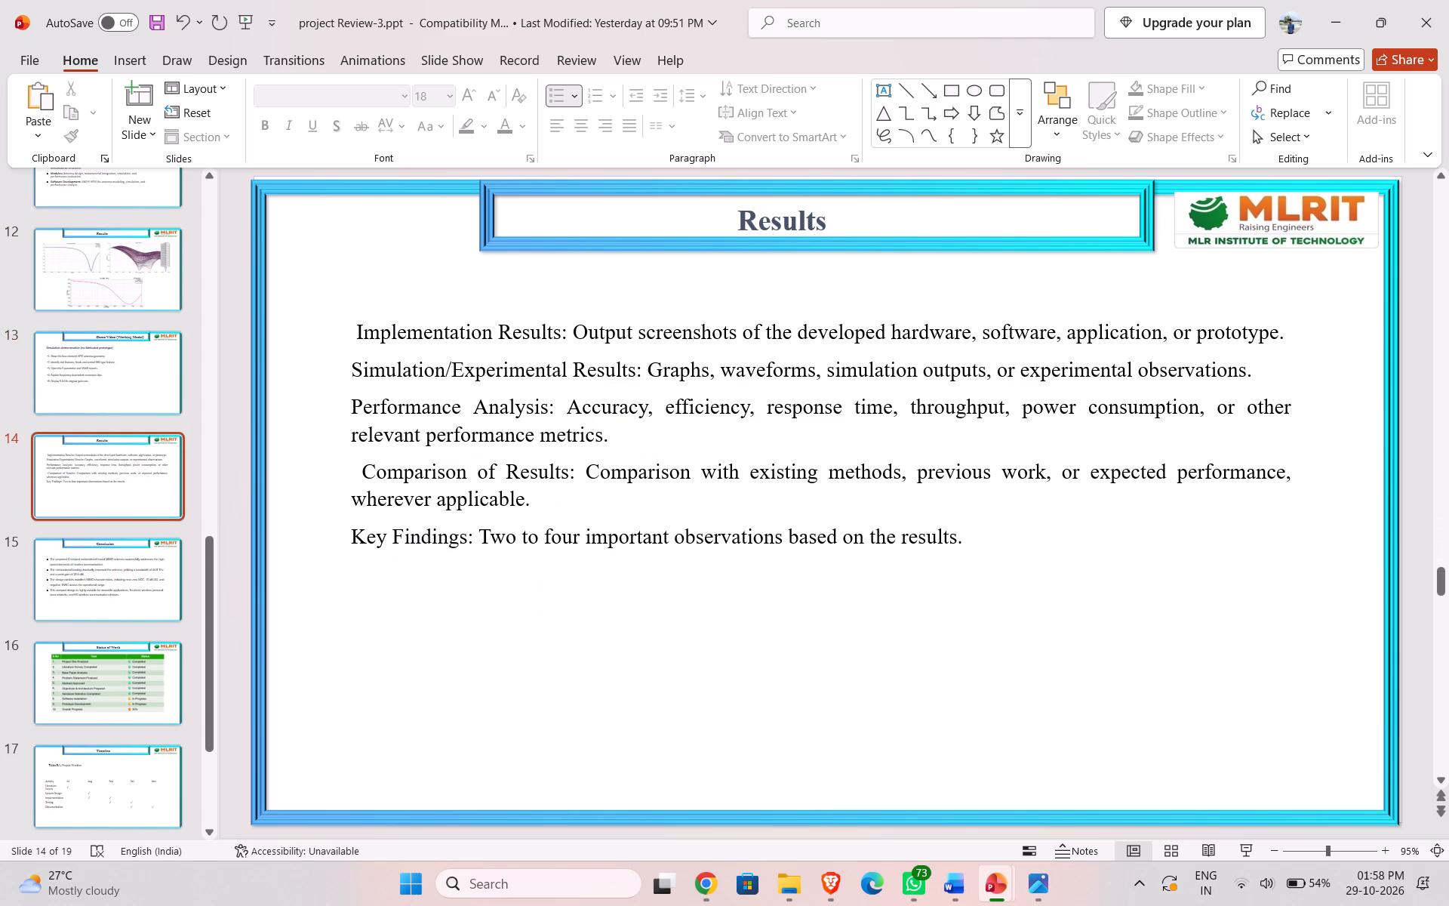
pyautogui.press('Up')
pyautogui.press('Up')
pyautogui.press('Down')
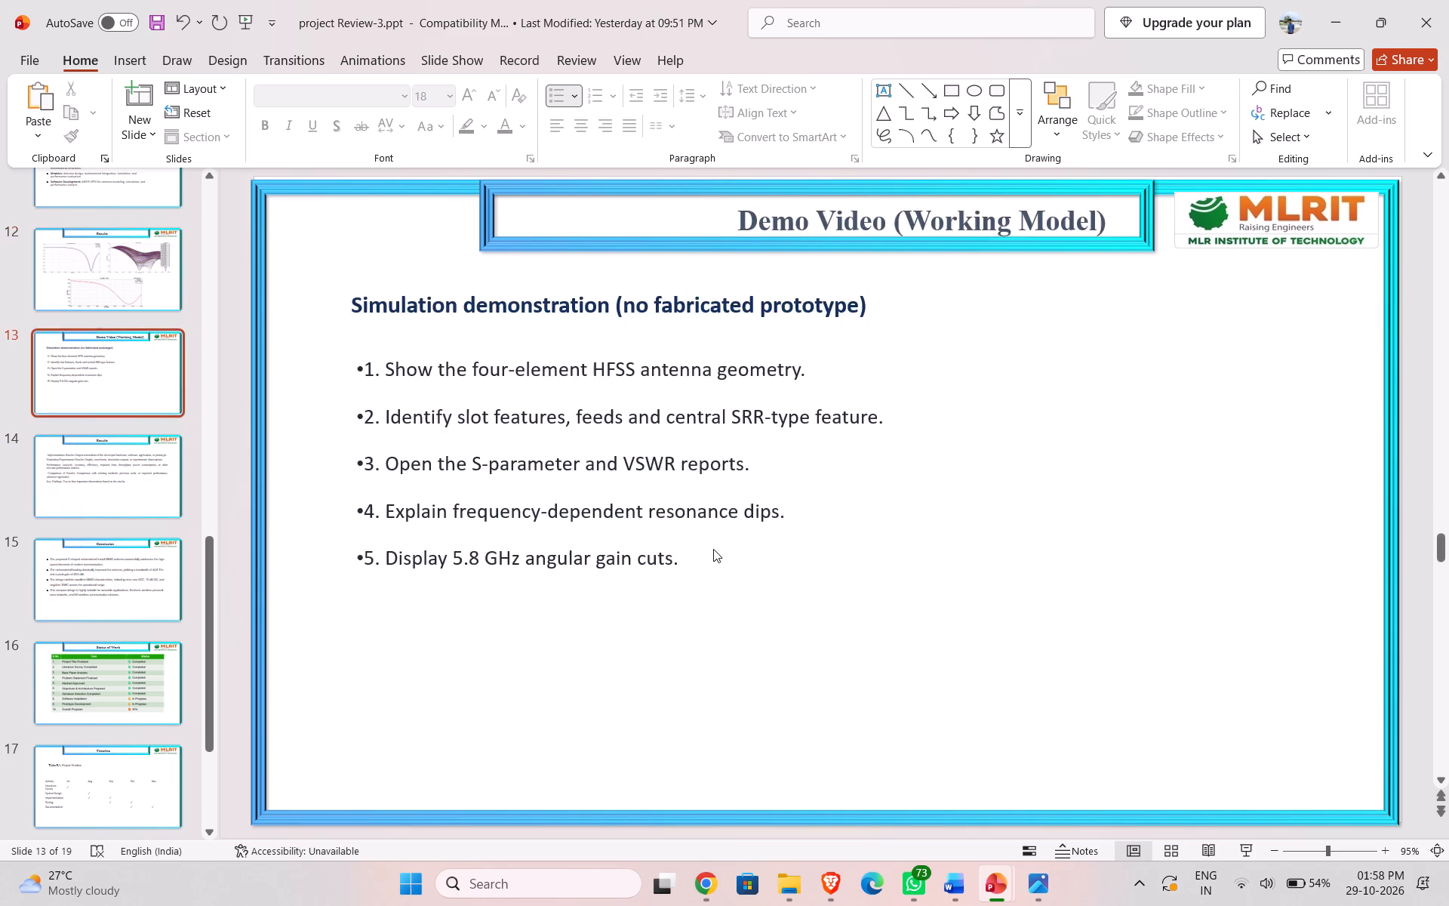
pyautogui.press('Down')
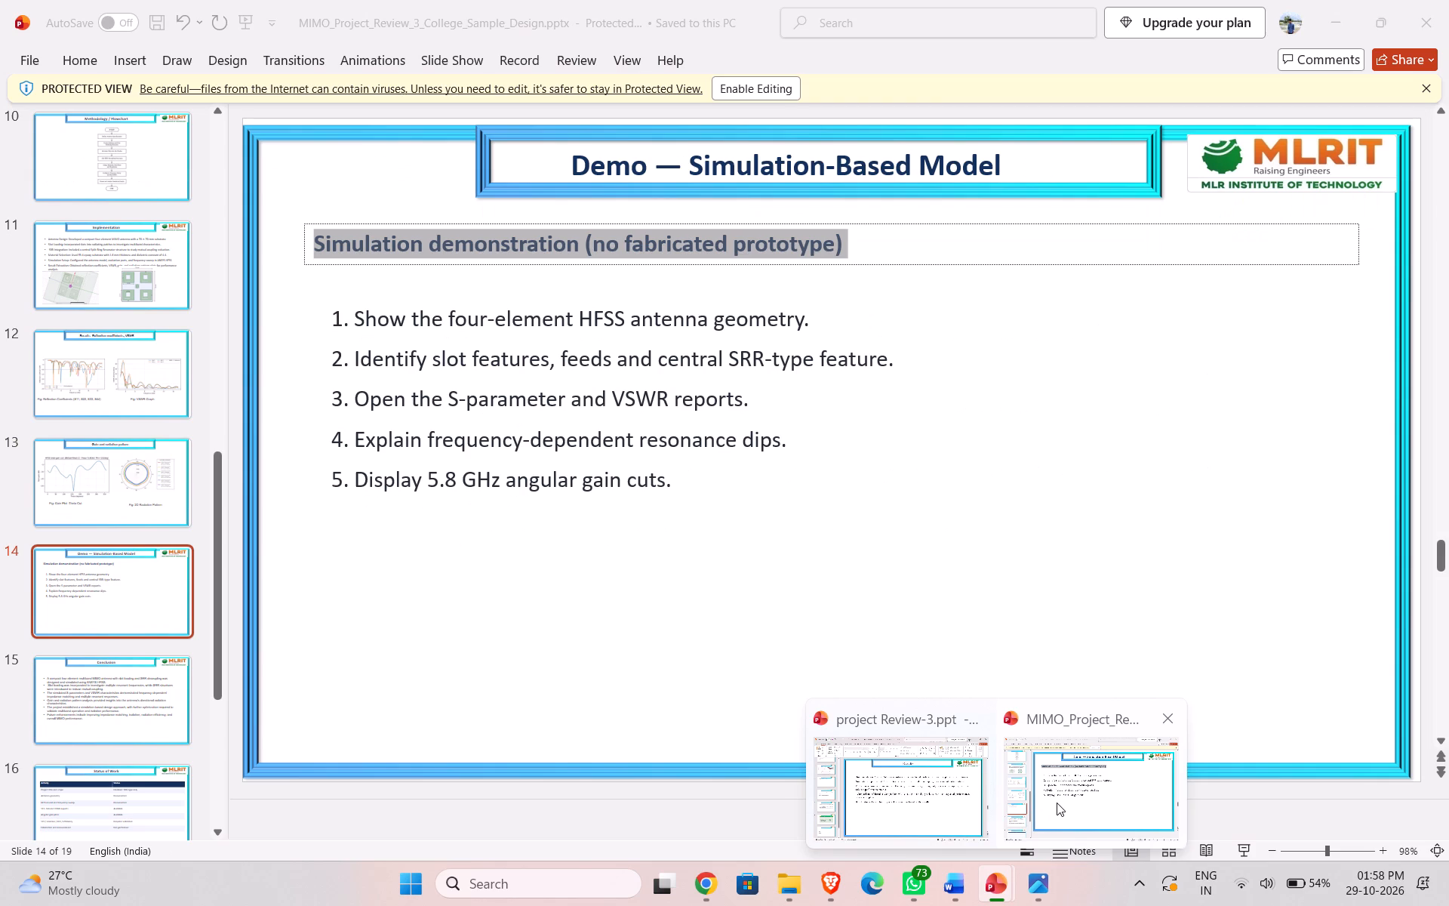
pyautogui.click(1057, 803)
pyautogui.press('Up')
pyautogui.press('Up')
pyautogui.press('Up')
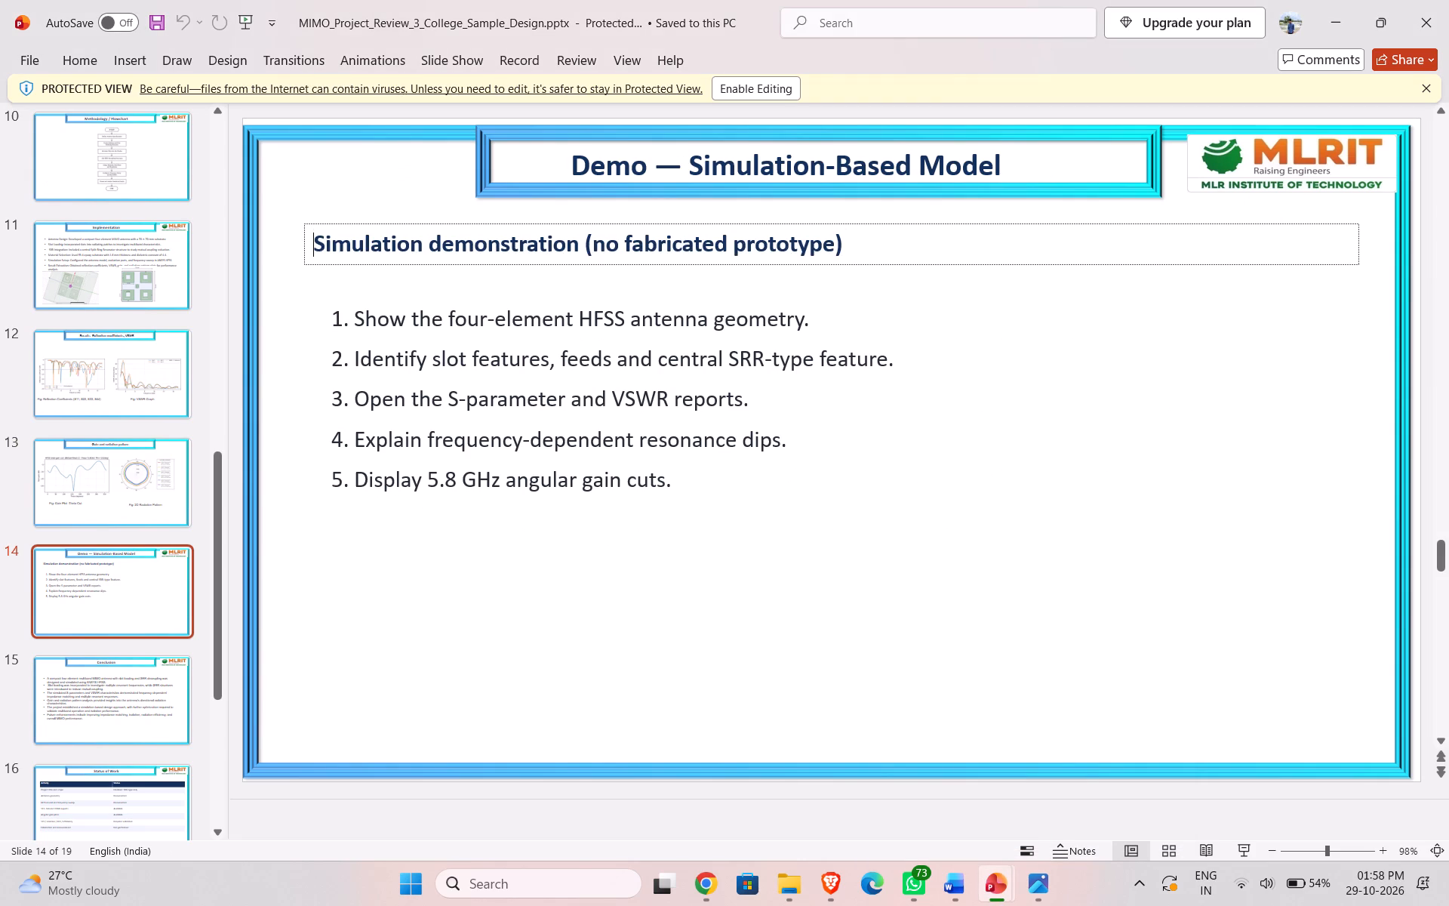
pyautogui.press('Down')
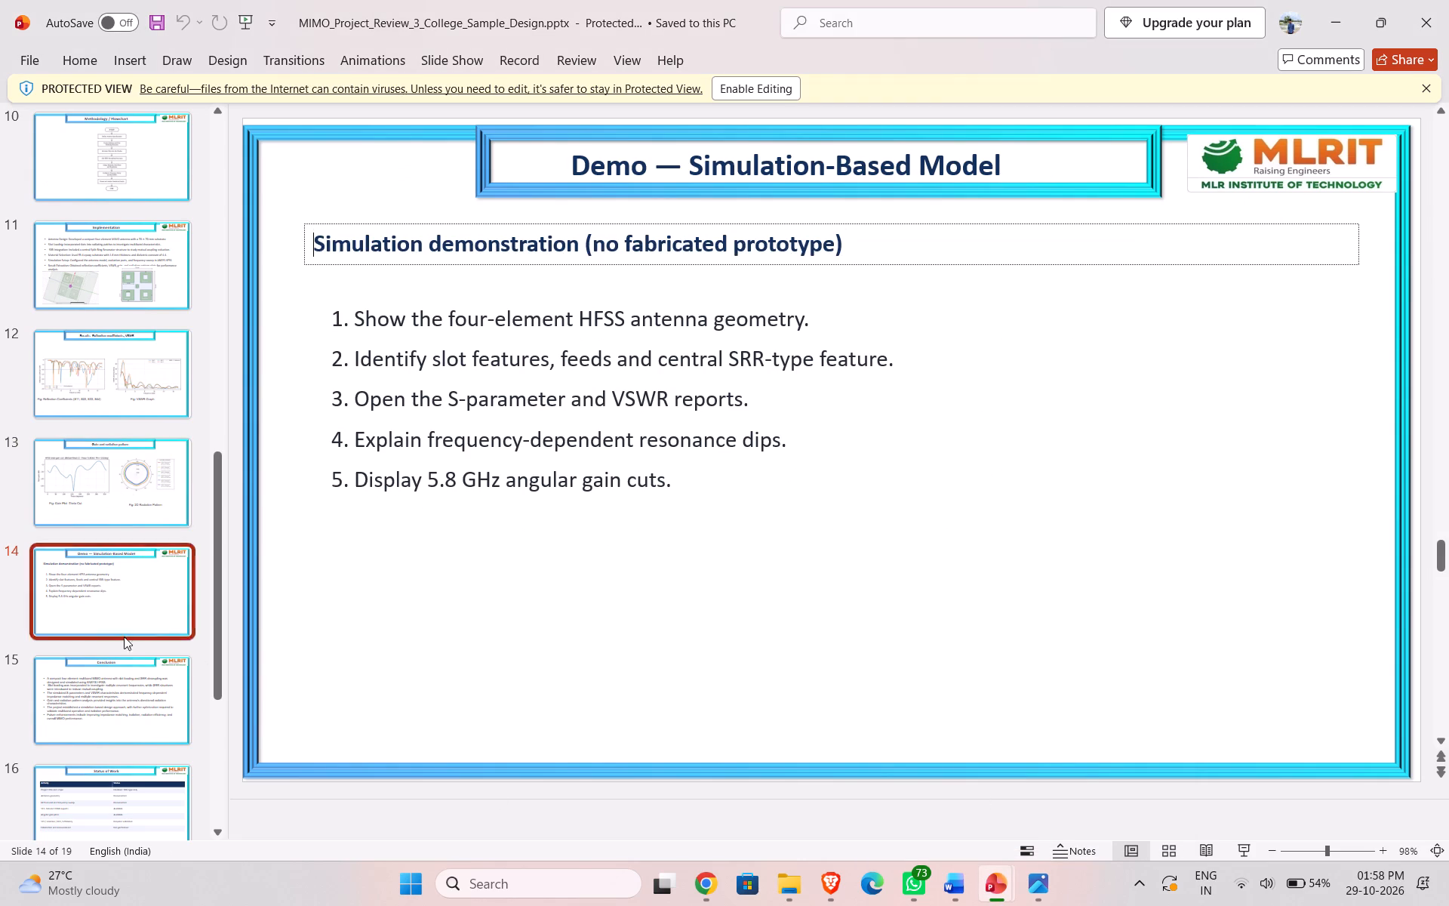
pyautogui.click(125, 685)
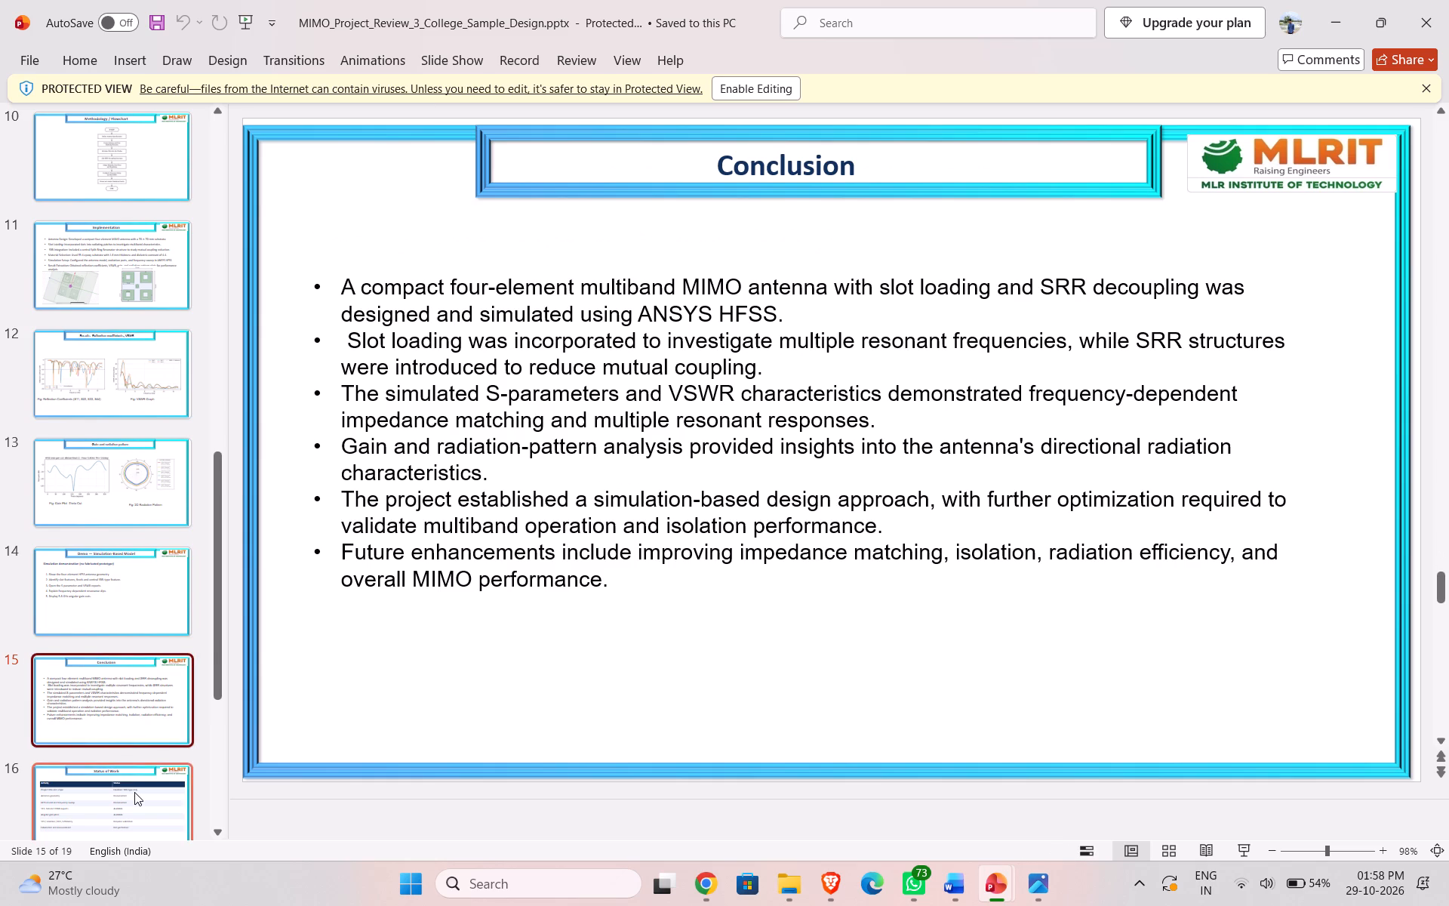
pyautogui.click(134, 792)
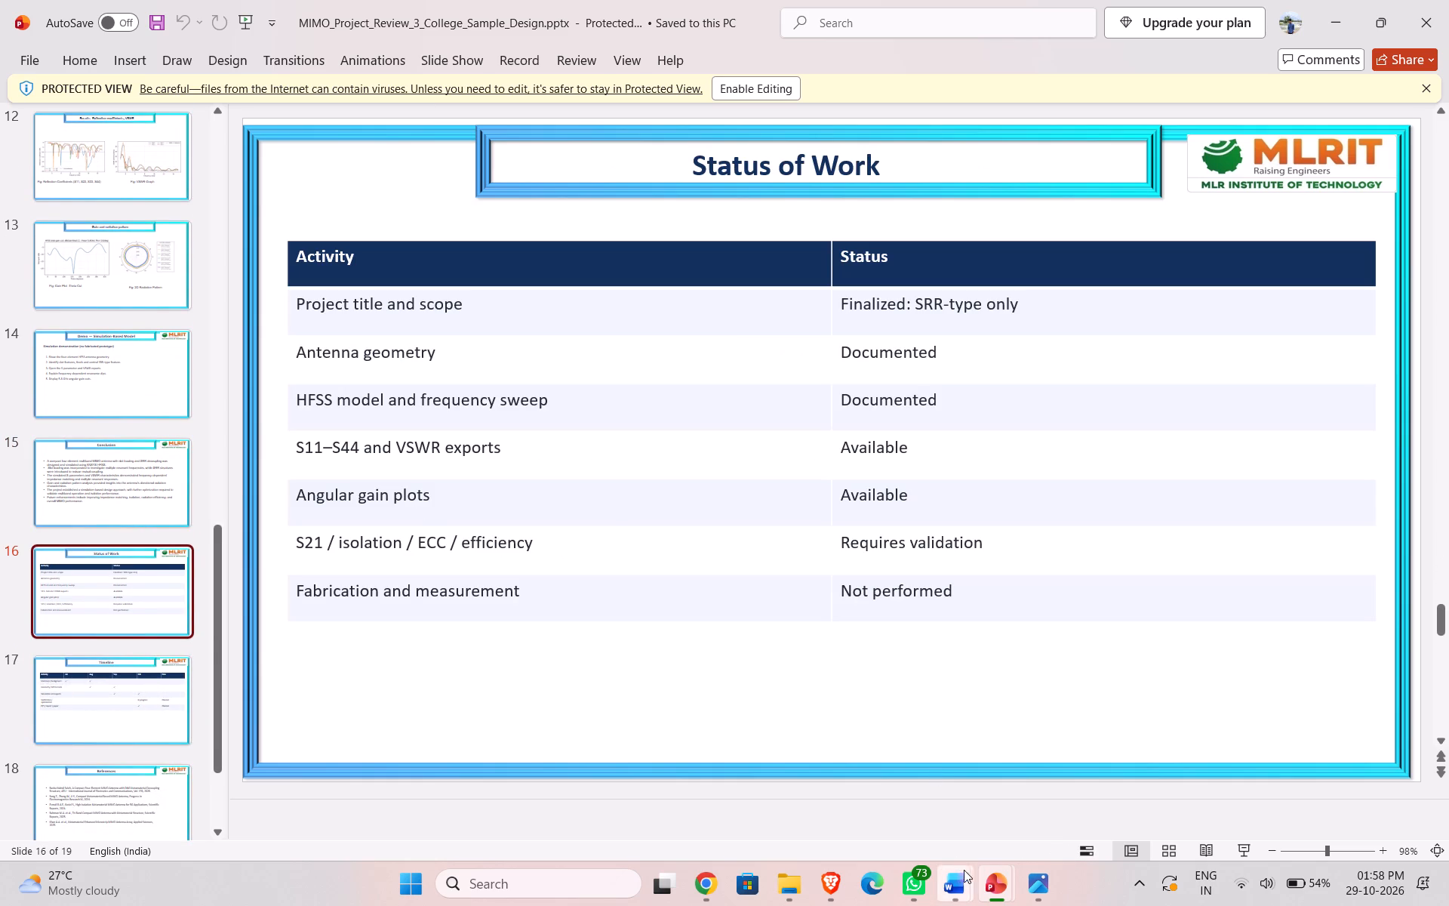
# Delete the leftover guideline-text Results slide, number 14, from the project Review-3 presentation.
pyautogui.click(918, 762)
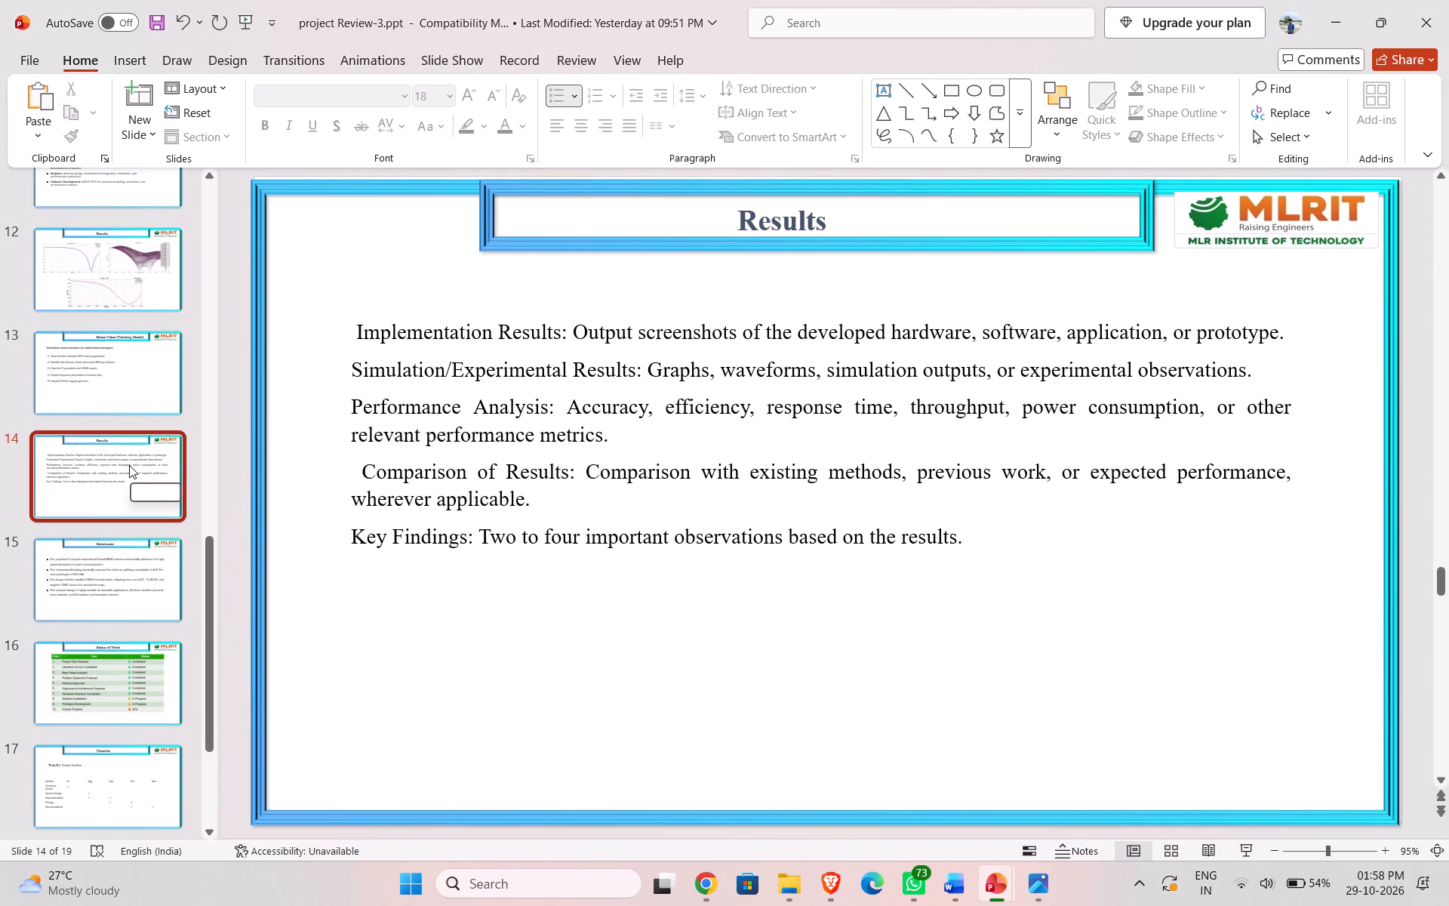
pyautogui.press('Delete')
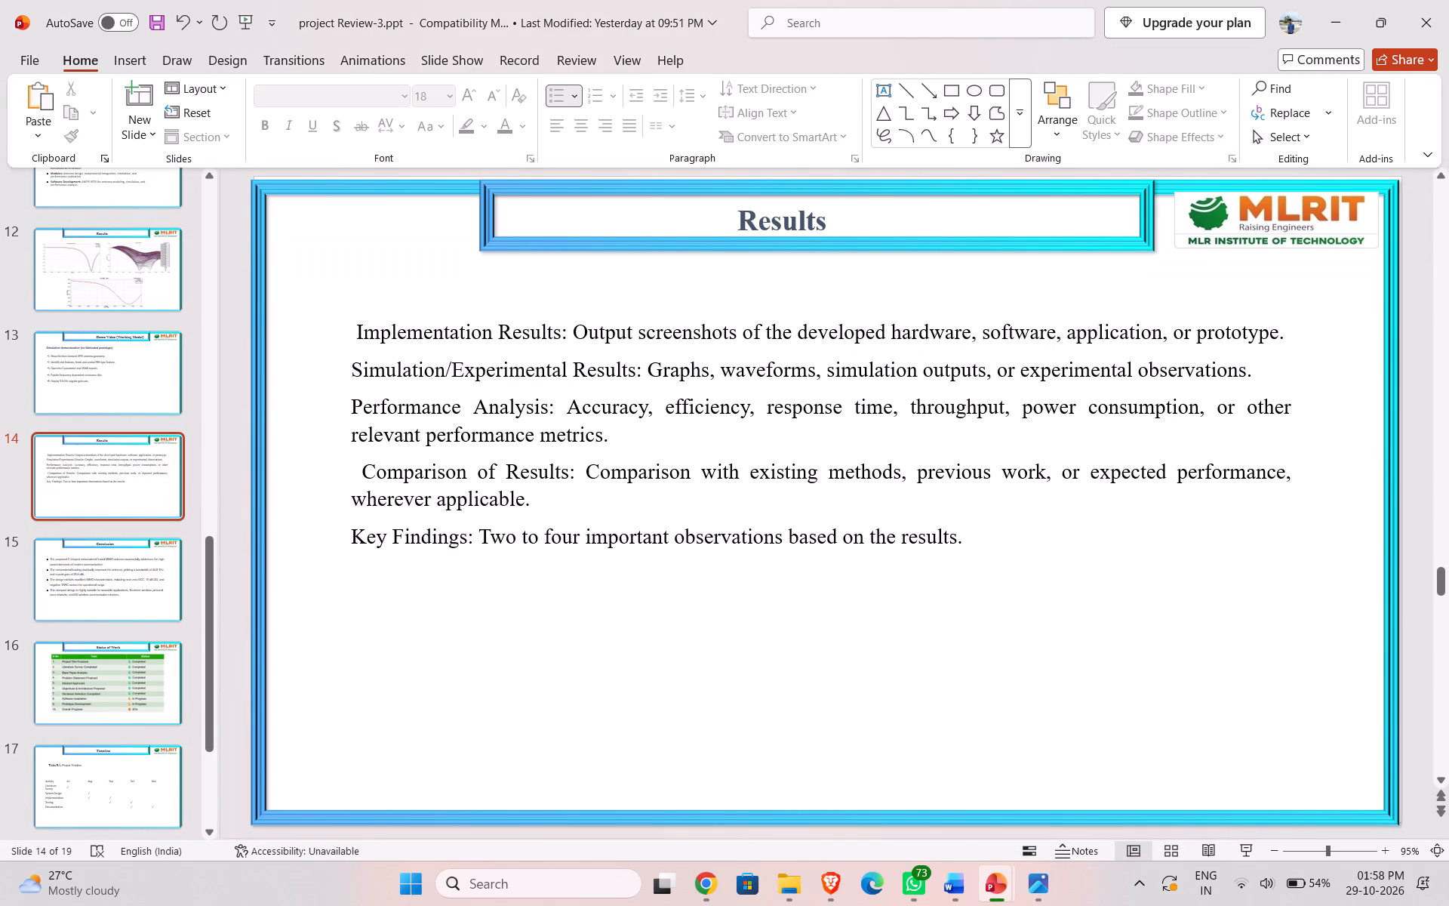
pyautogui.click(85, 498)
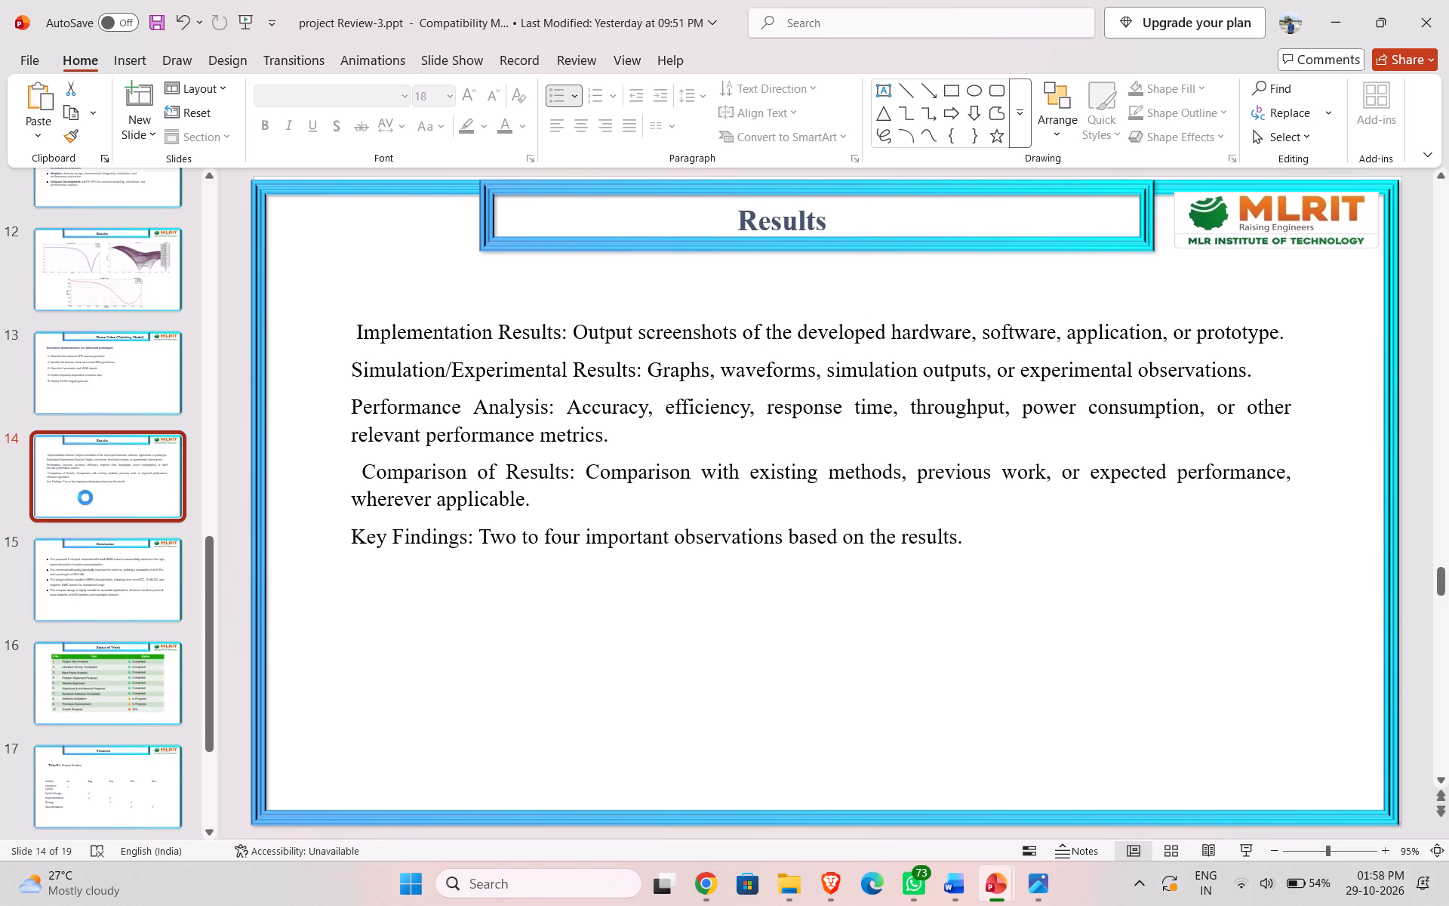
pyautogui.press('Delete')
# Review the remaining Review-3 slides from Status of Work through References to Thank You.
pyautogui.press('Down')
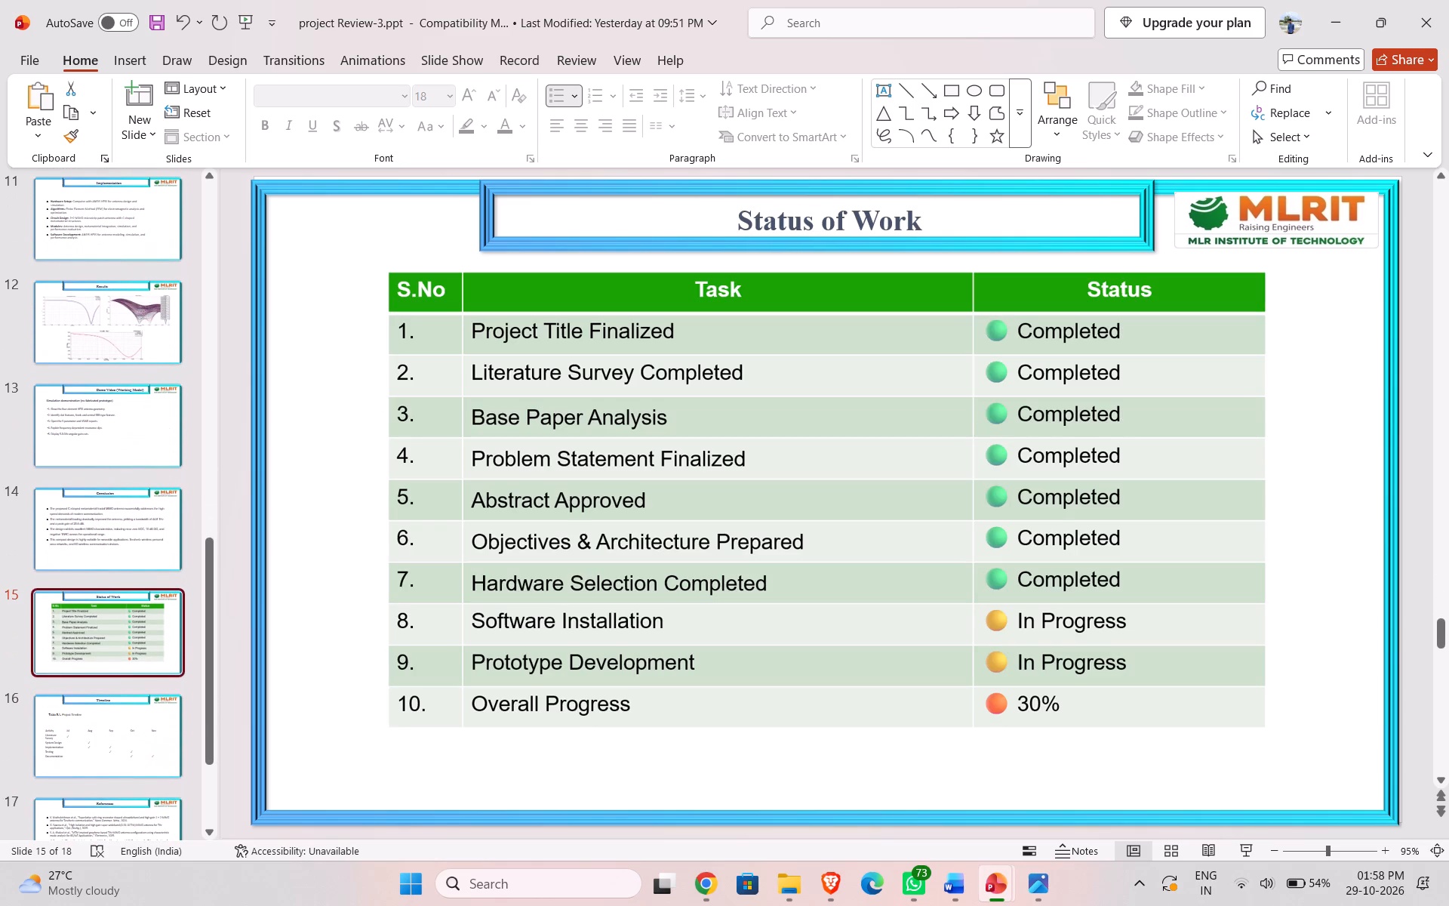
pyautogui.press('Down')
pyautogui.press('Down')
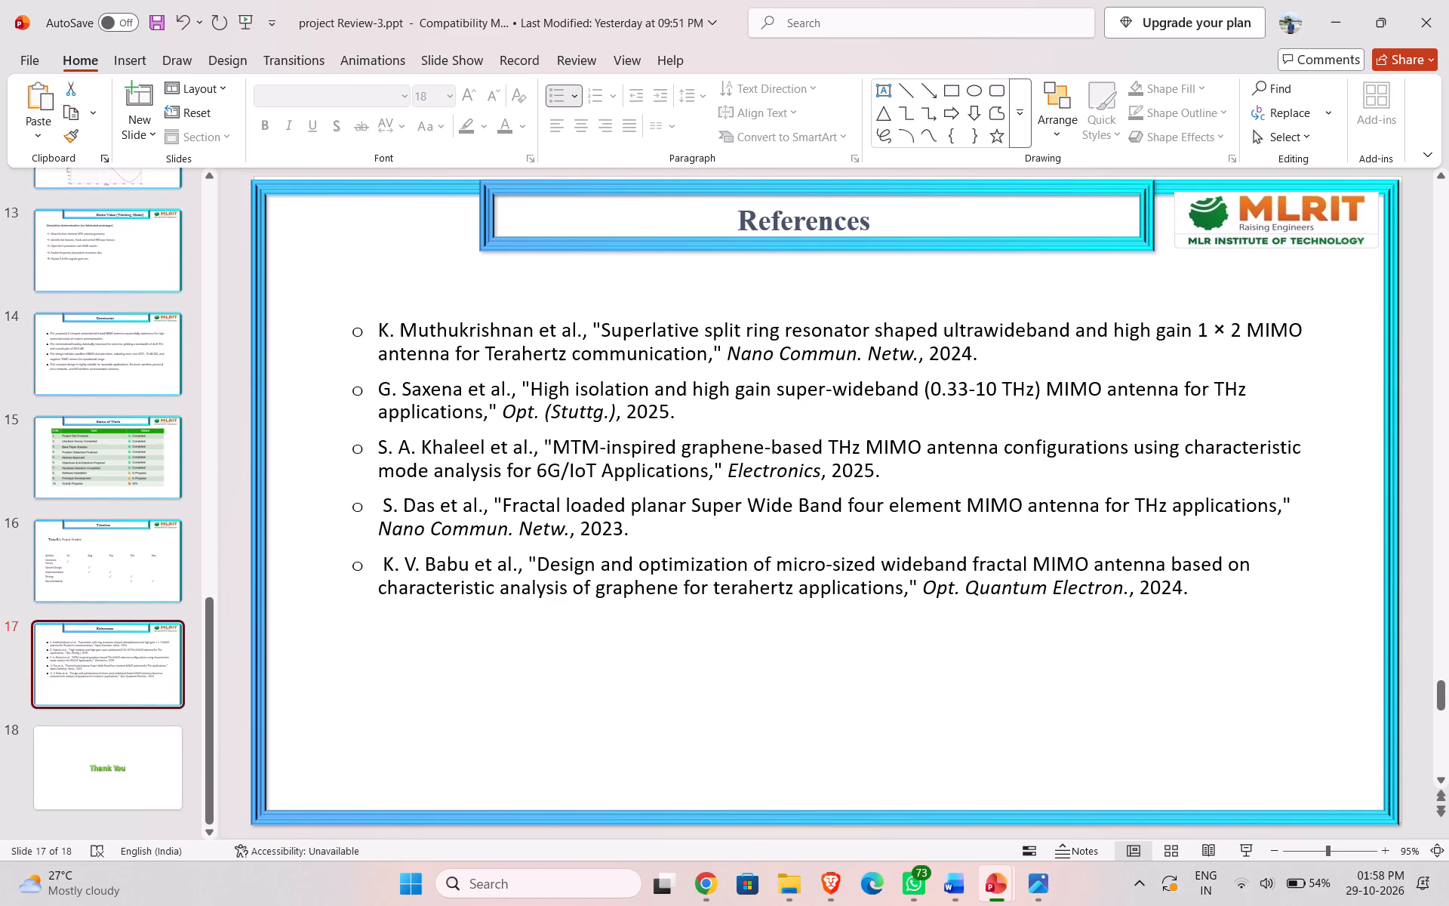
pyautogui.press('Down')
pyautogui.press('Down')
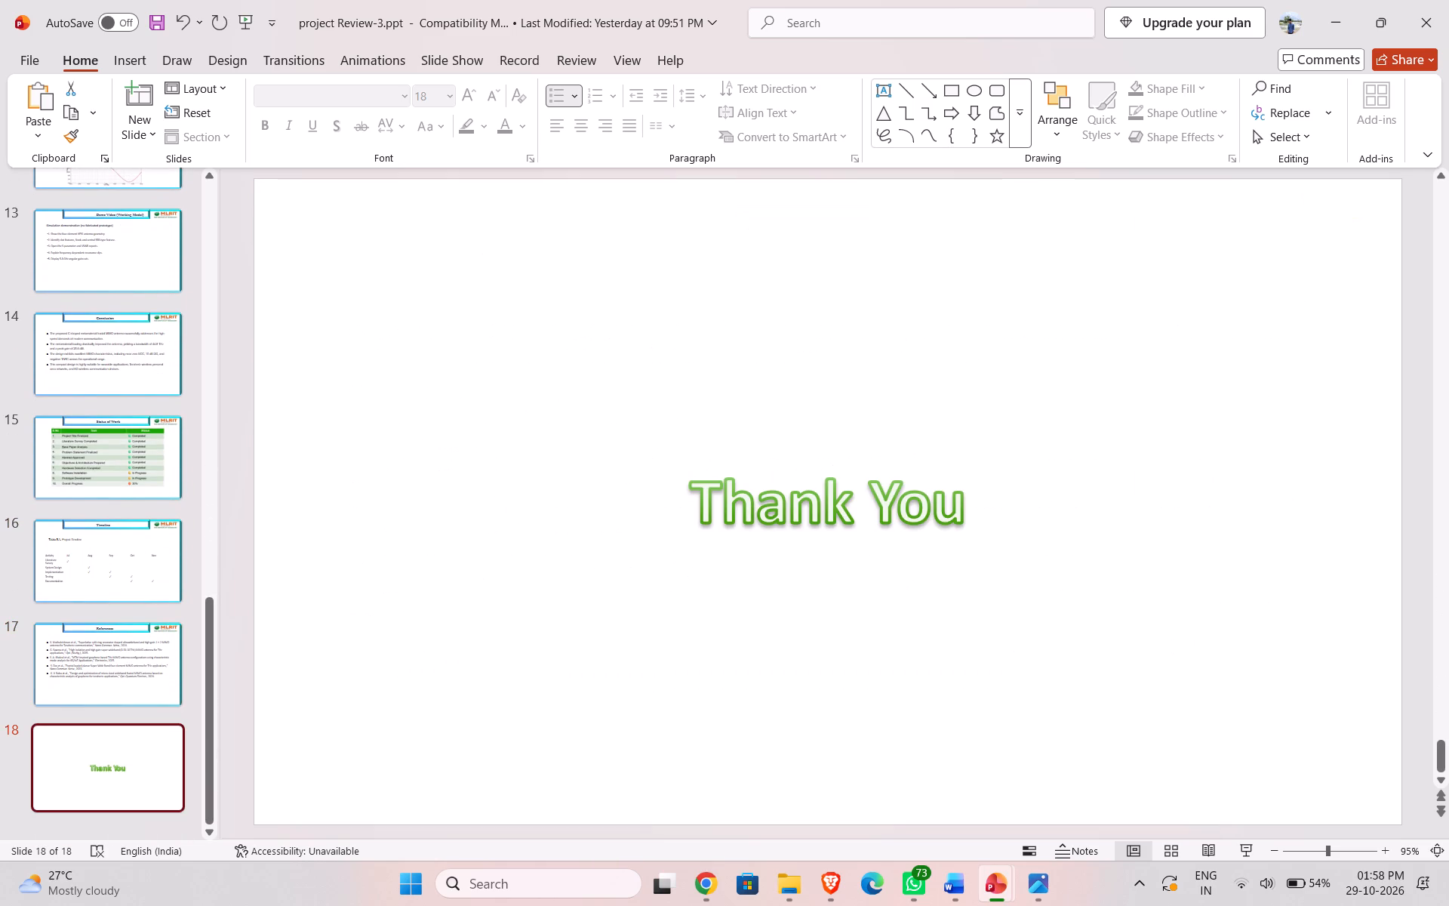
pyautogui.scroll(5, 595, 459)
pyautogui.scroll(-1, 595, 459)
pyautogui.scroll(1, 595, 459)
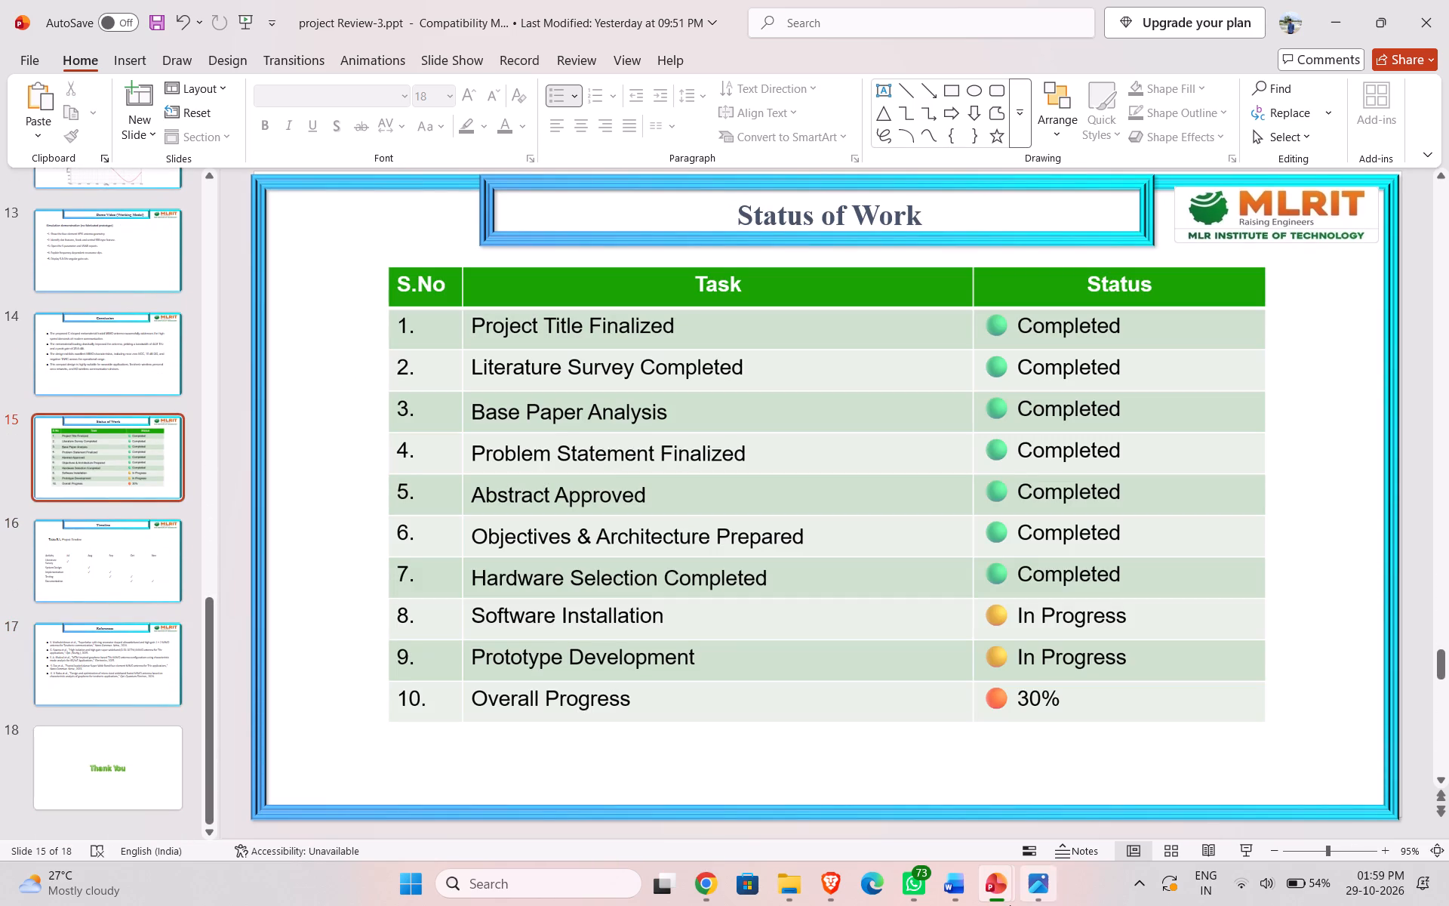
# Replace the green task table on the Status of Work slide with the Activity/Status table copied from slide 16 of the MIMO sample presentation.
pyautogui.click(1074, 787)
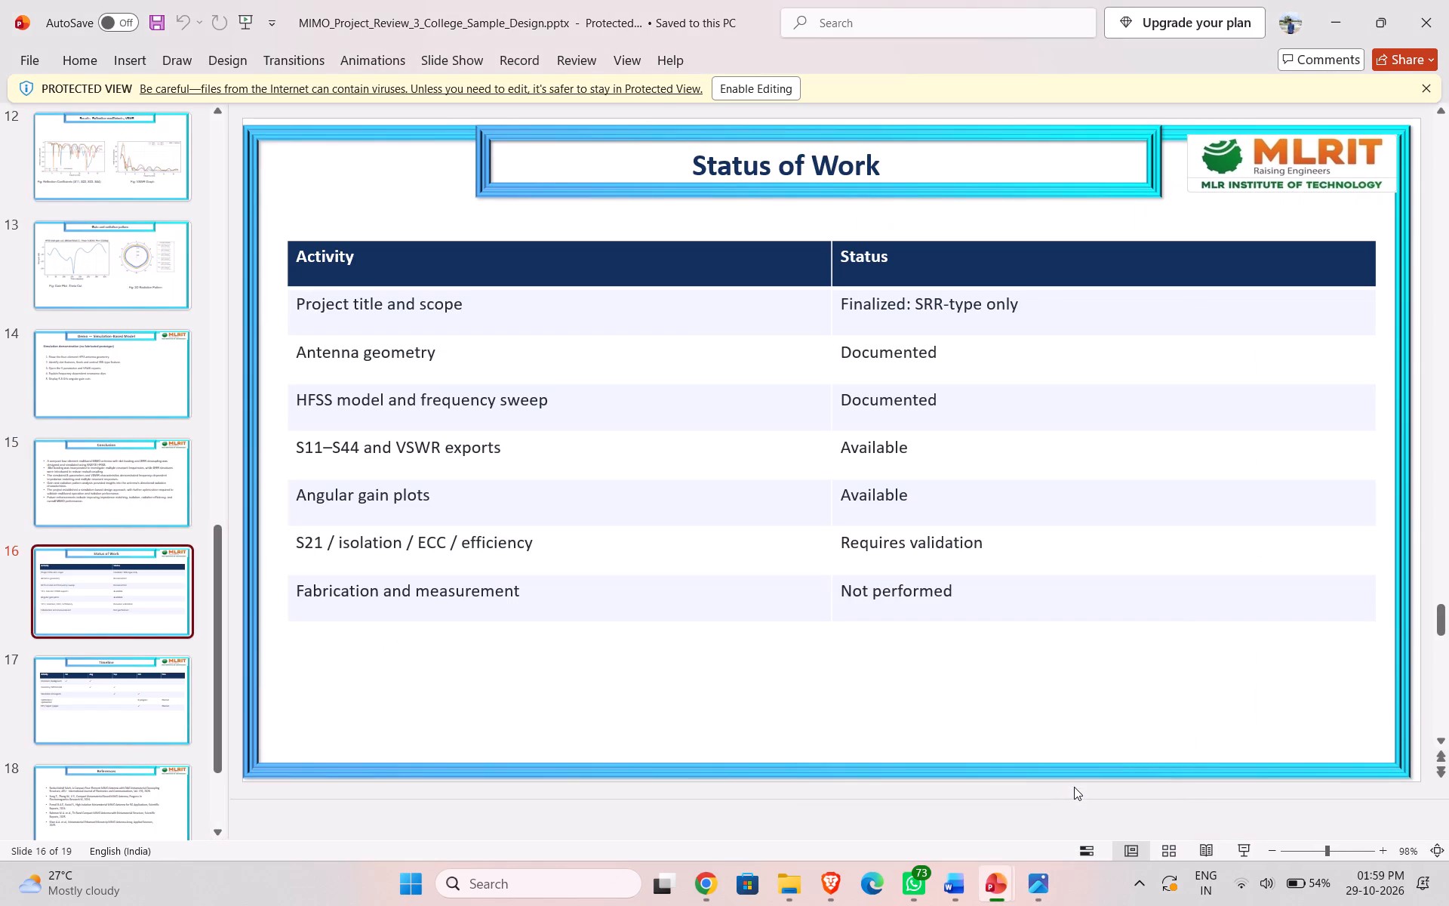
pyautogui.click(776, 580)
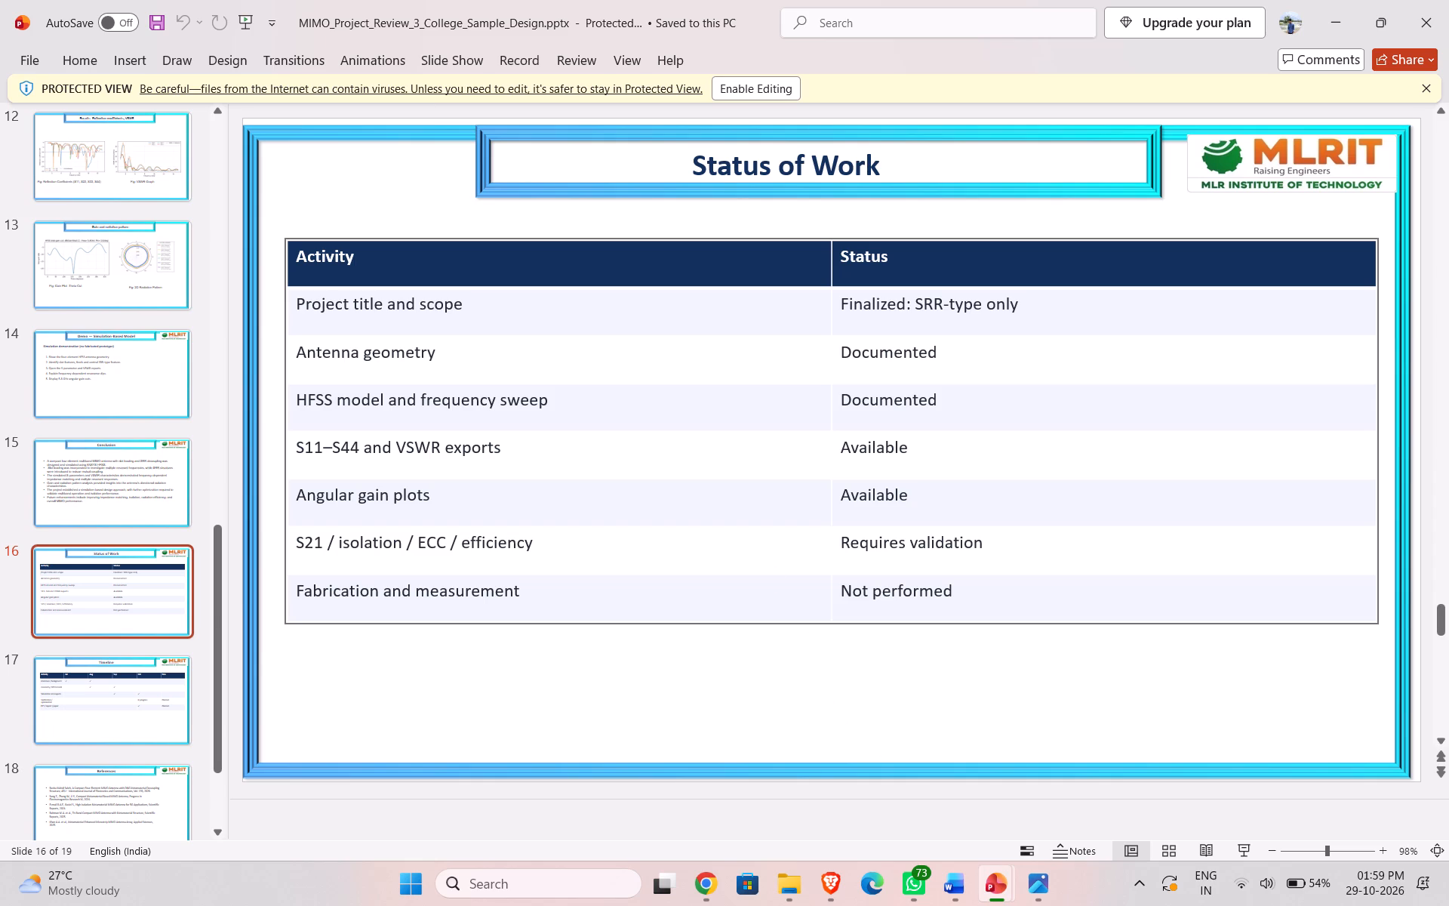
pyautogui.hotkey('ctrl', 'c')
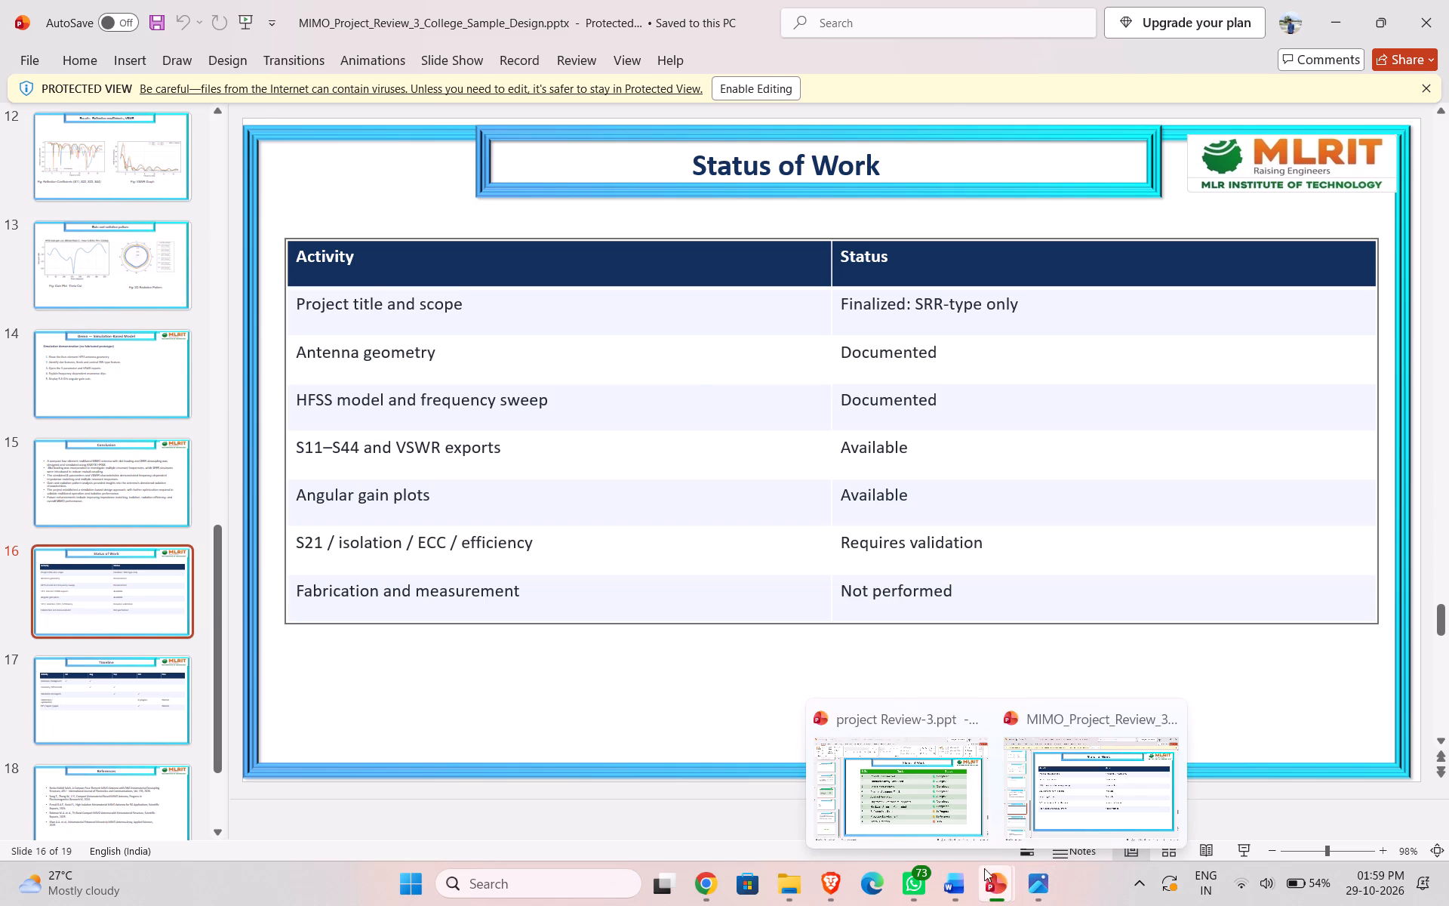
pyautogui.click(945, 803)
pyautogui.click(837, 506)
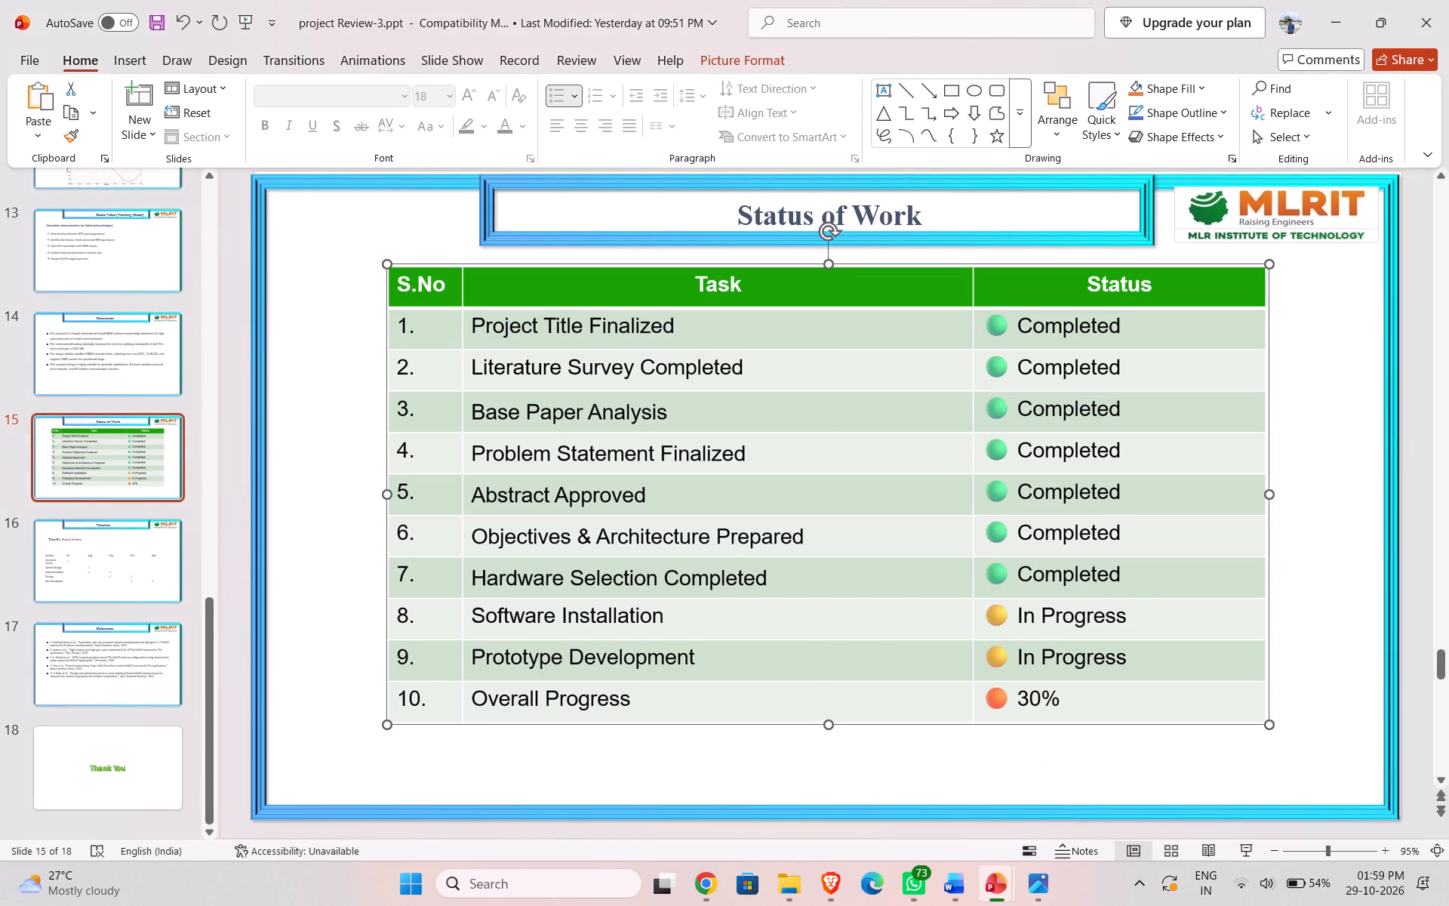
pyautogui.hotkey('ctrl', 'v')
pyautogui.click(942, 279)
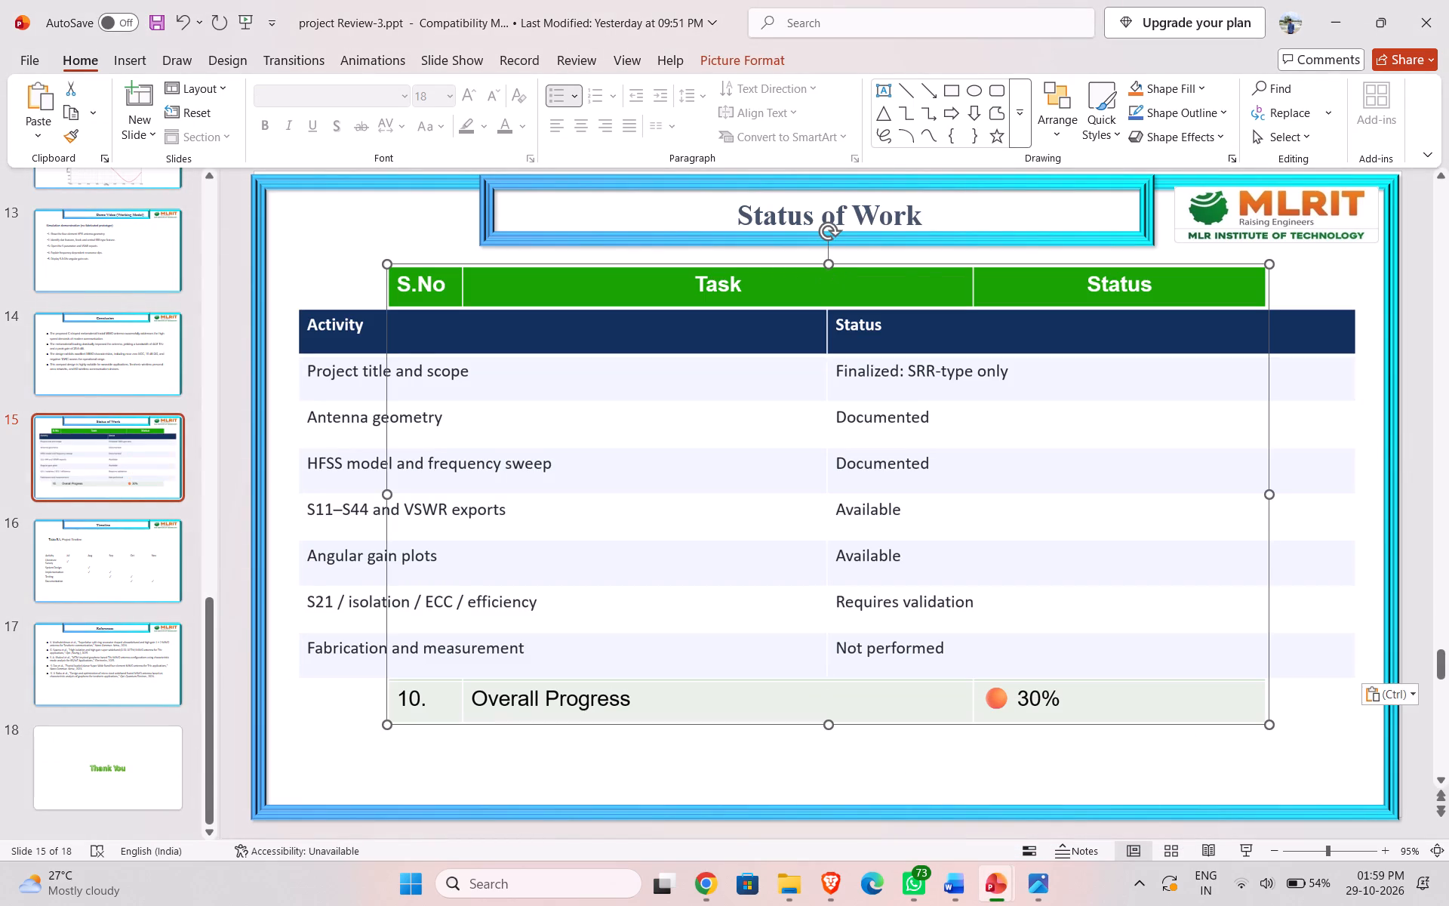
pyautogui.press('Delete')
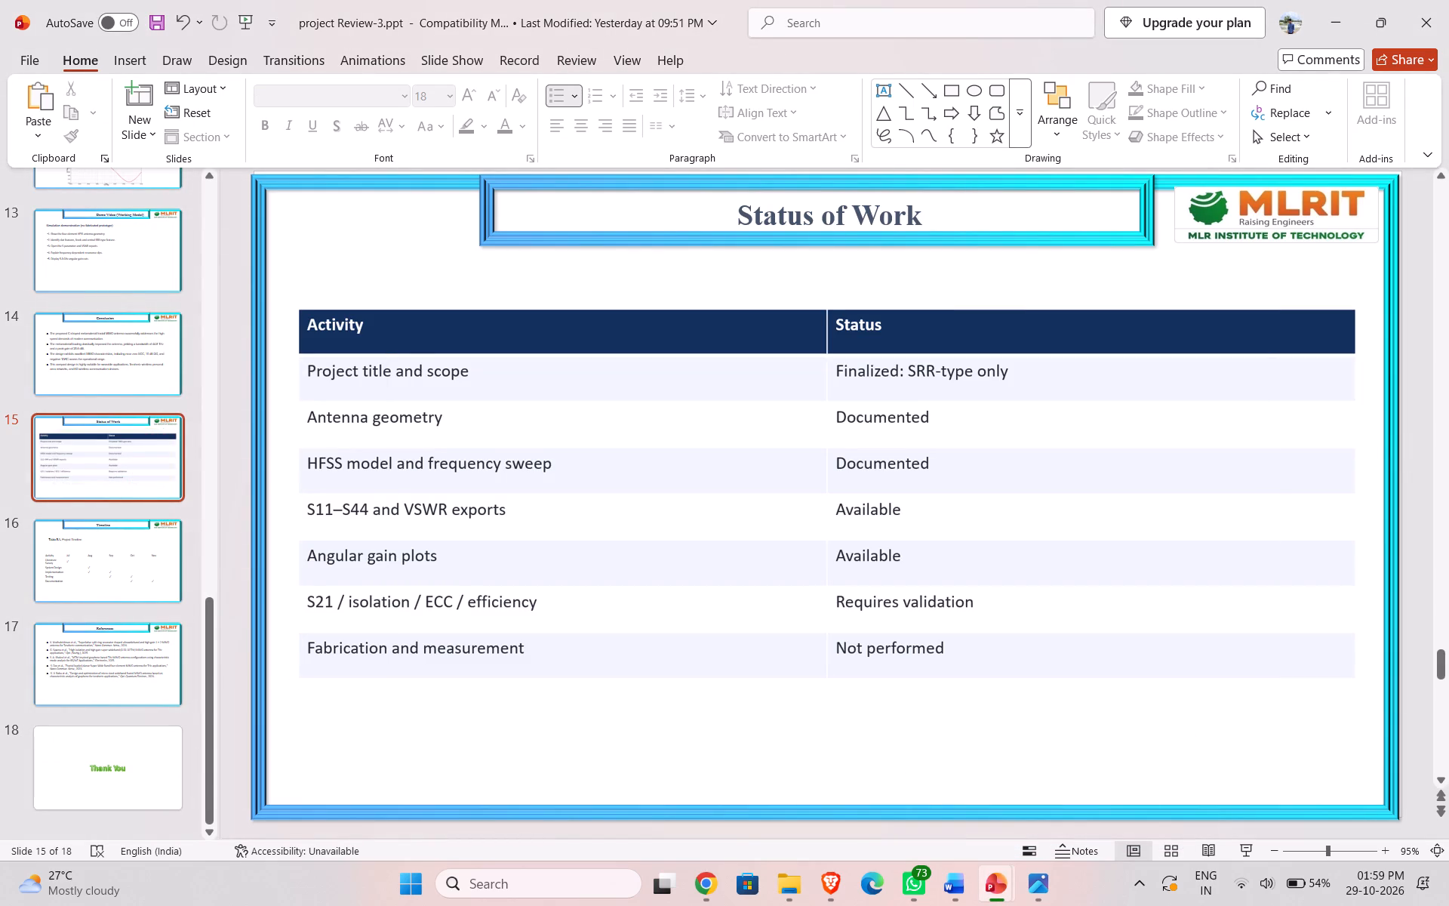
# Resize the pasted Status of Work table, extending its top edge toward the title and narrowing it from both sides within the slide frame.
pyautogui.click(830, 399)
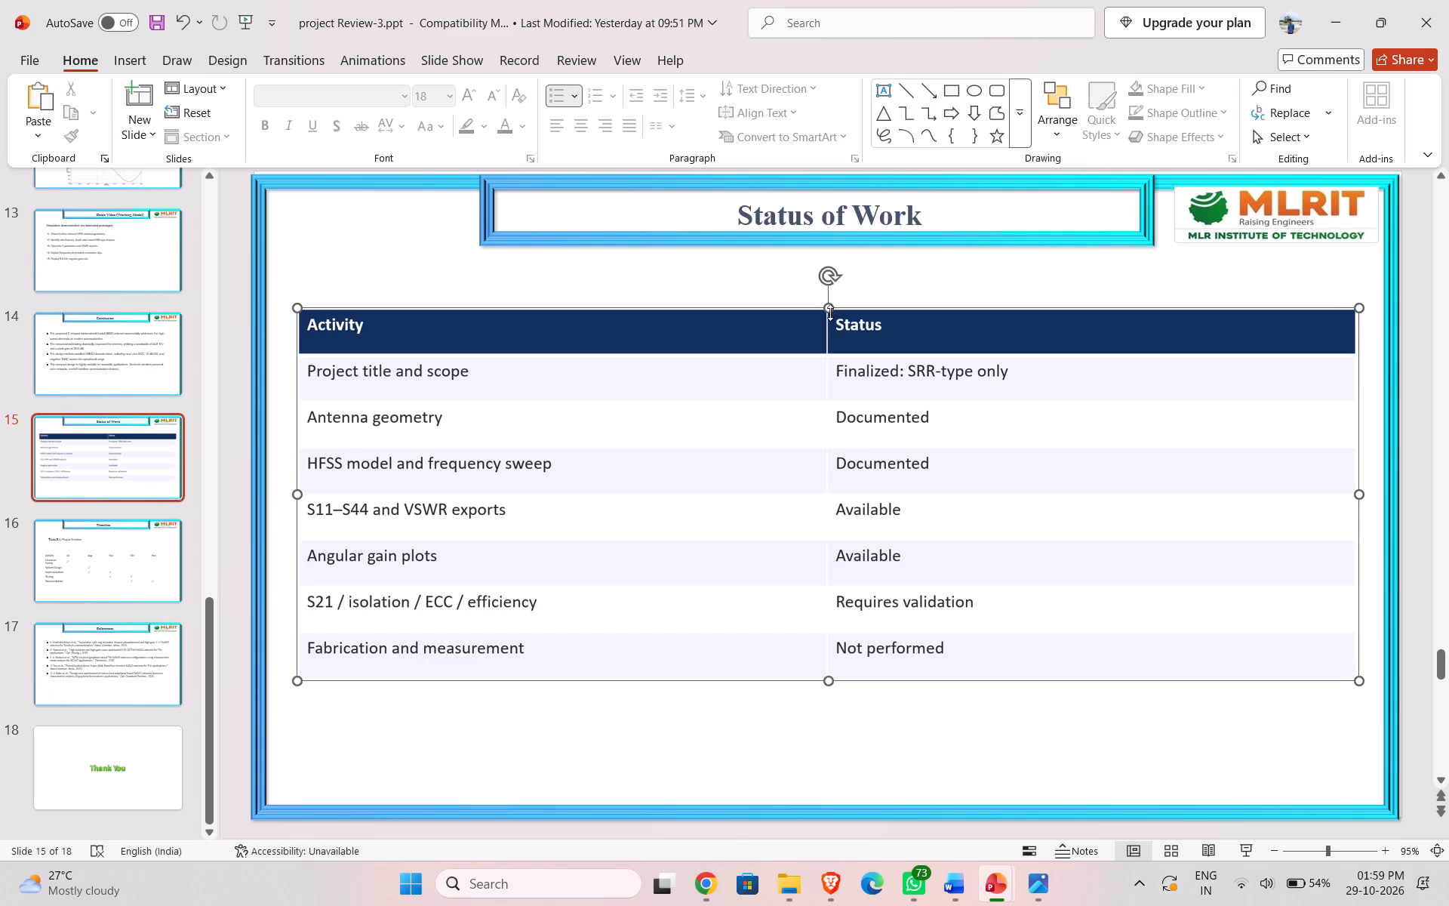
pyautogui.moveTo(830, 313); pyautogui.dragTo(830, 281)
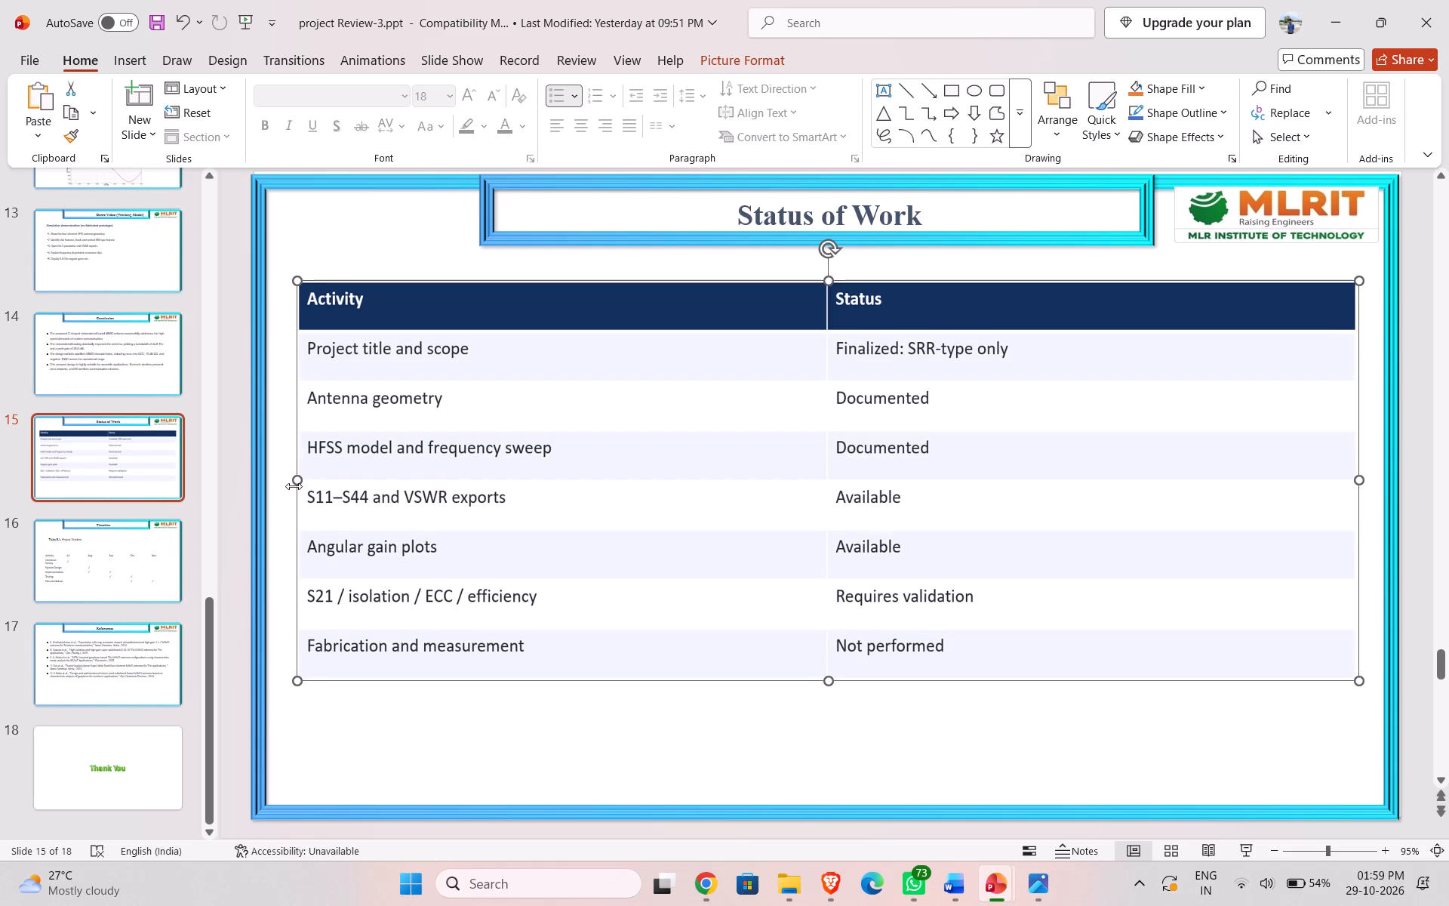
pyautogui.moveTo(294, 486); pyautogui.dragTo(330, 488)
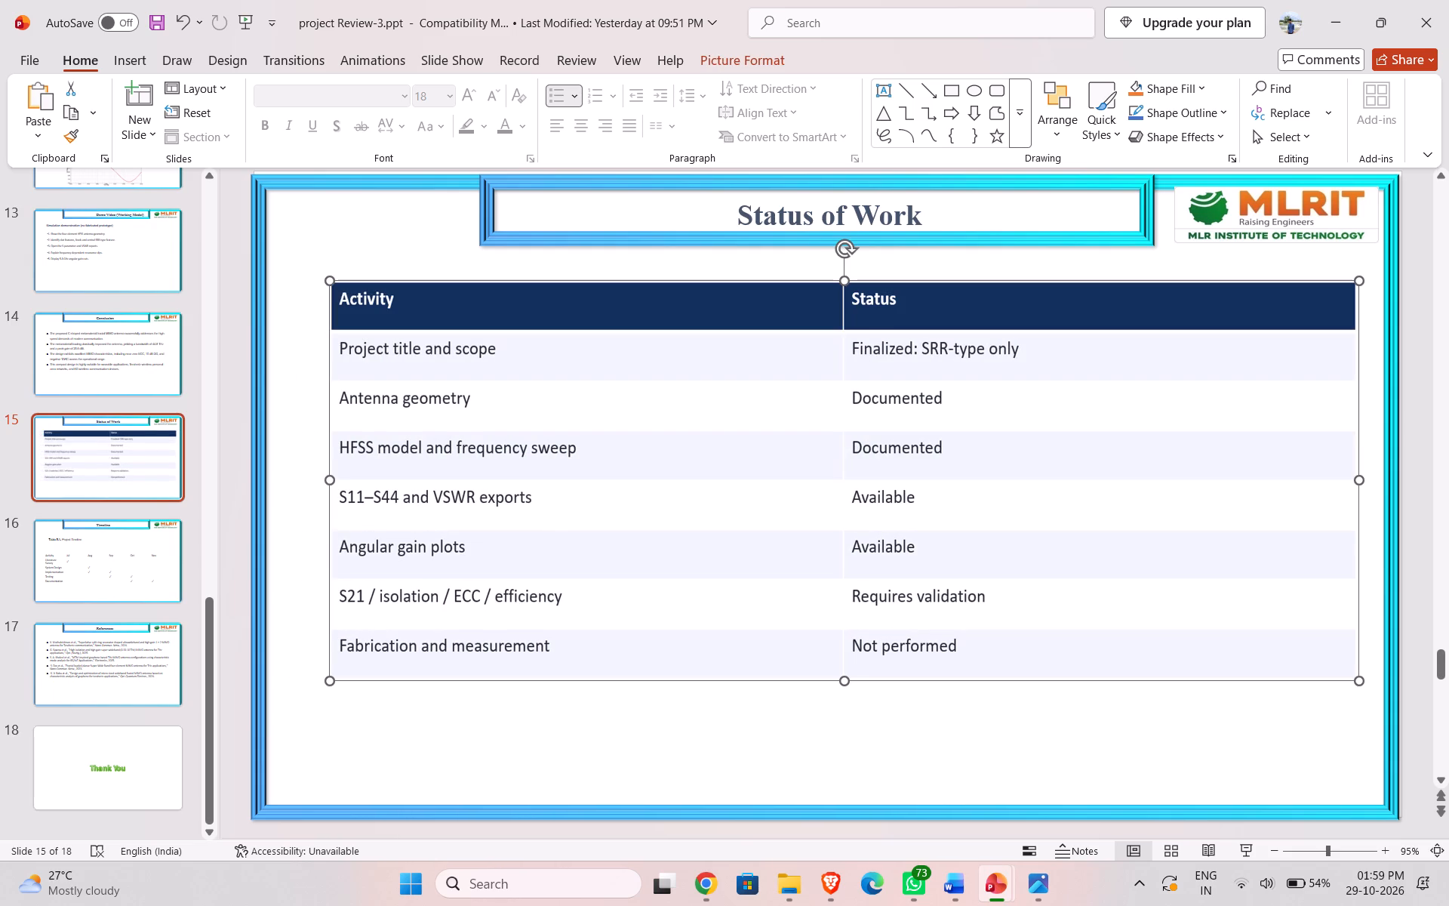
pyautogui.moveTo(1360, 477); pyautogui.dragTo(1334, 482)
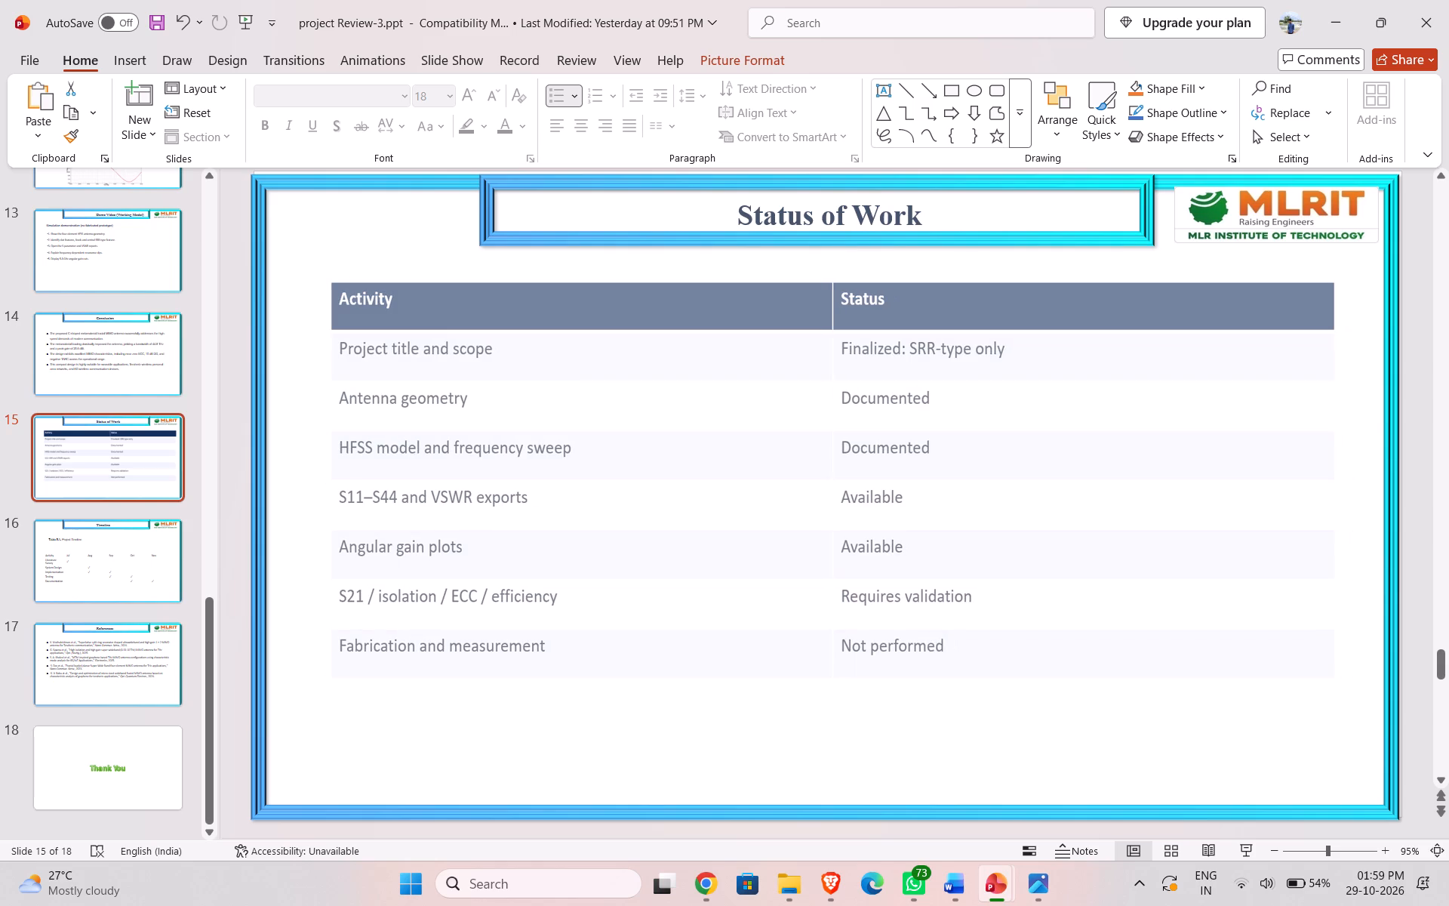
pyautogui.moveTo(1334, 482); pyautogui.dragTo(1322, 484)
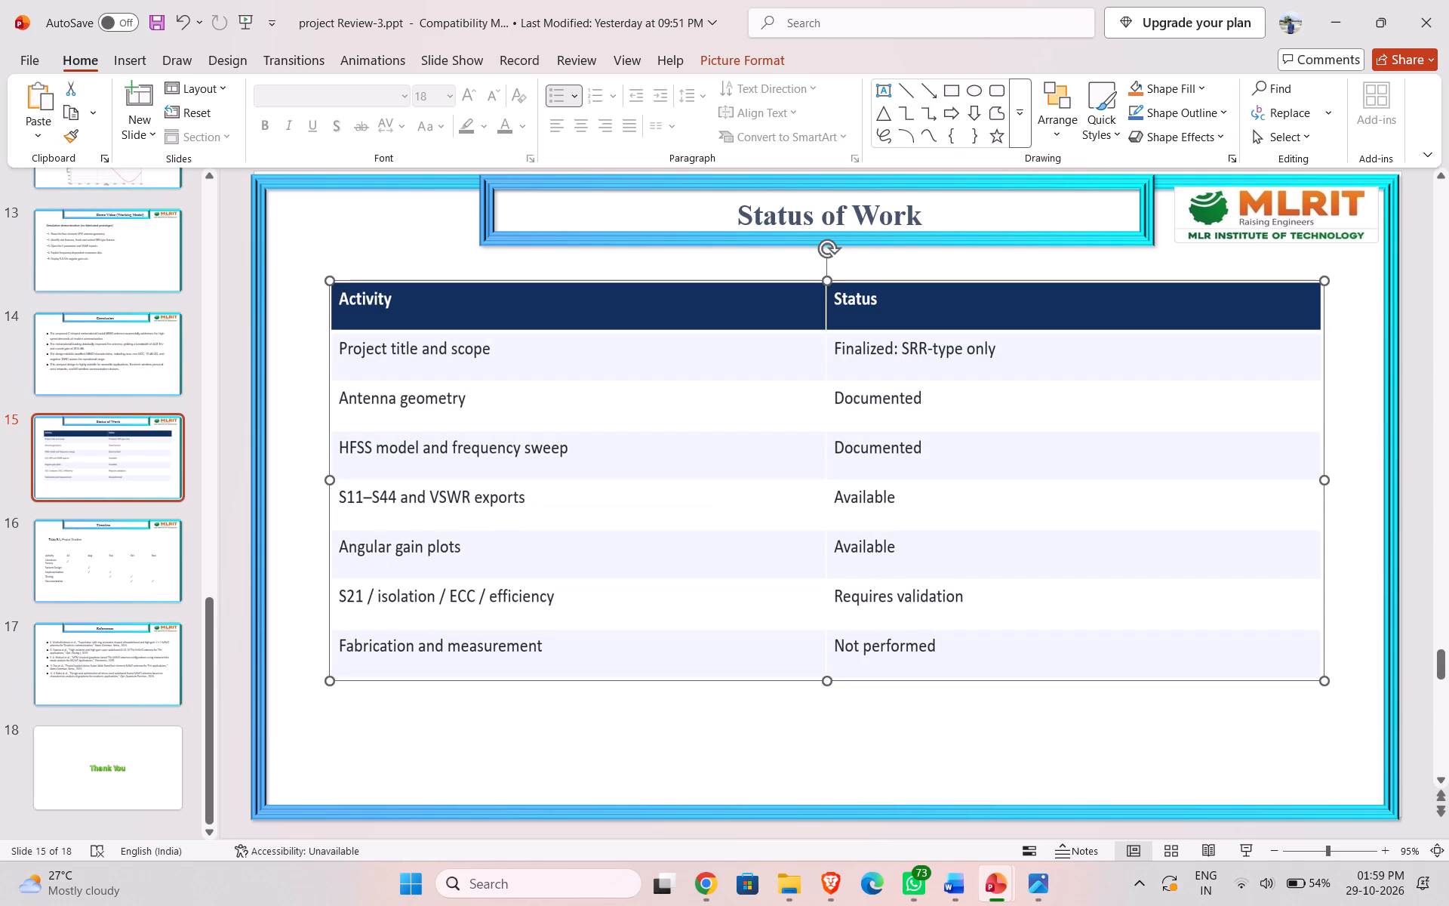
# Review the closing slides of the presentation, going from References and Thank You back through Timeline and Status of Work to Conclusion.
pyautogui.click(395, 495)
pyautogui.click(131, 677)
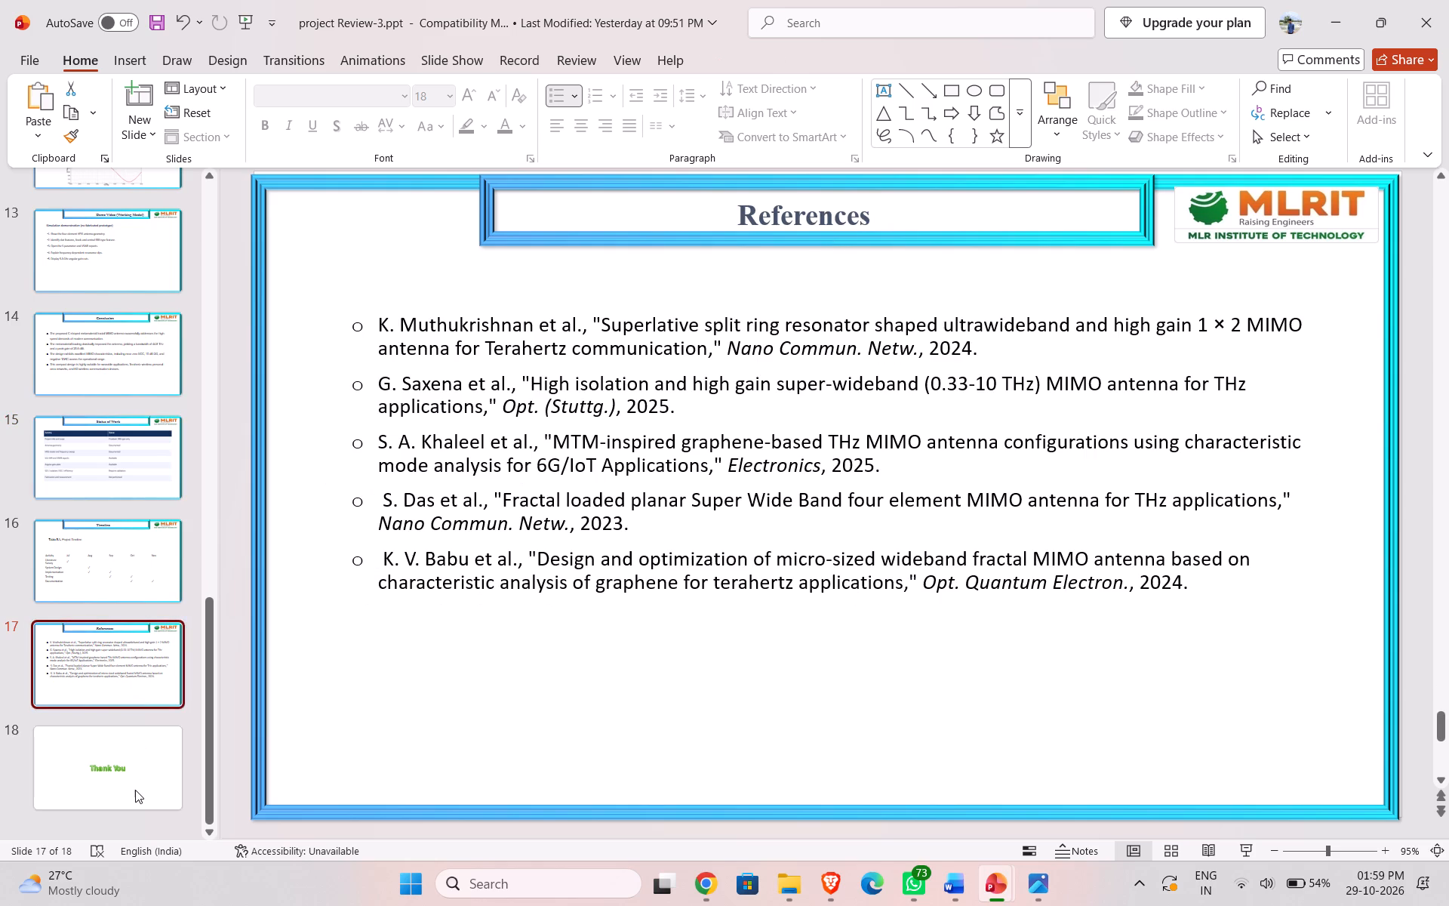
pyautogui.click(135, 790)
pyautogui.click(138, 673)
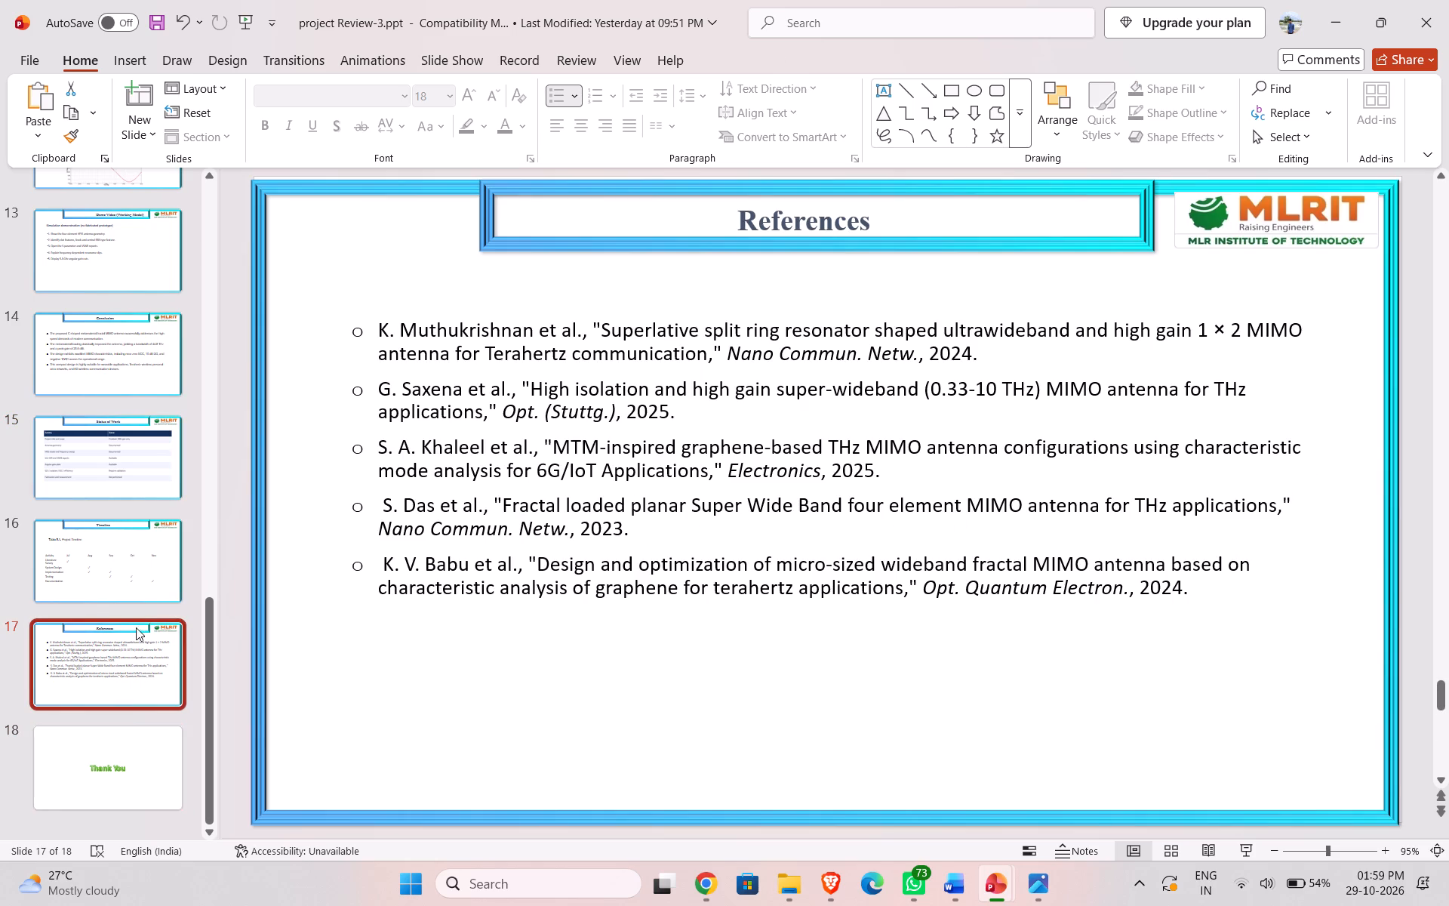
pyautogui.click(130, 586)
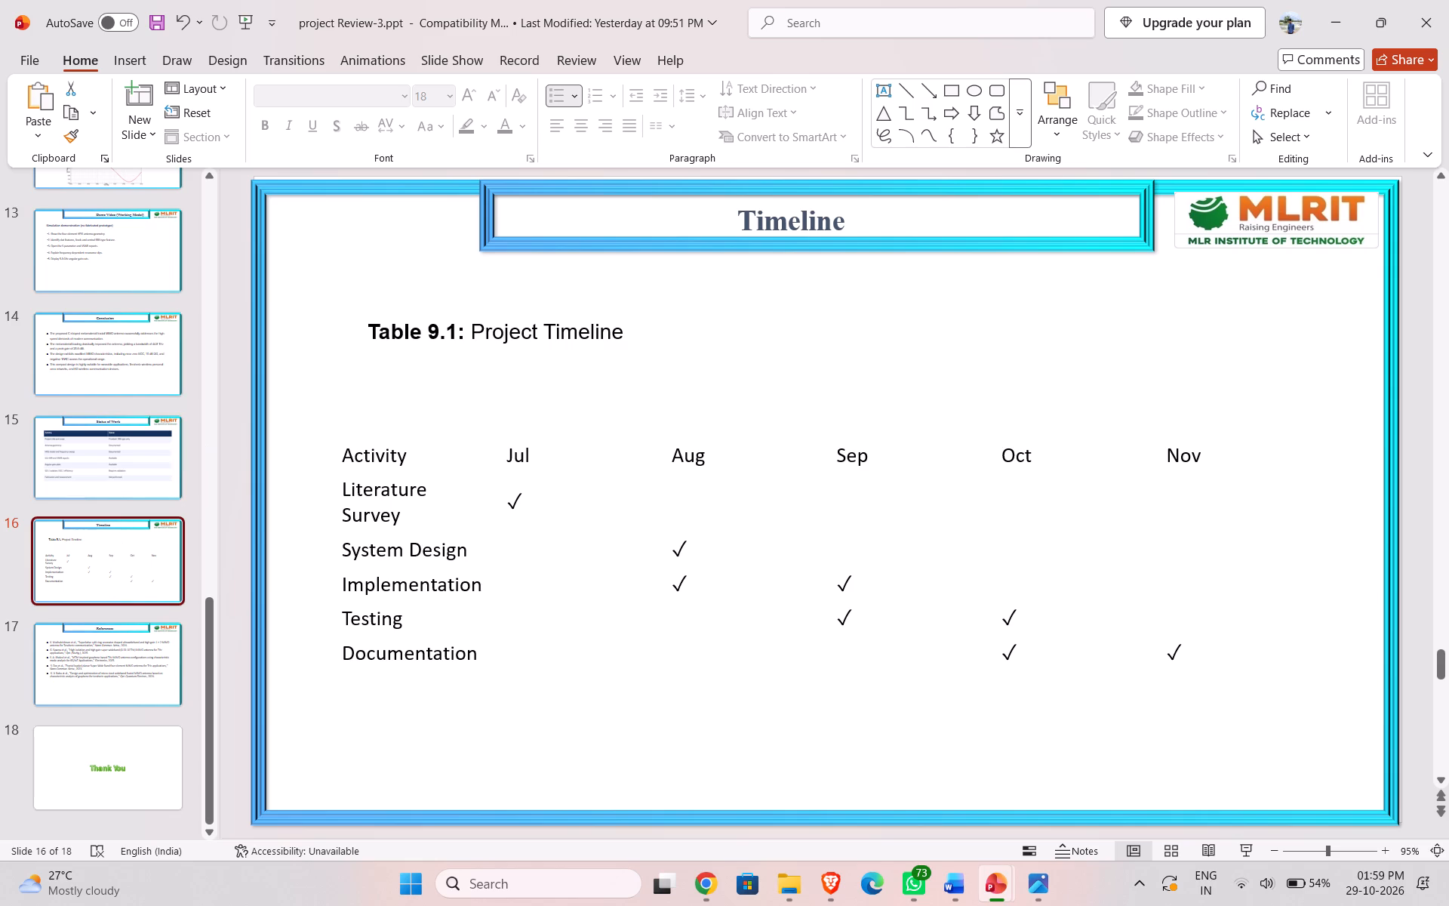
pyautogui.click(117, 483)
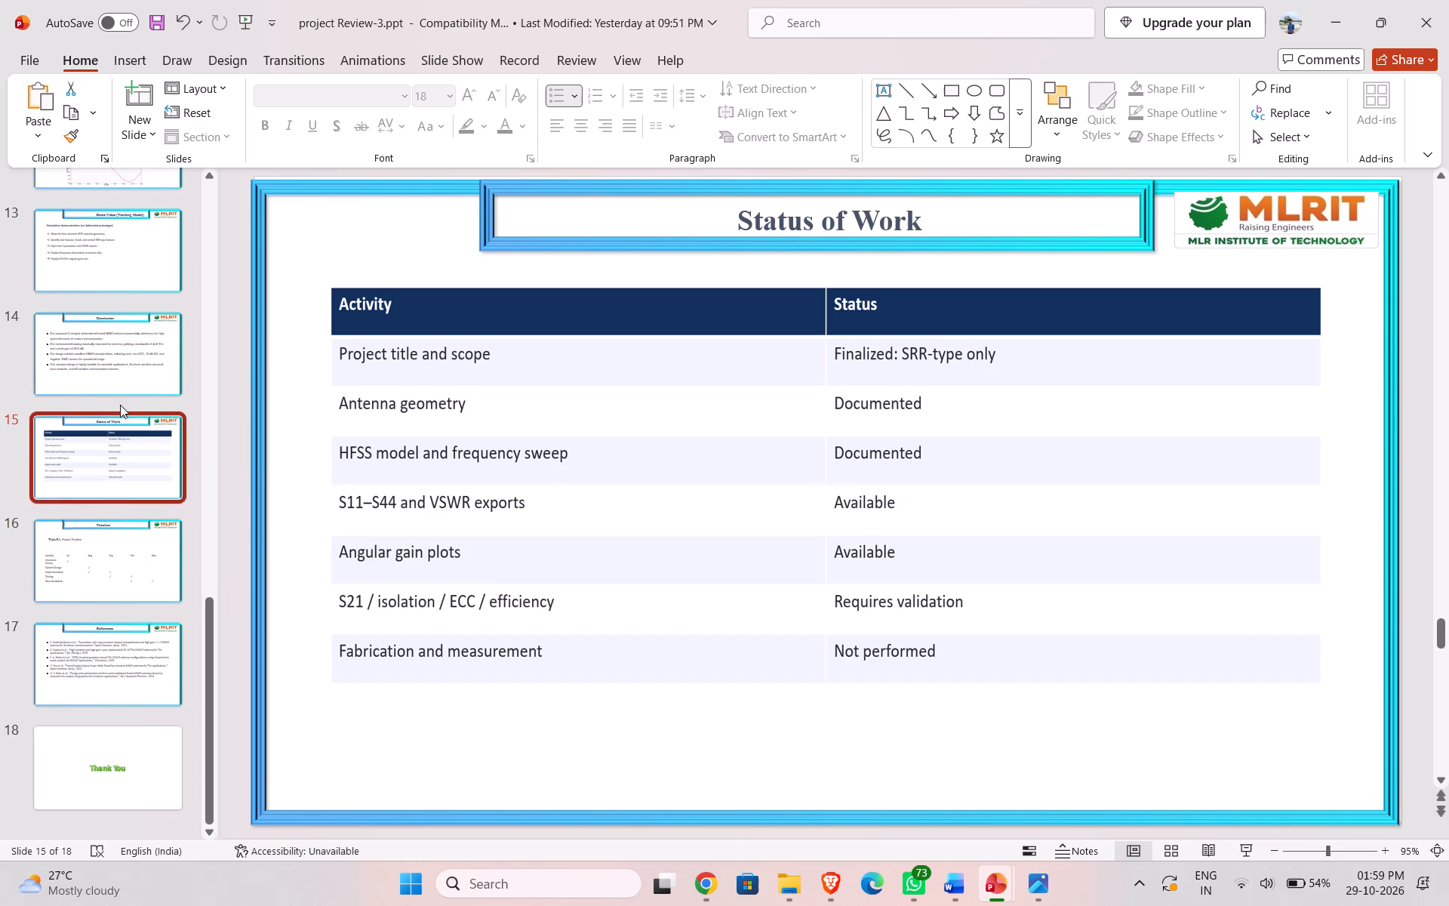
pyautogui.click(119, 371)
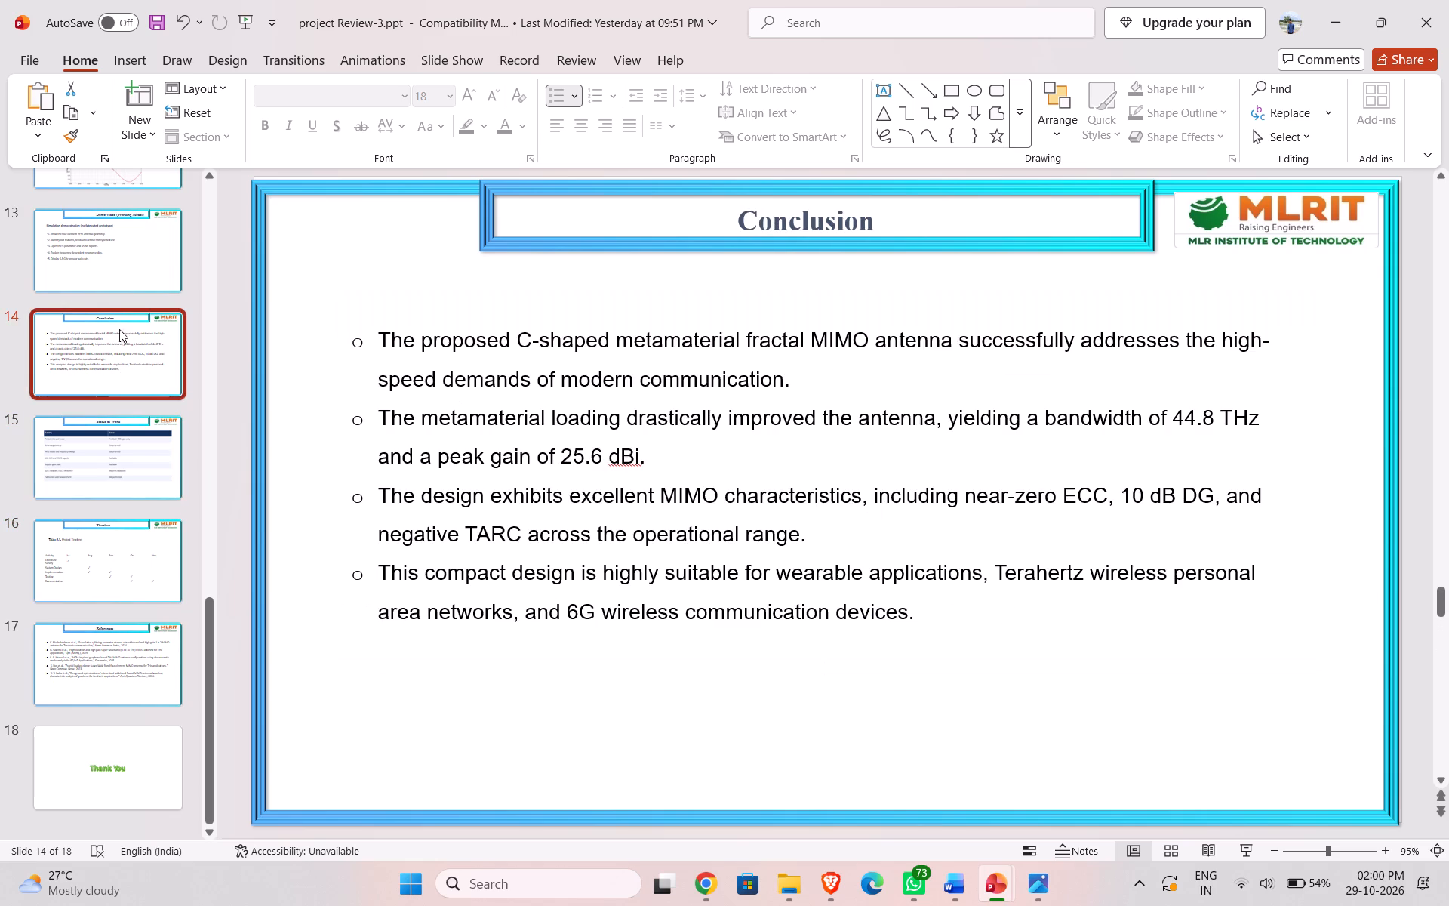
# Move the "Demo Video (Working Model)" title on slide 13 leftward so it sits centred in the title banner.
pyautogui.click(116, 266)
pyautogui.scroll(1, 116, 266)
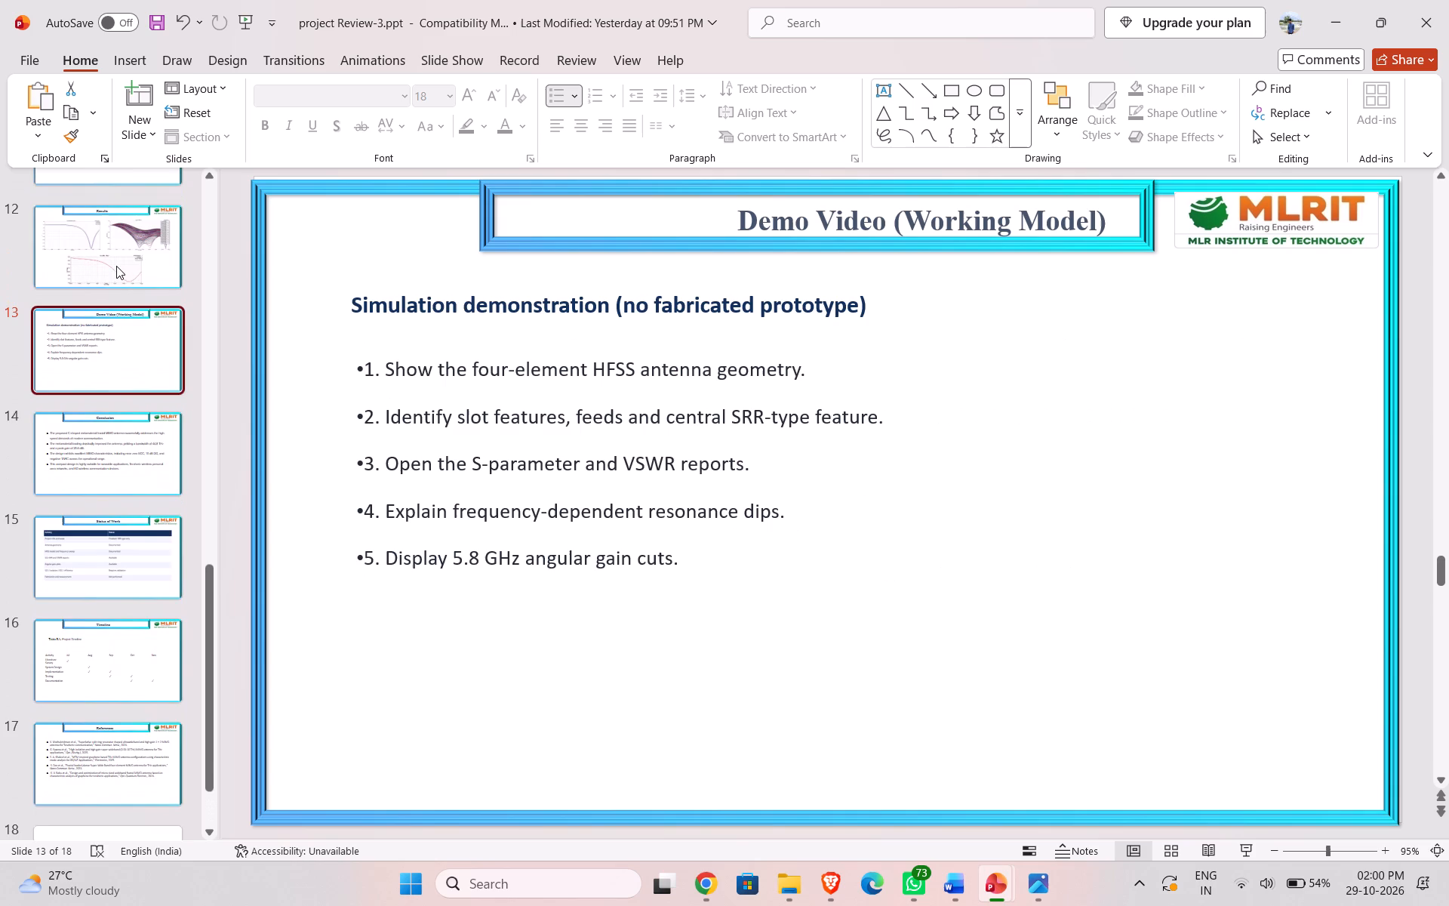
pyautogui.scroll(1, 116, 266)
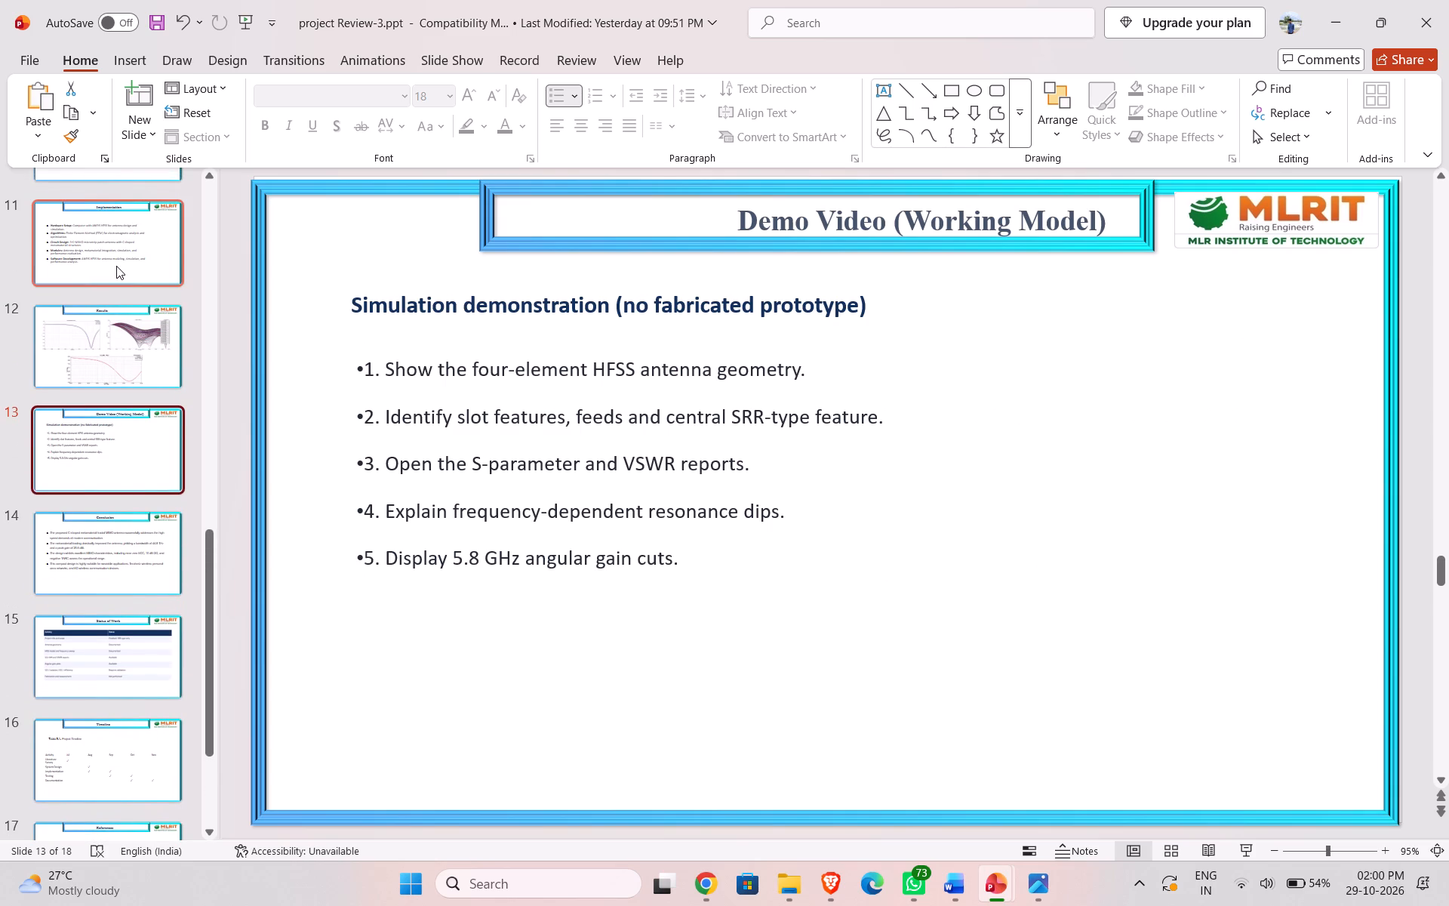
pyautogui.click(770, 228)
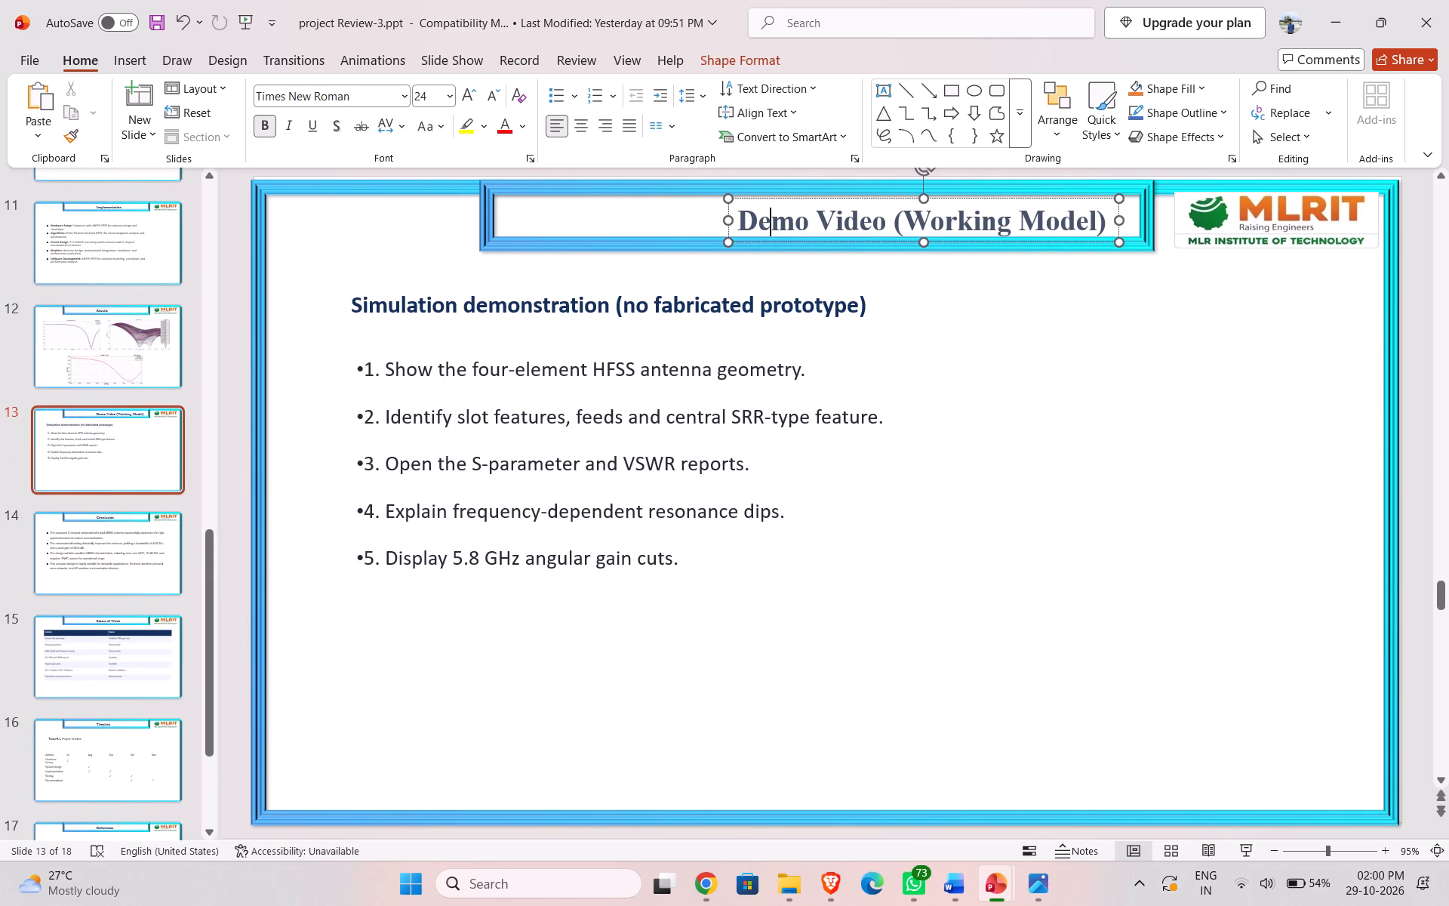
pyautogui.moveTo(863, 199); pyautogui.dragTo(740, 193)
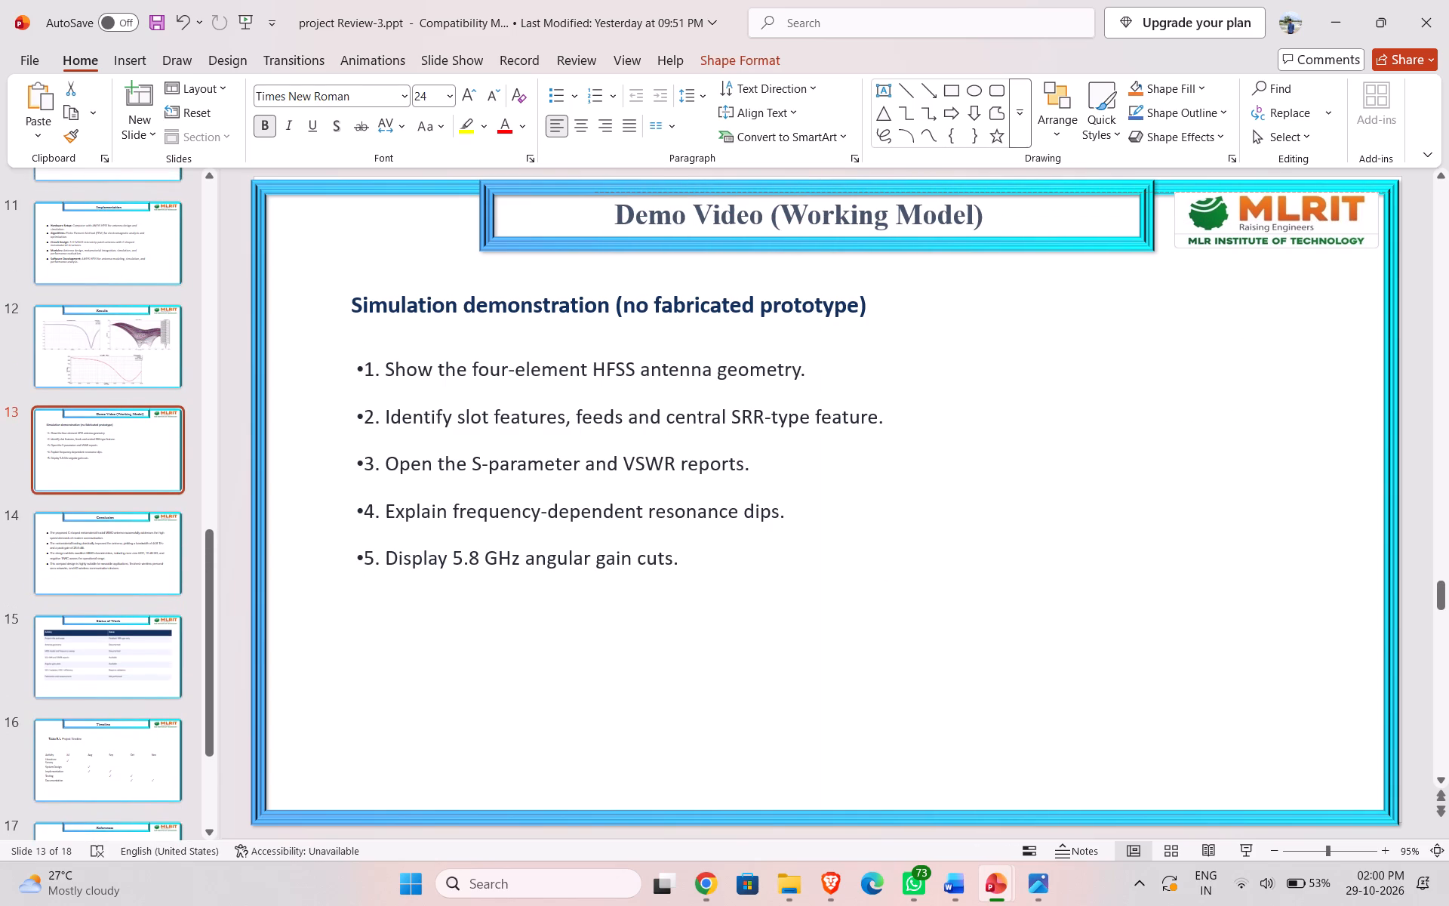
pyautogui.moveTo(740, 193); pyautogui.dragTo(746, 195)
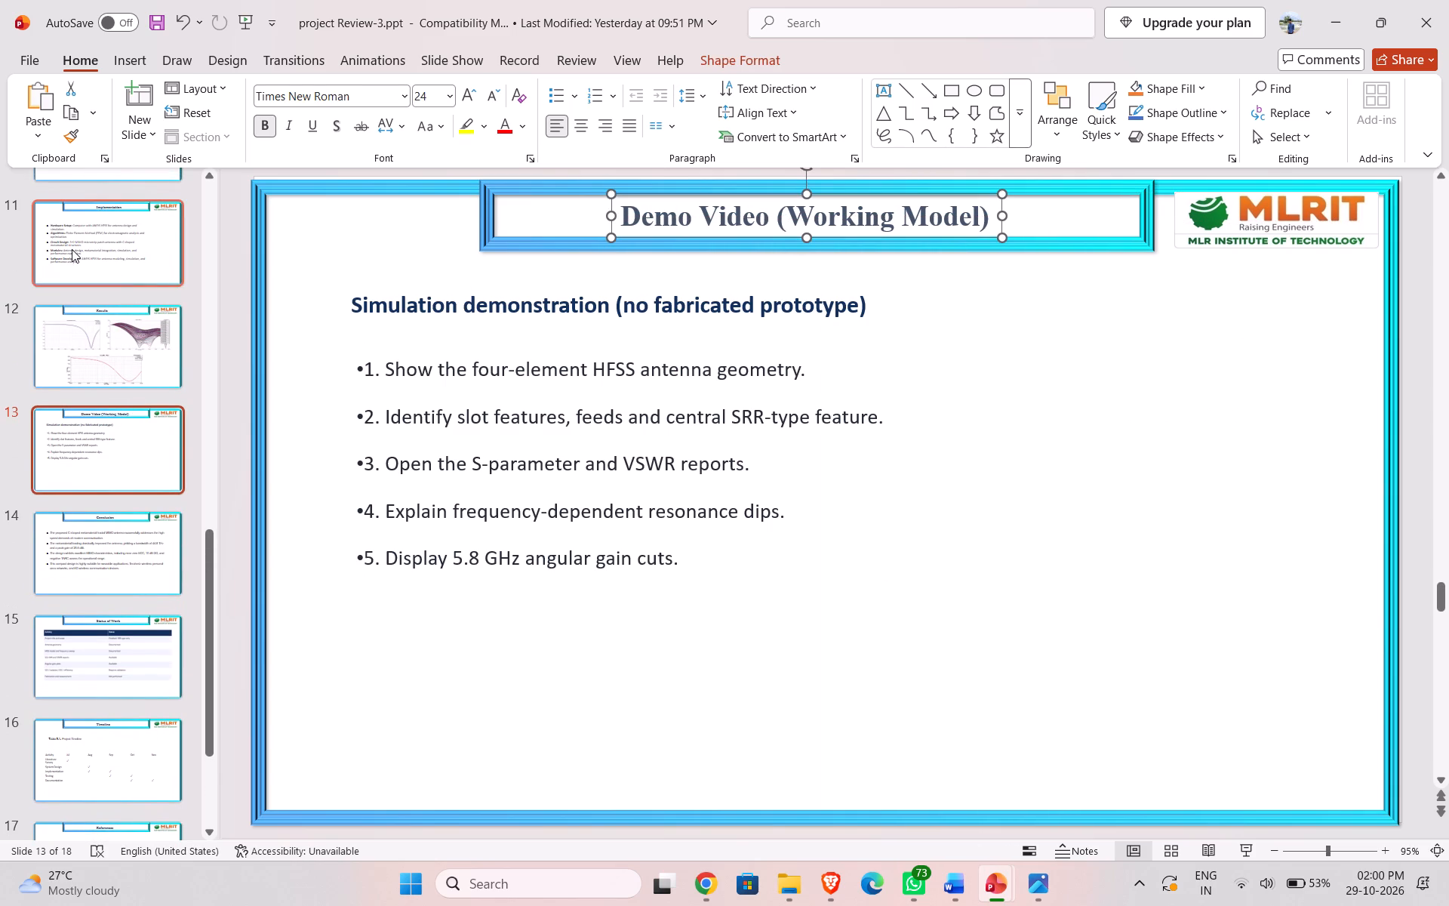
# Review the opening slides from the title slide and Overview through Literature Survey, Existing Method and Need for Proposed Work to System Model.
pyautogui.scroll(13, 72, 249)
pyautogui.click(119, 214)
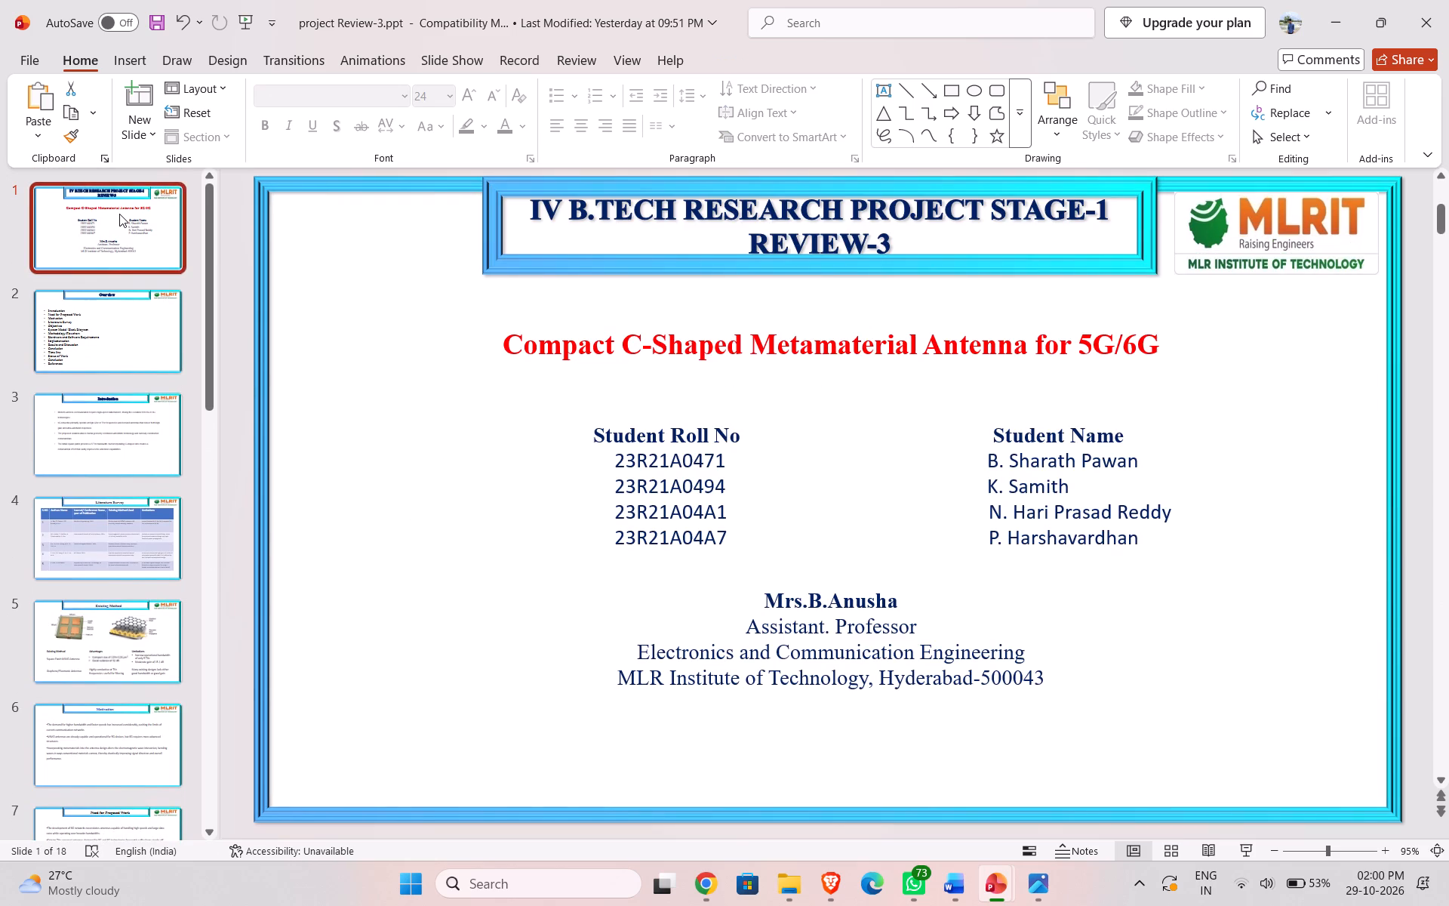
pyautogui.click(117, 328)
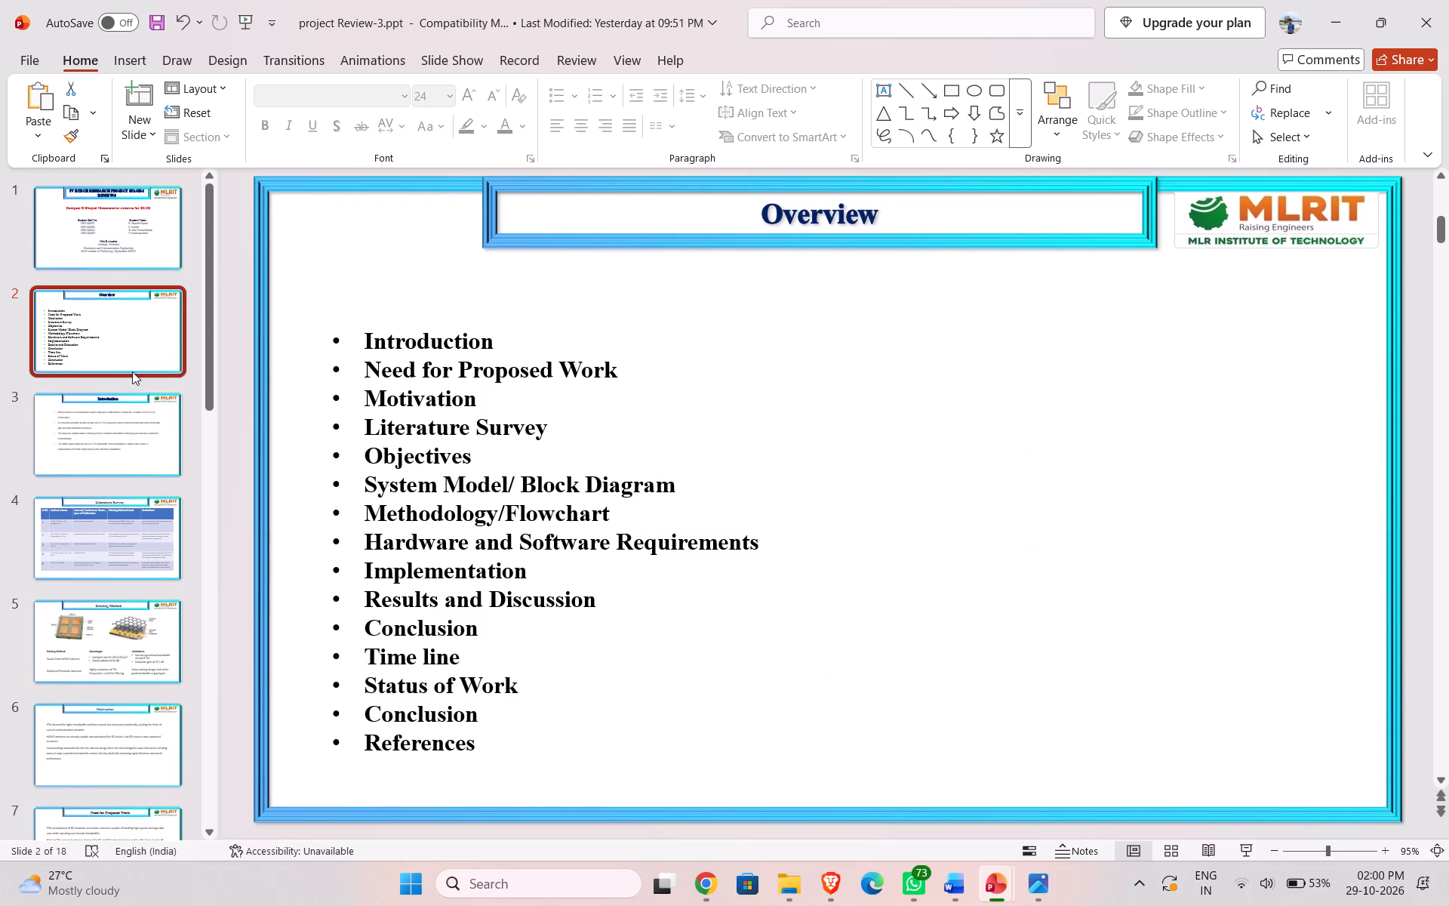
pyautogui.click(130, 443)
pyautogui.click(112, 359)
pyautogui.click(117, 449)
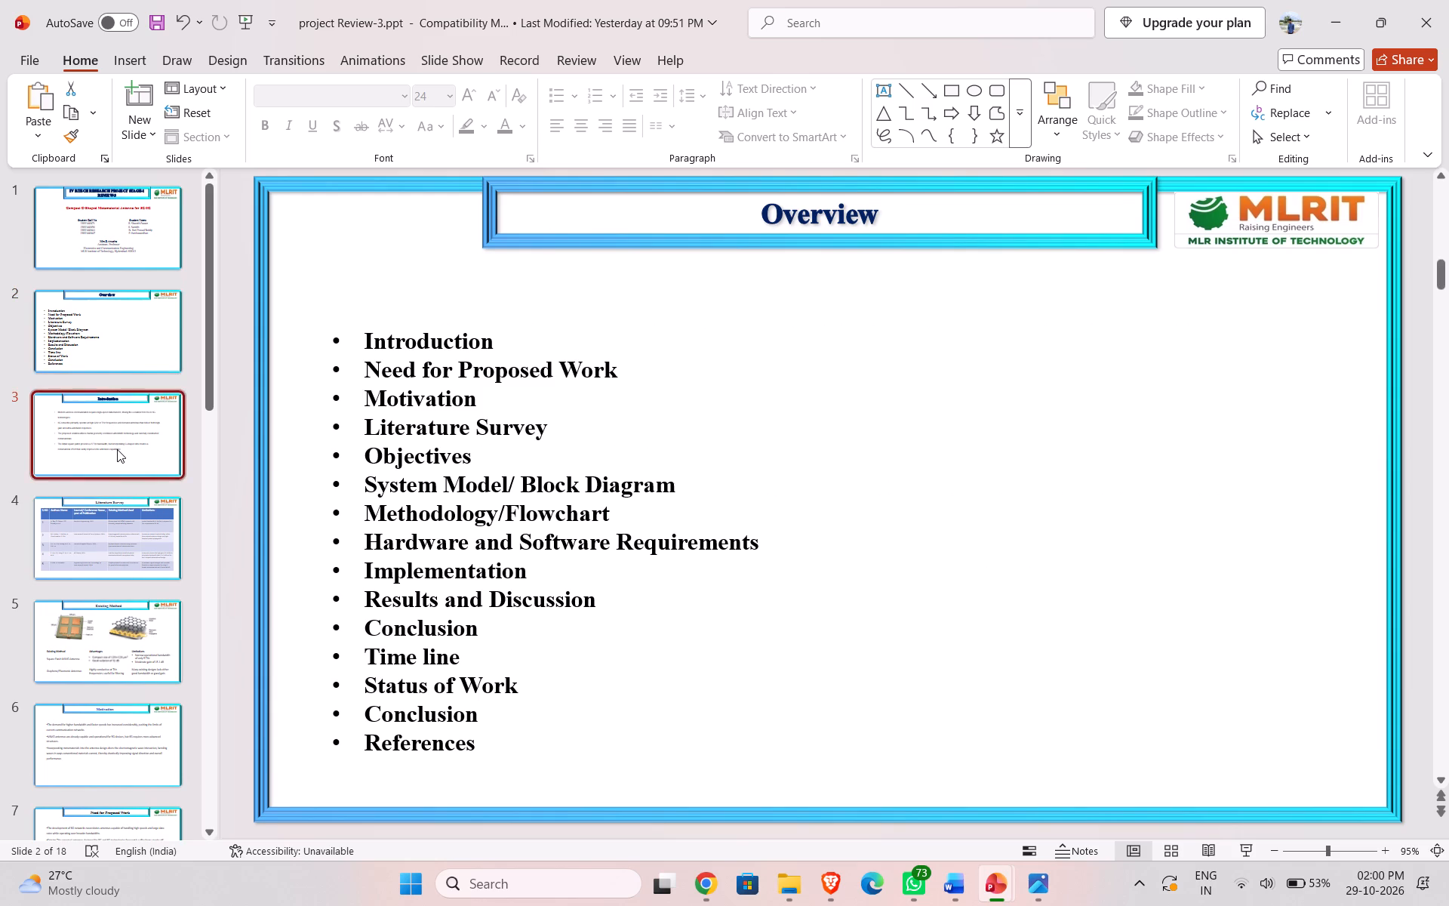
pyautogui.click(154, 537)
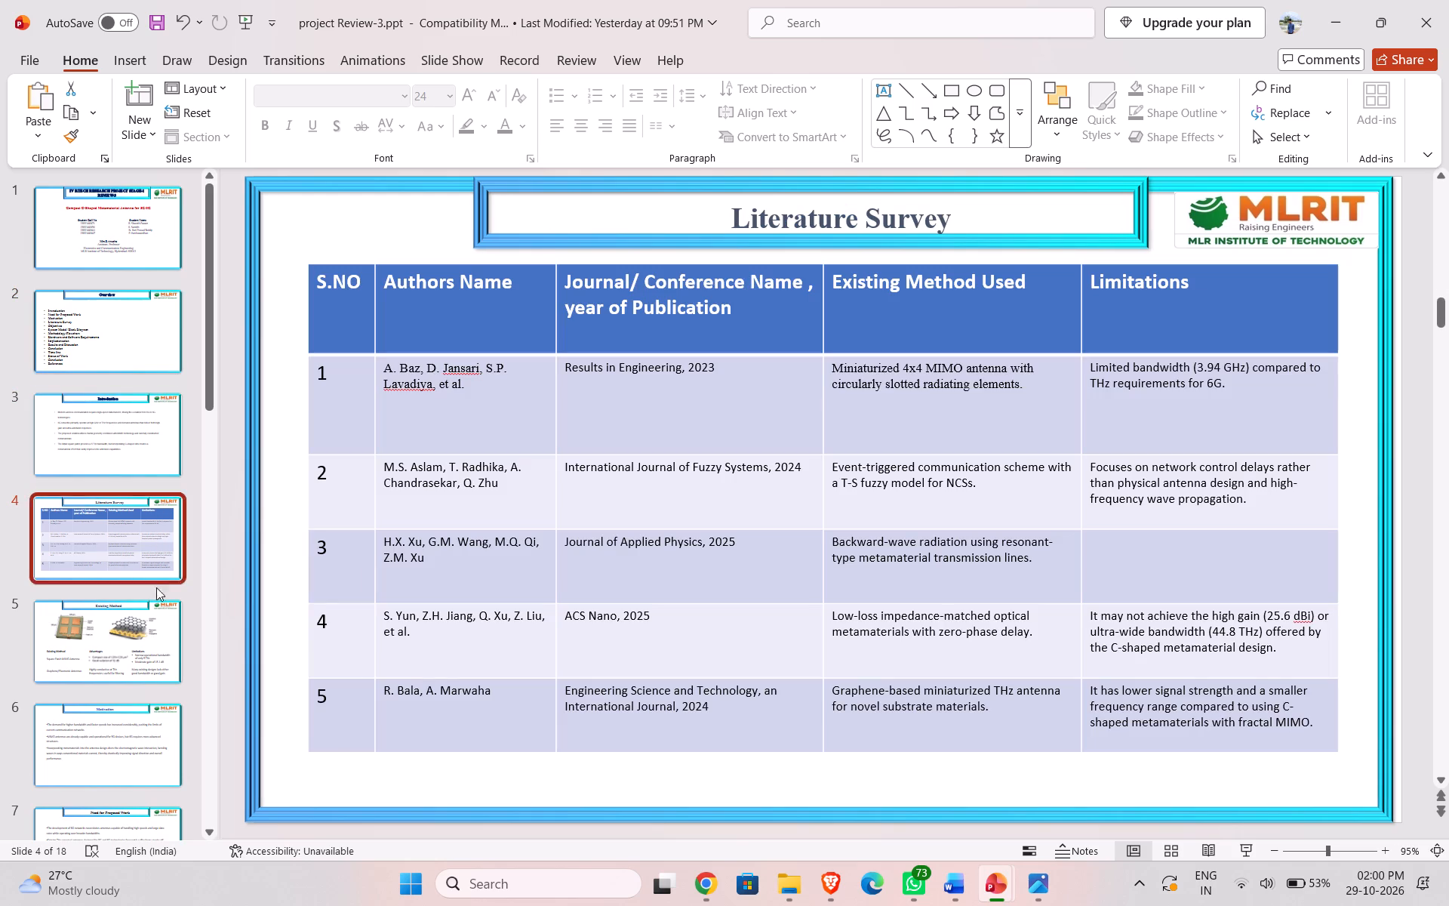
pyautogui.click(146, 633)
pyautogui.scroll(-1, 146, 633)
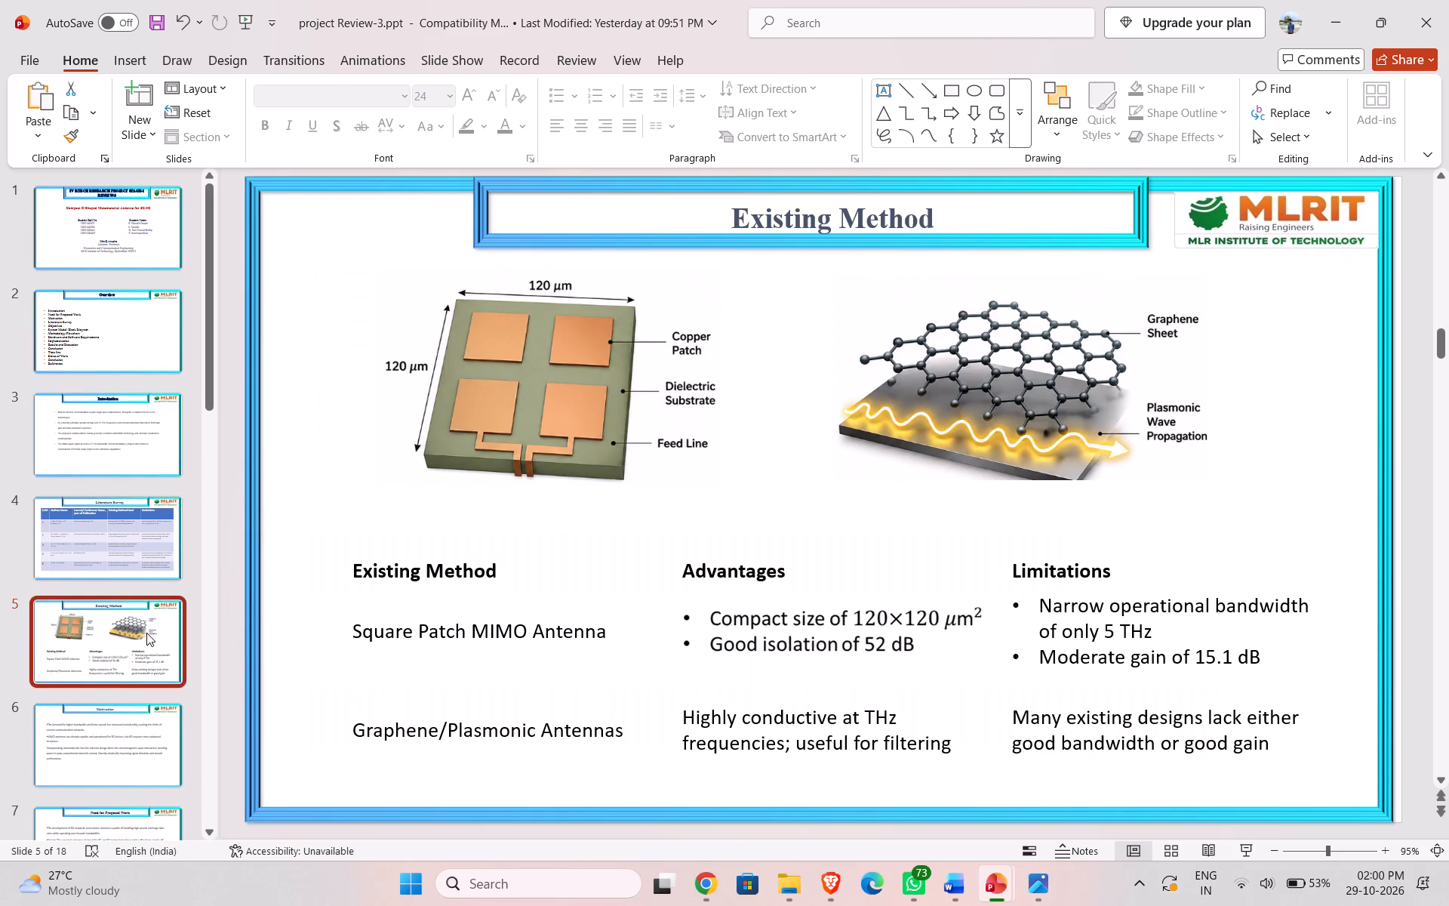
pyautogui.scroll(-1, 146, 633)
pyautogui.click(148, 491)
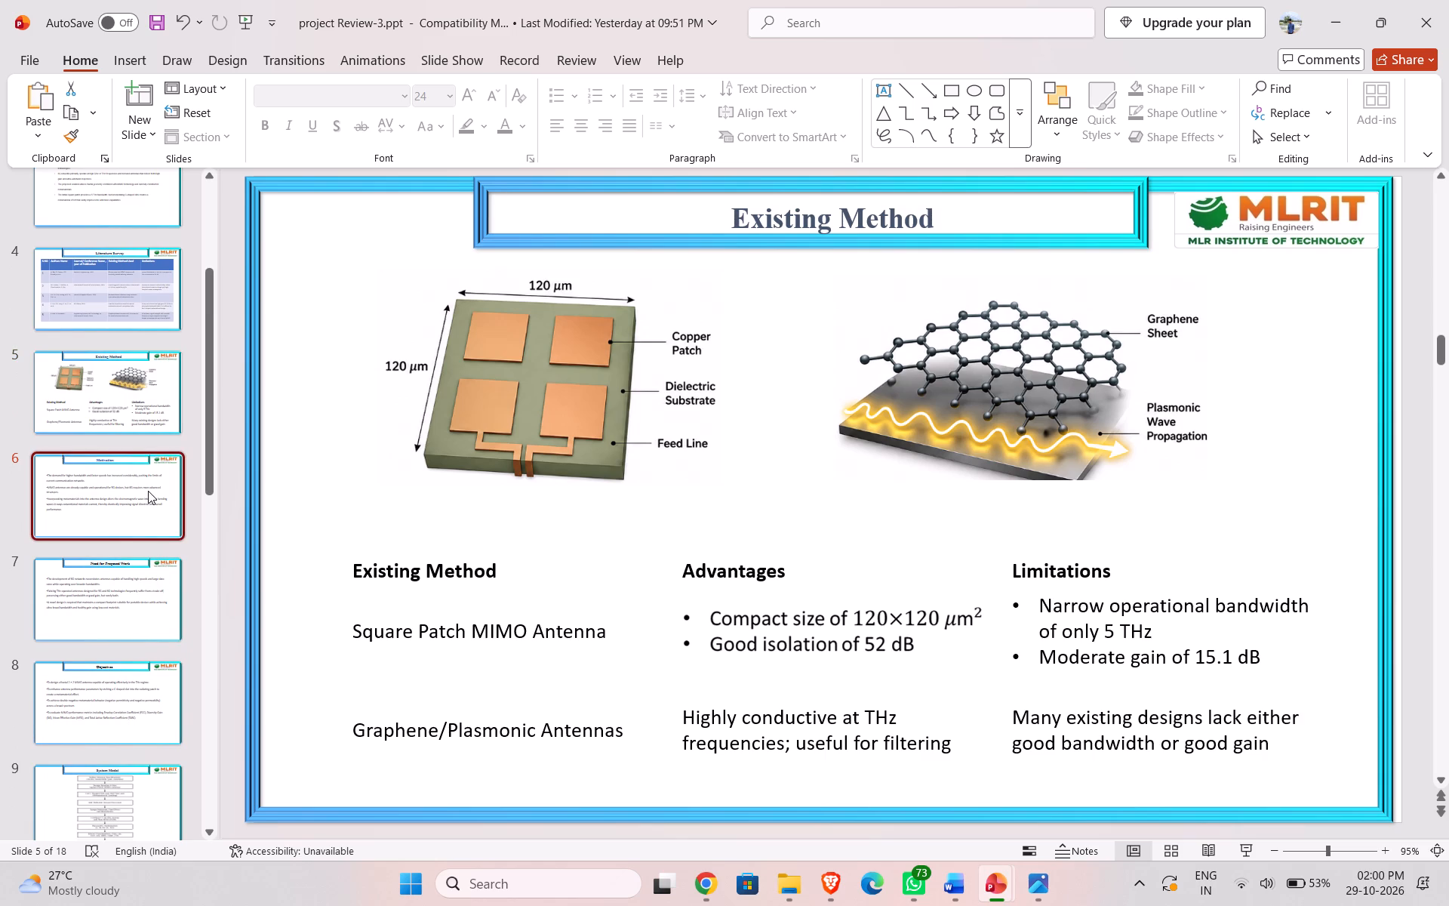
pyautogui.click(132, 590)
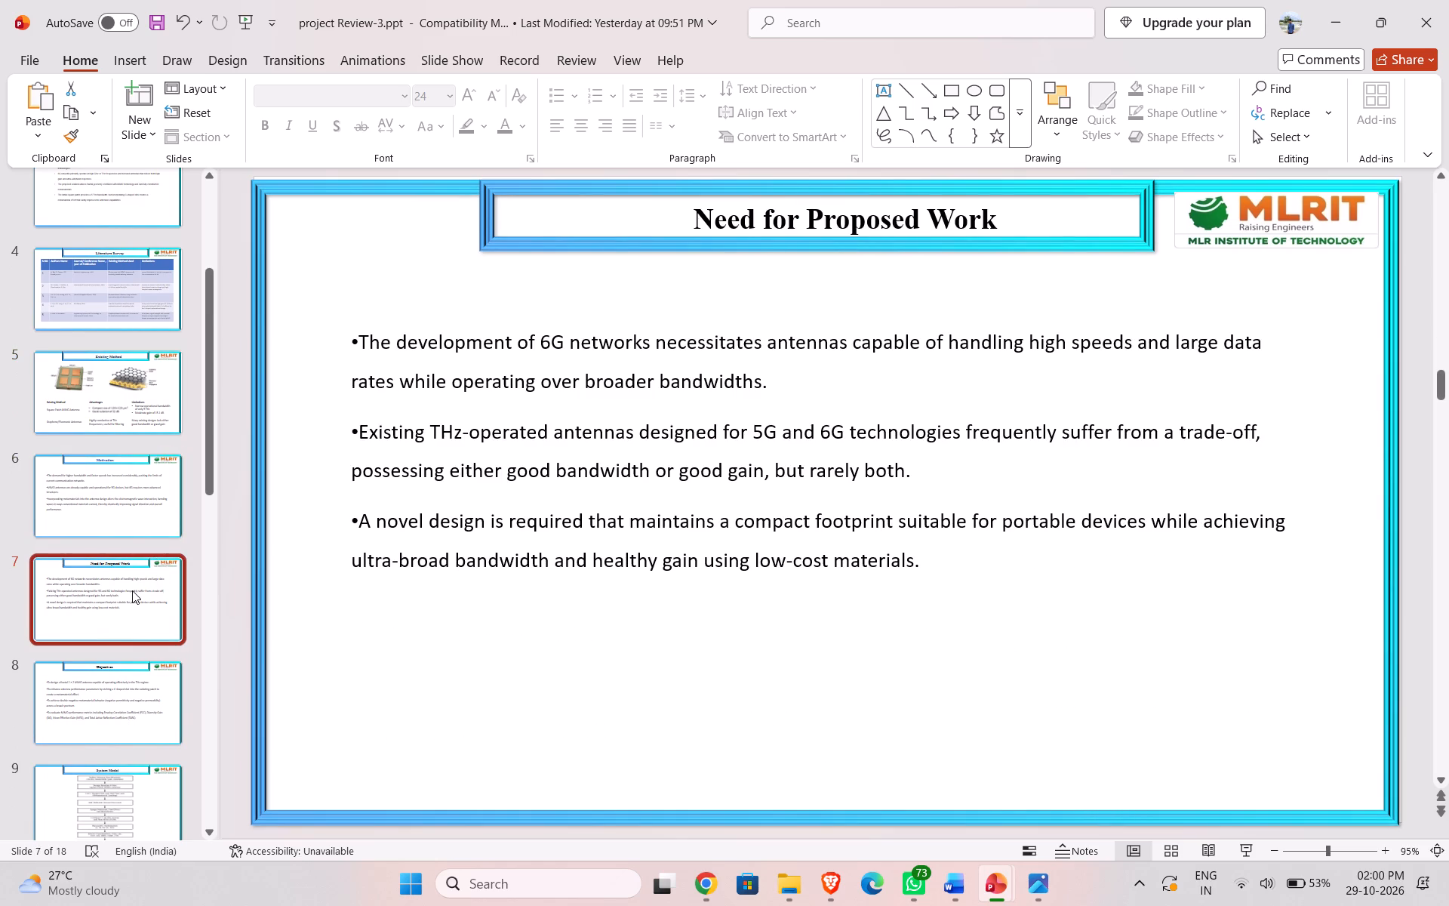
pyautogui.press('Down')
pyautogui.press('Down')
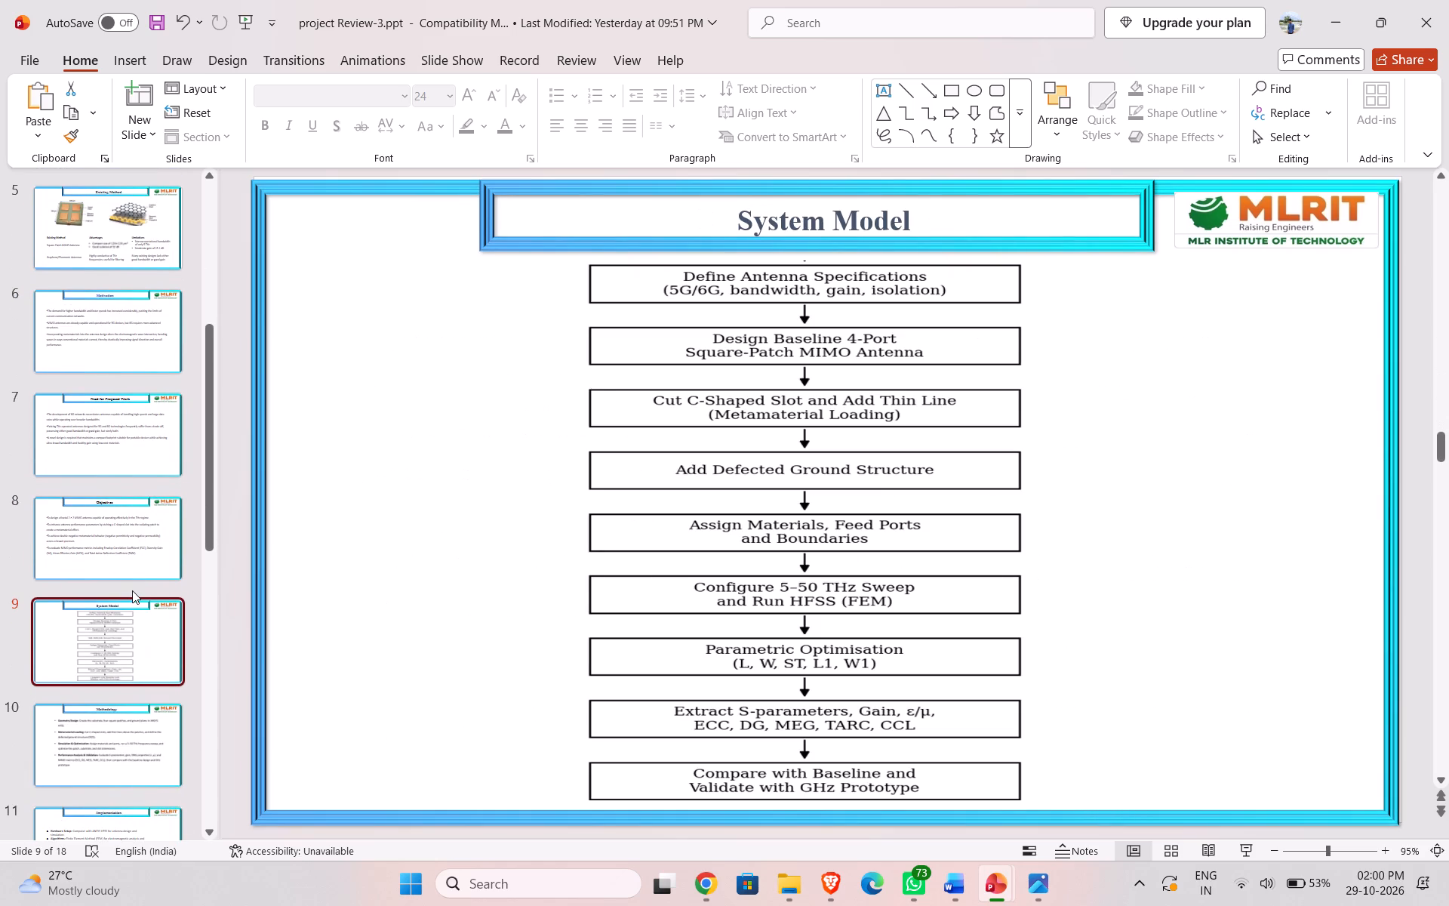
pyautogui.press('Up')
pyautogui.press('Up')
pyautogui.press('Up')
pyautogui.press('Down')
pyautogui.press('Up')
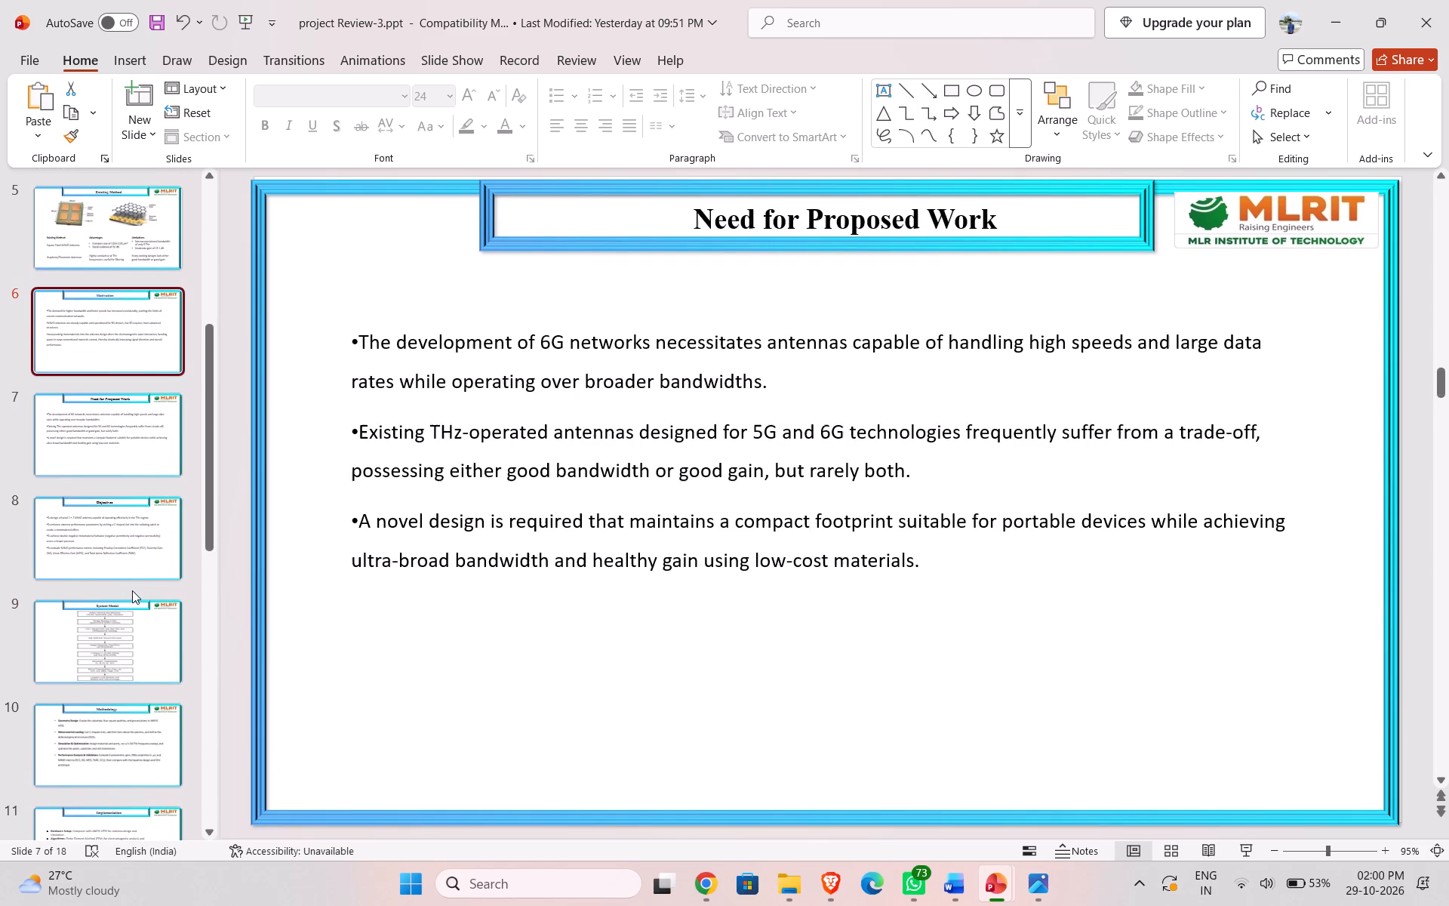
pyautogui.press('Up')
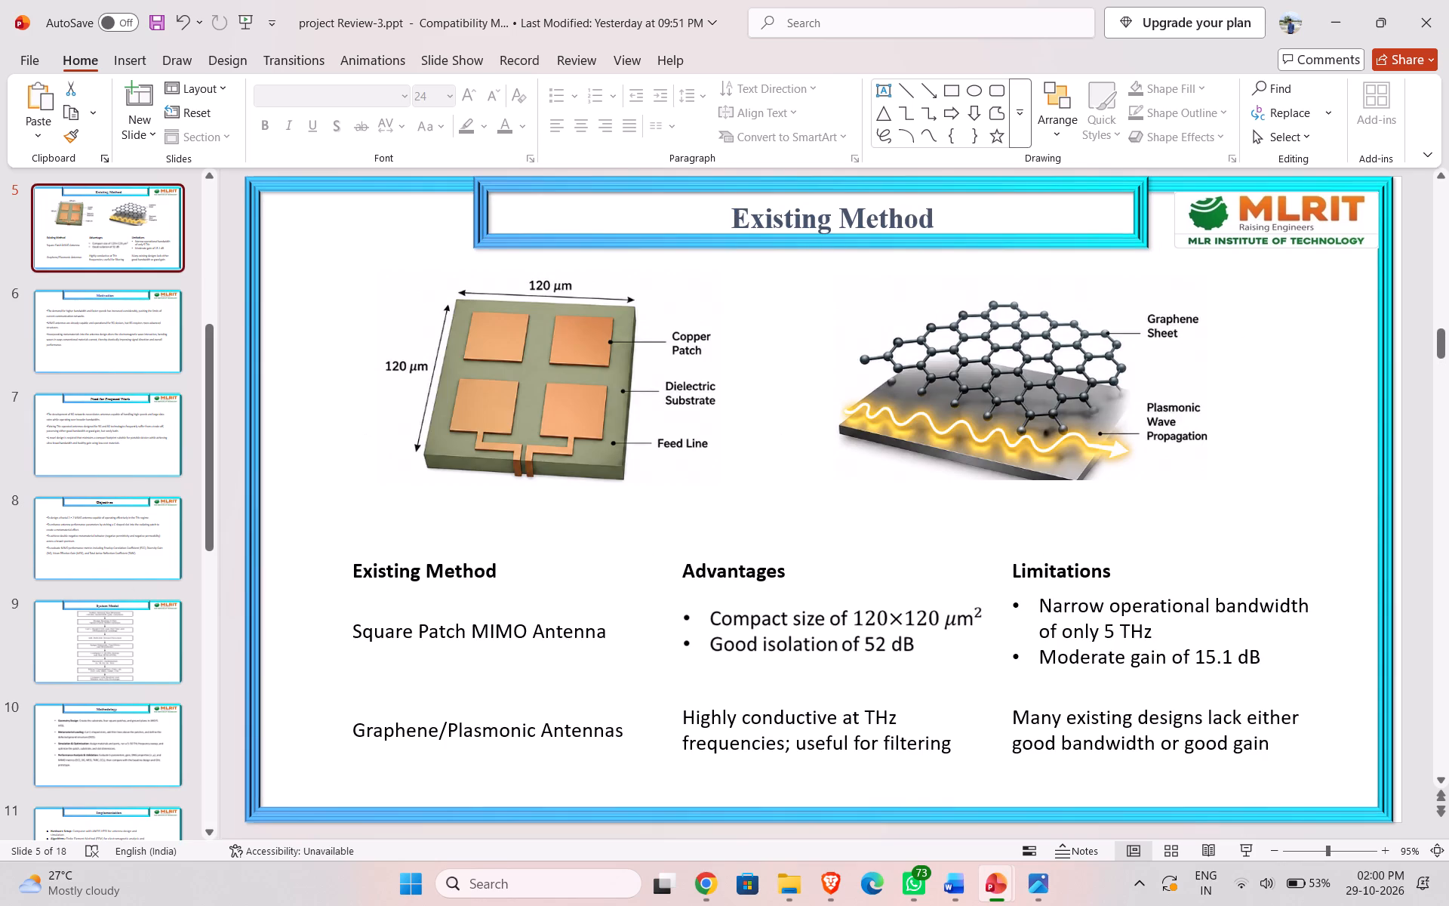
# Shift the "Need for Proposed Work" title on slide 7 slightly left to centre it in the title banner.
pyautogui.click(115, 448)
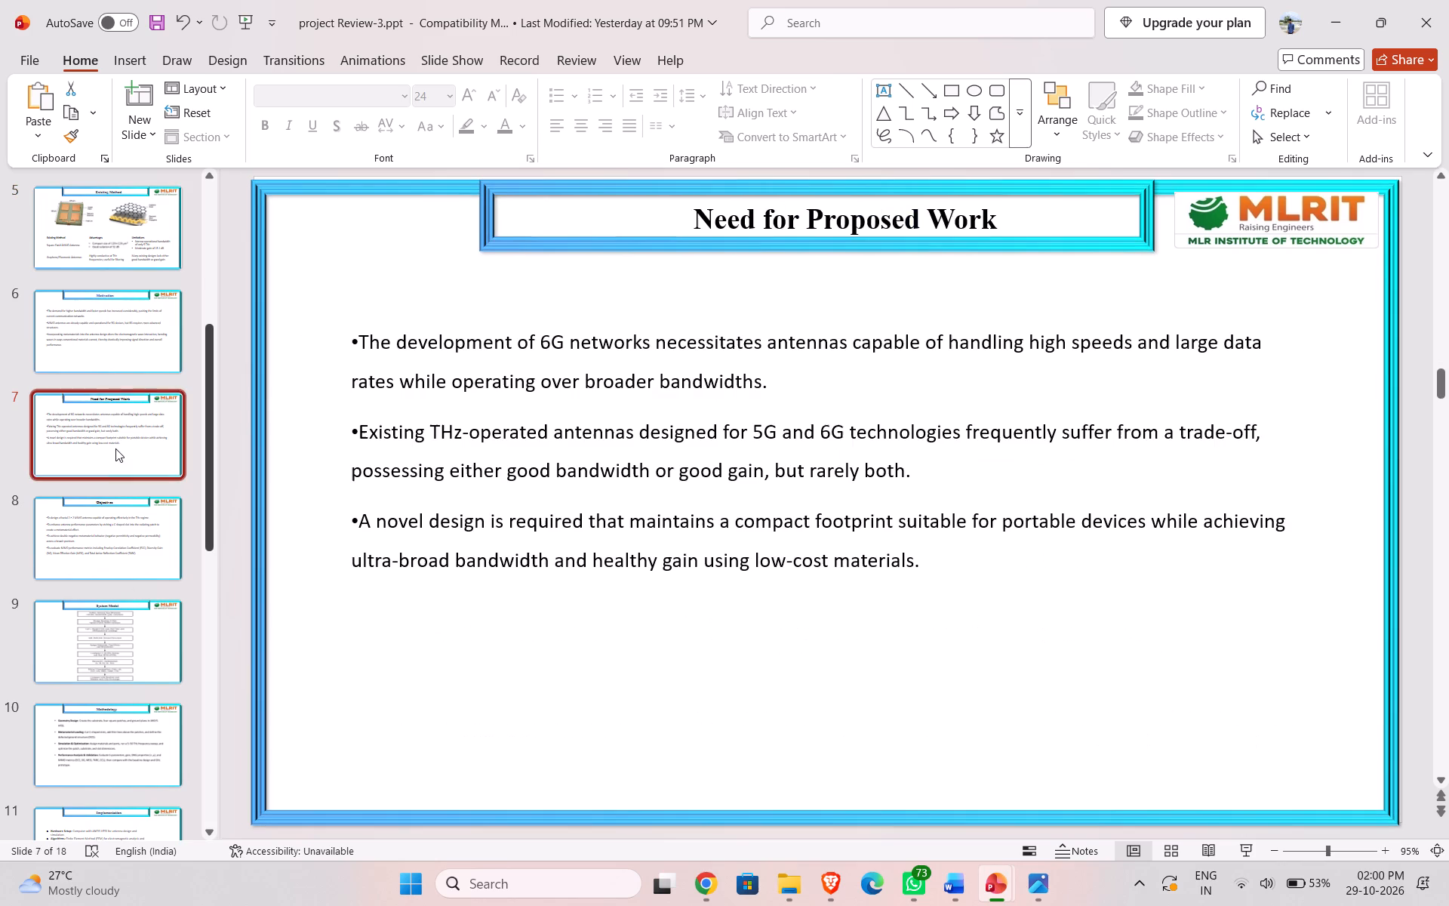
pyautogui.click(875, 202)
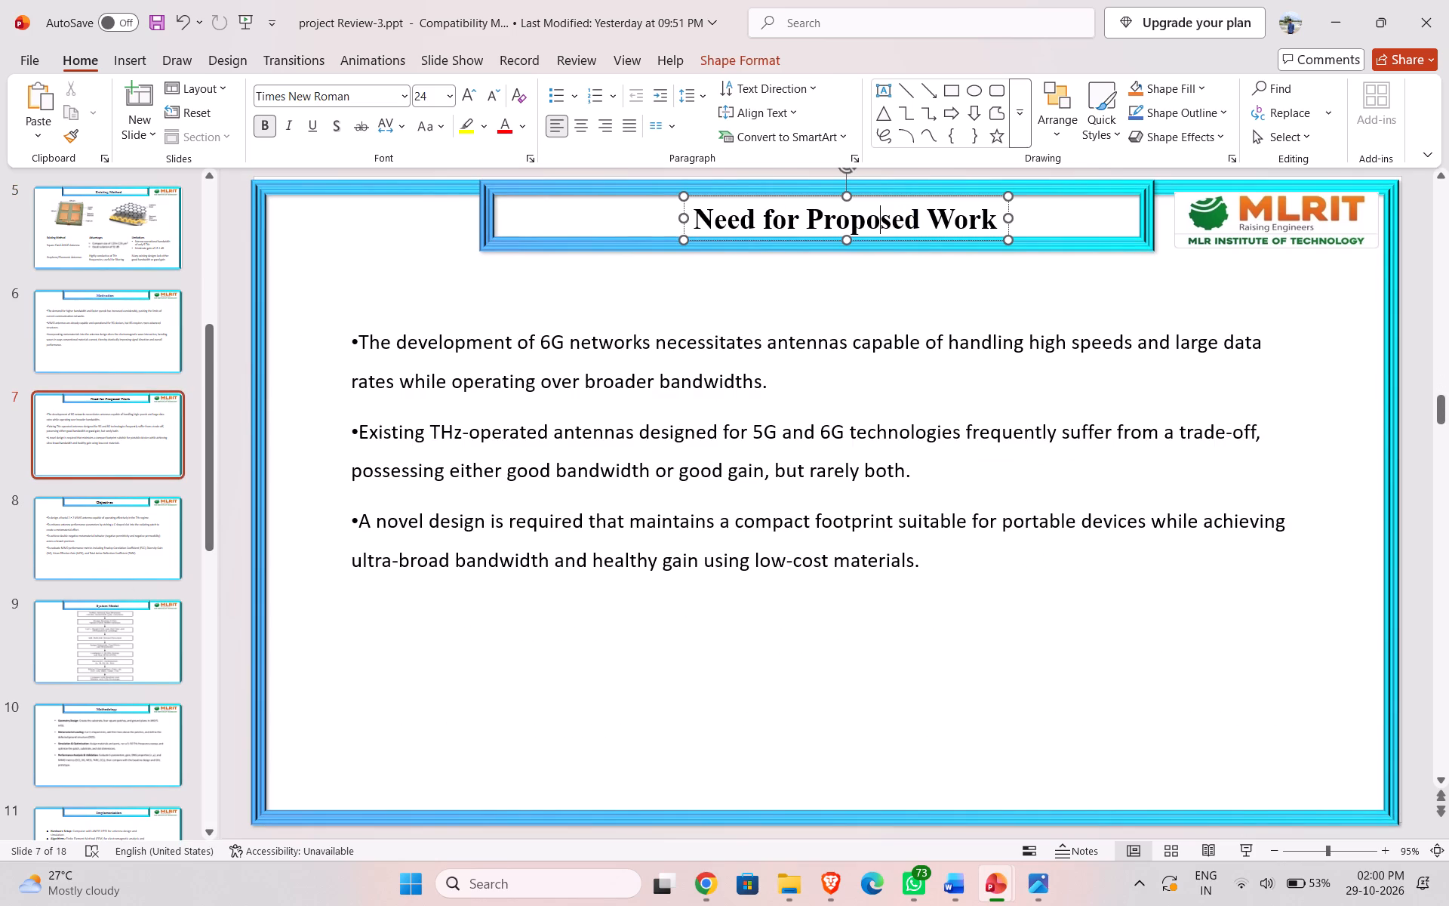
pyautogui.moveTo(825, 196); pyautogui.dragTo(796, 194)
pyautogui.press('Down')
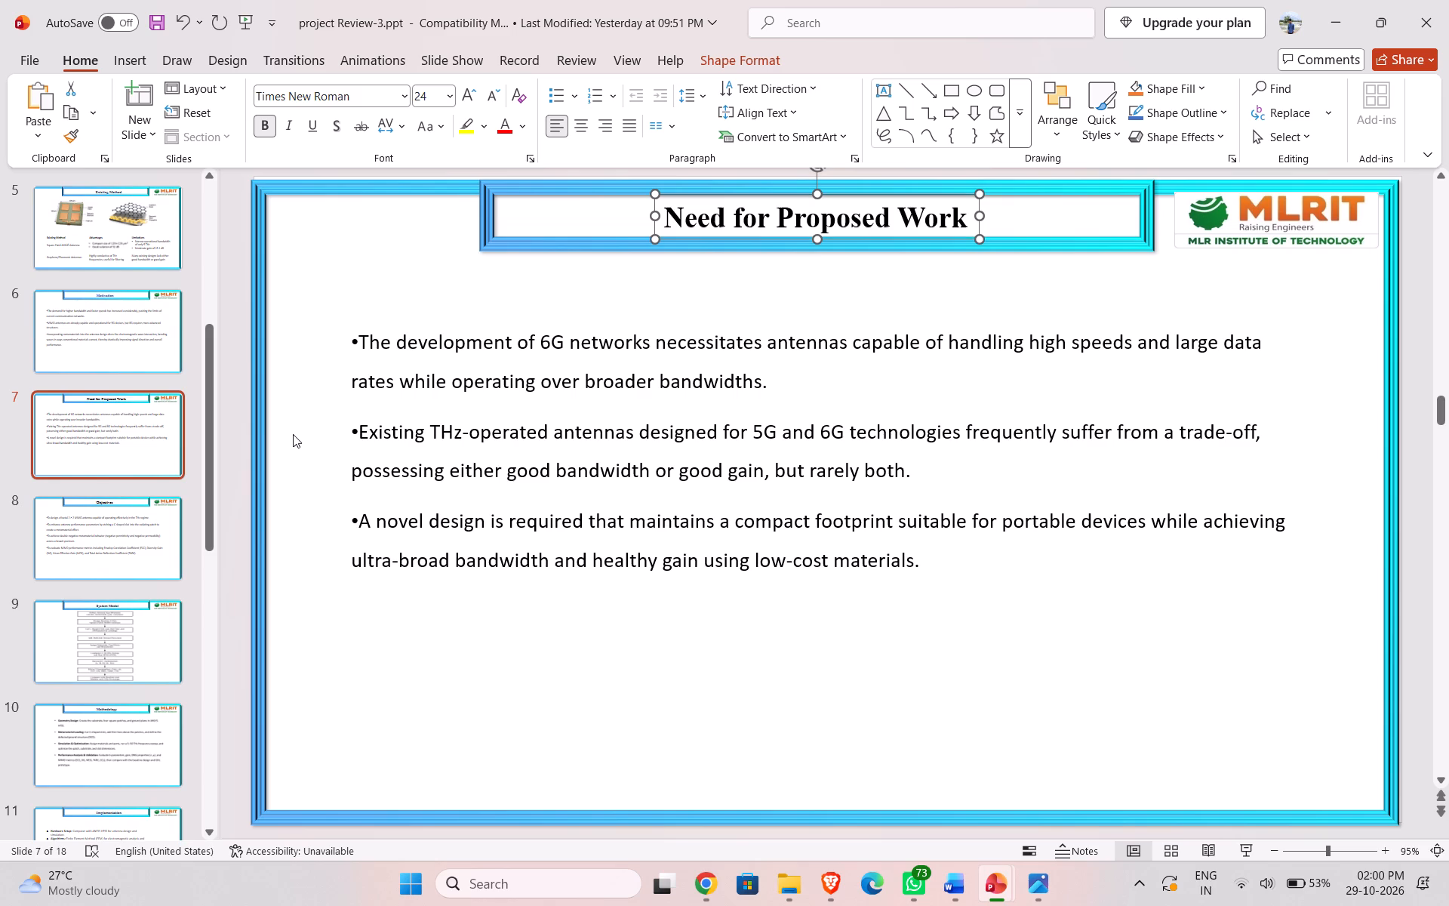
pyautogui.press('Down')
pyautogui.press('Up')
pyautogui.press('Up')
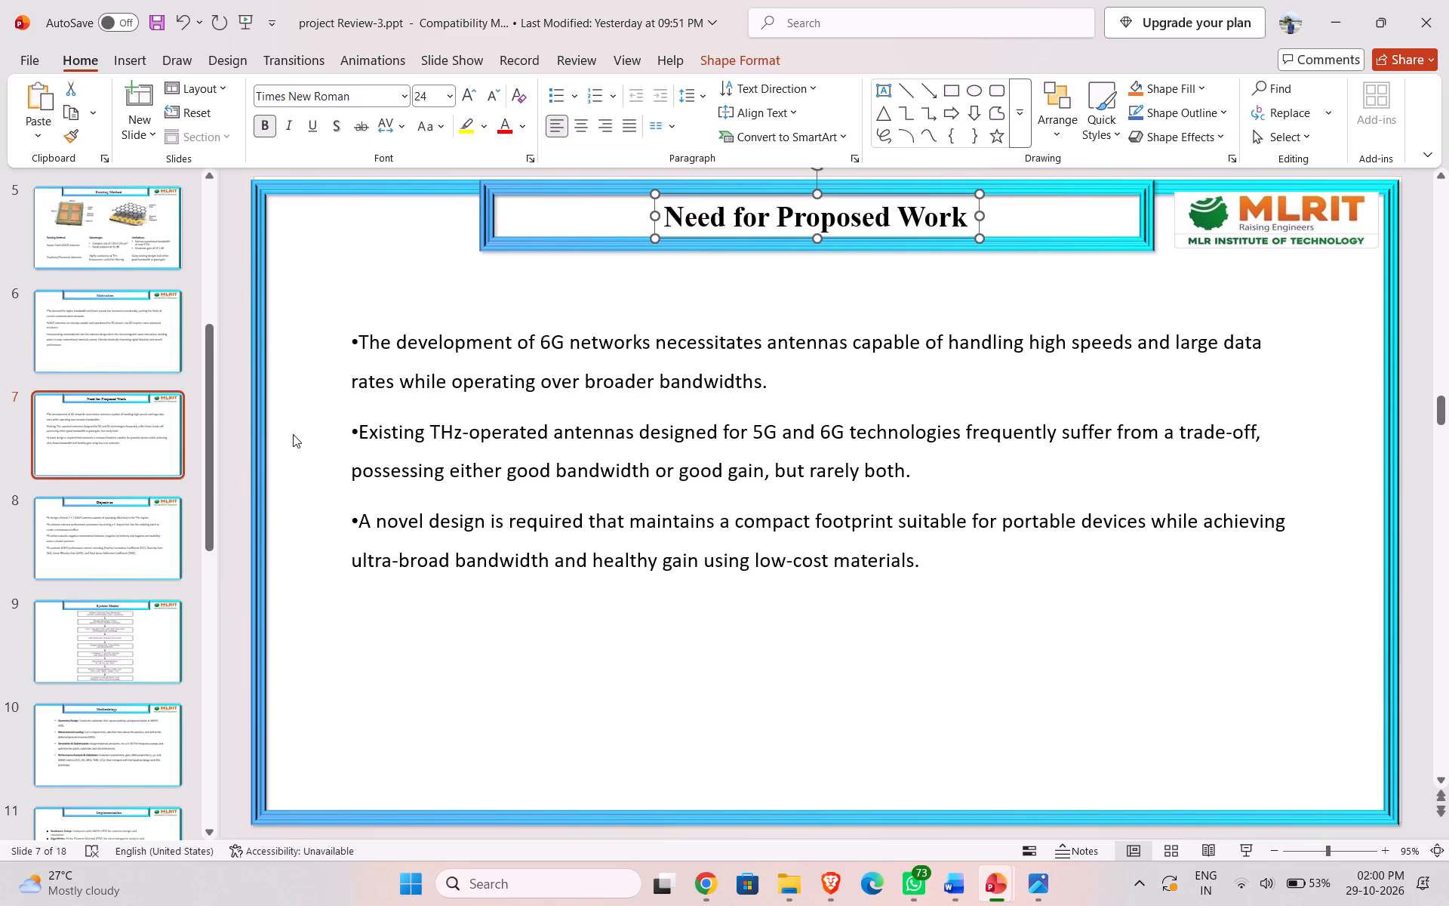
pyautogui.click(537, 321)
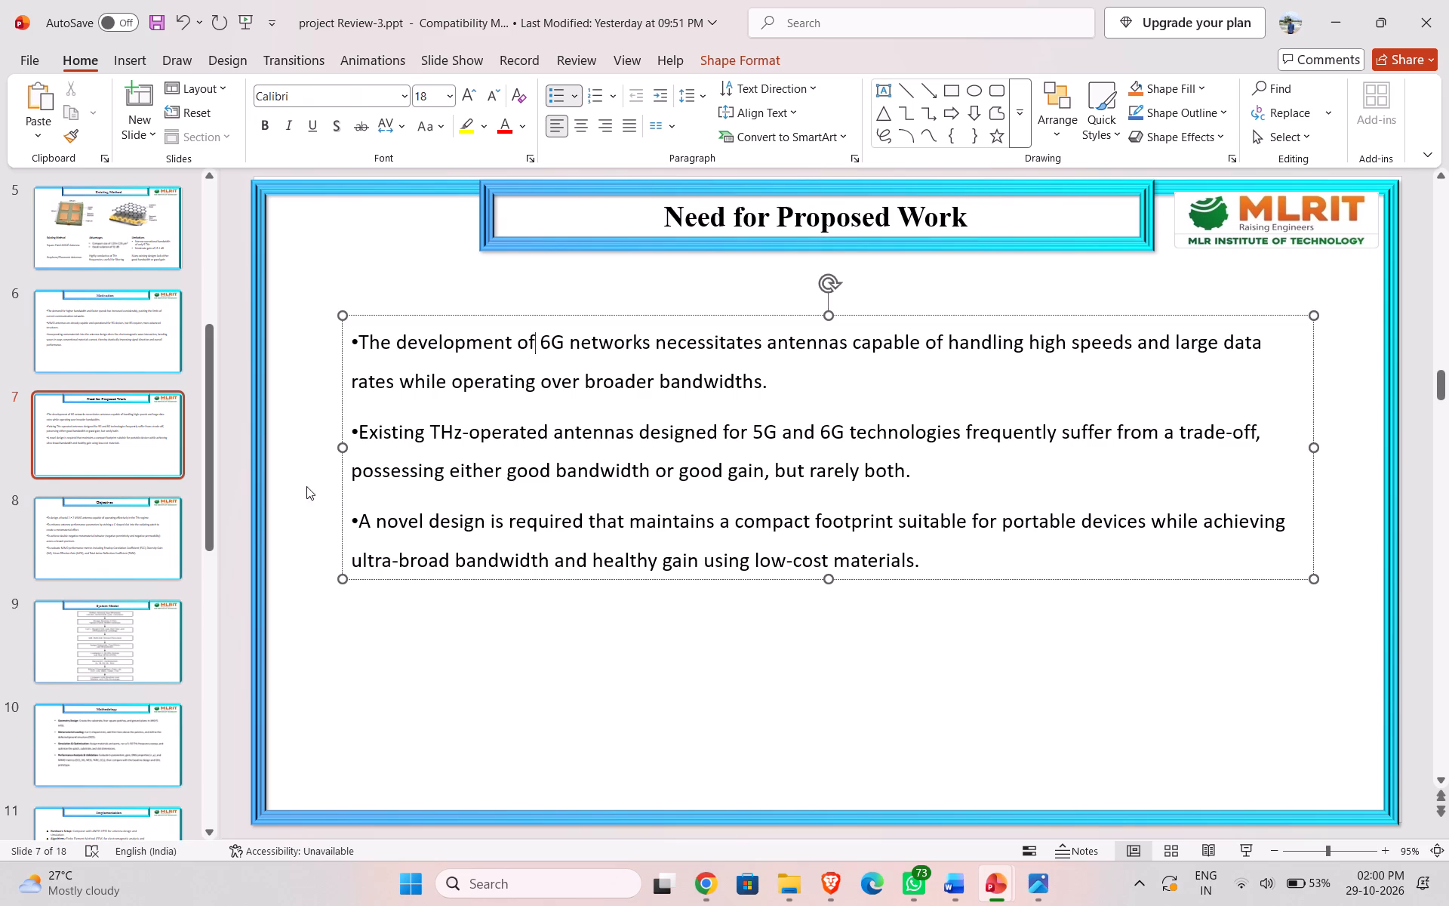
# Look through the slides from Need for Proposed Work to System Model again.
pyautogui.click(126, 458)
pyautogui.press('Down')
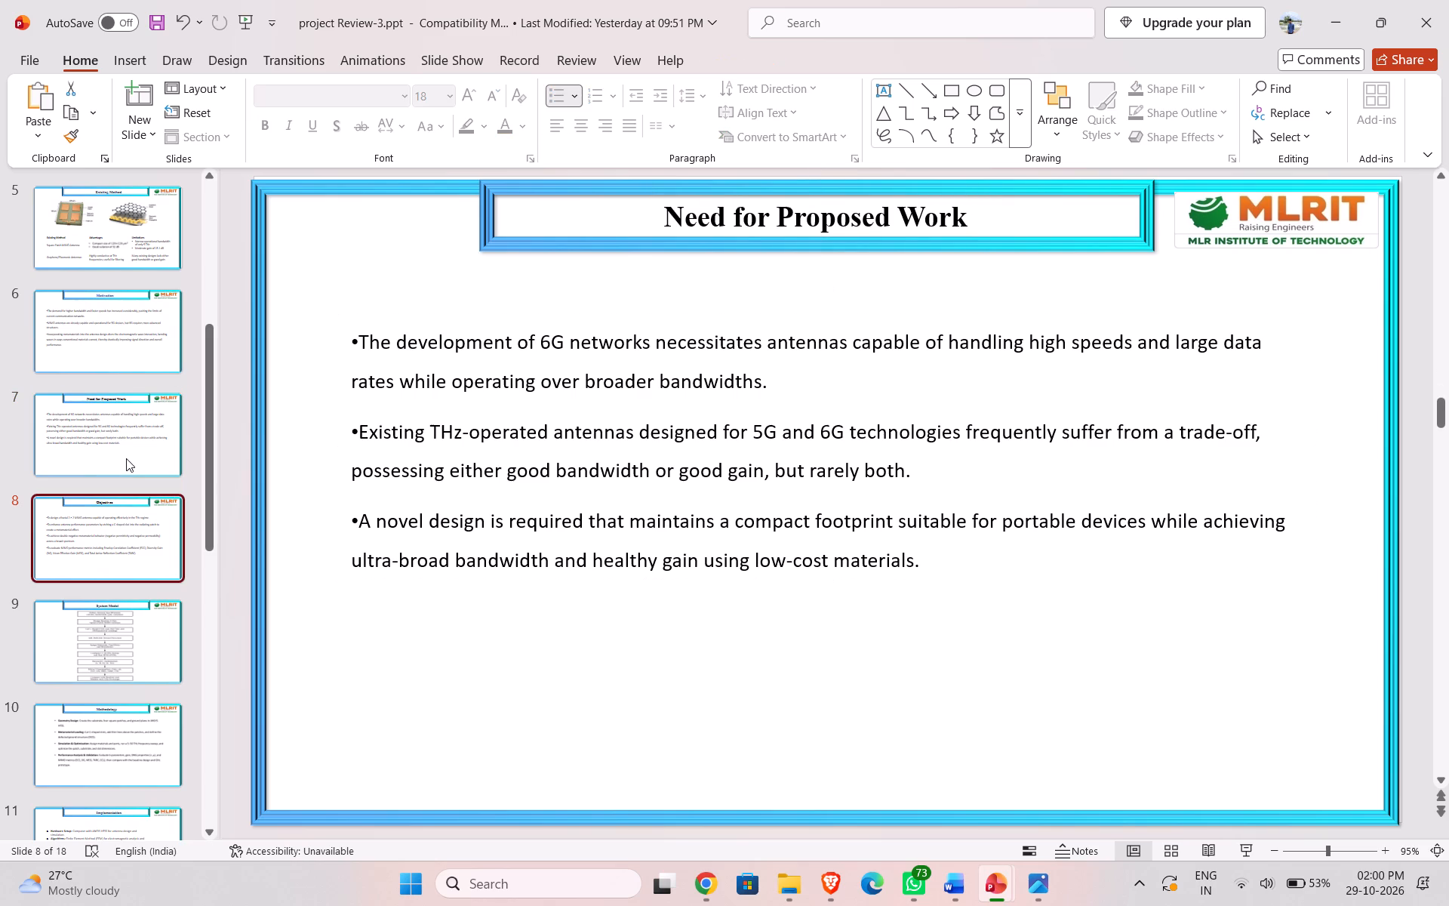
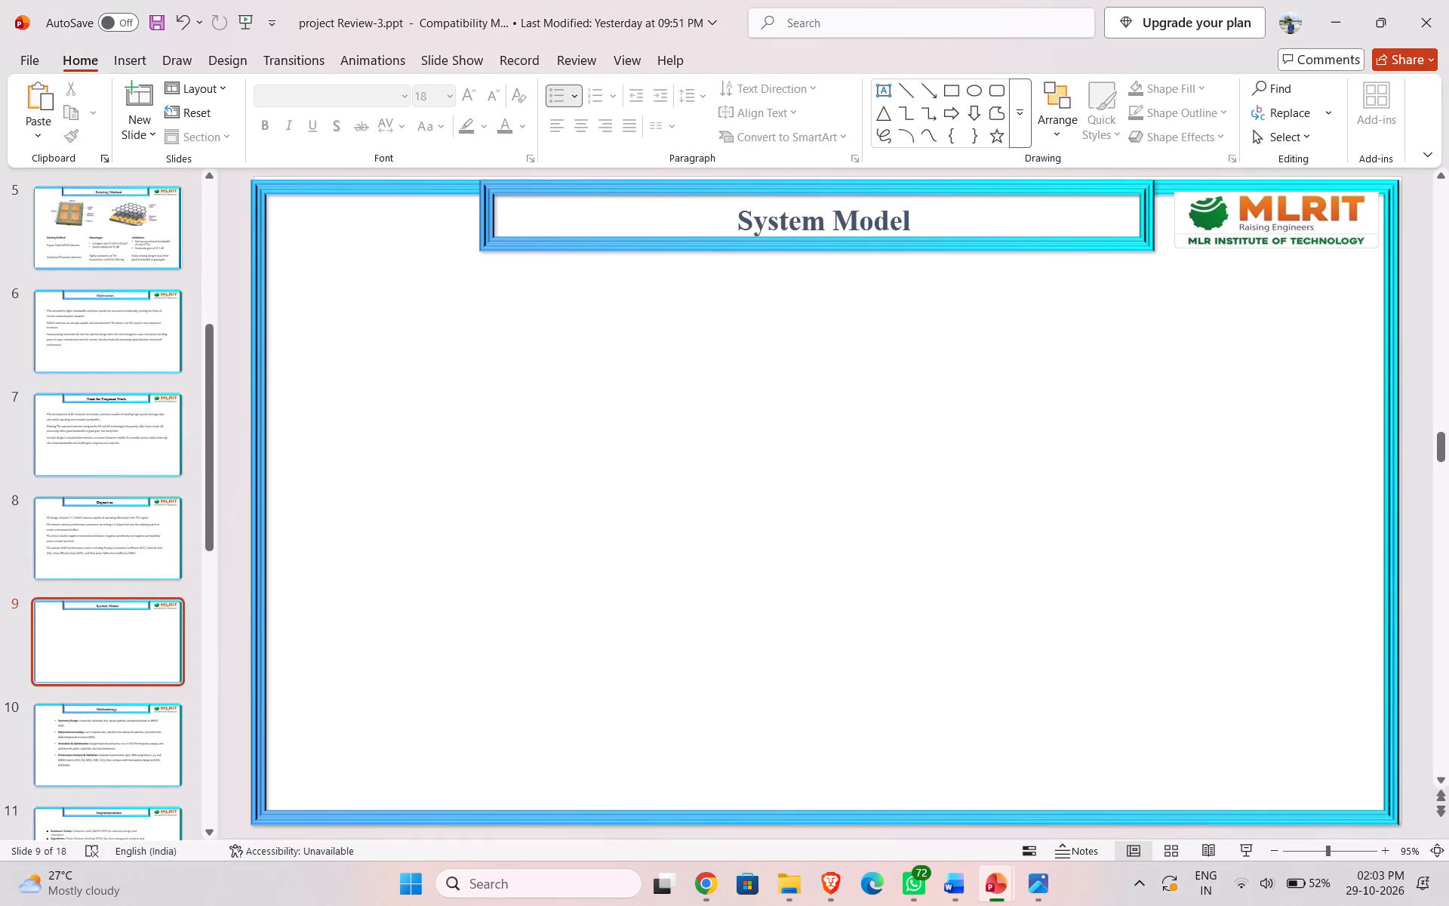
pyautogui.hotkey('ctrl', 'v')
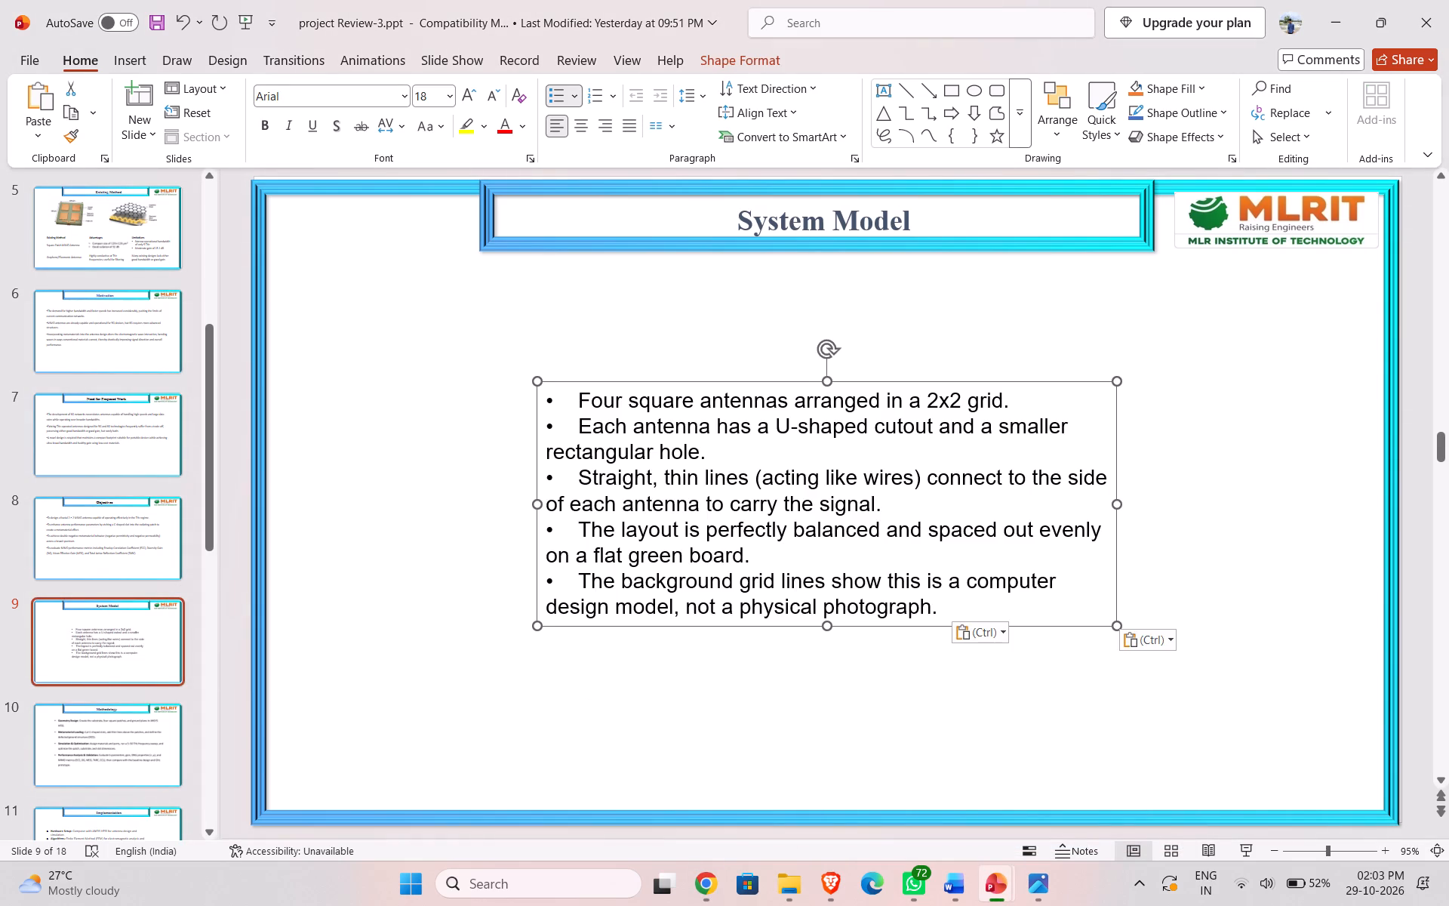
# Move the pasted points text box to the upper-left area of the System Model slide's body.
pyautogui.moveTo(744, 385); pyautogui.dragTo(568, 340)
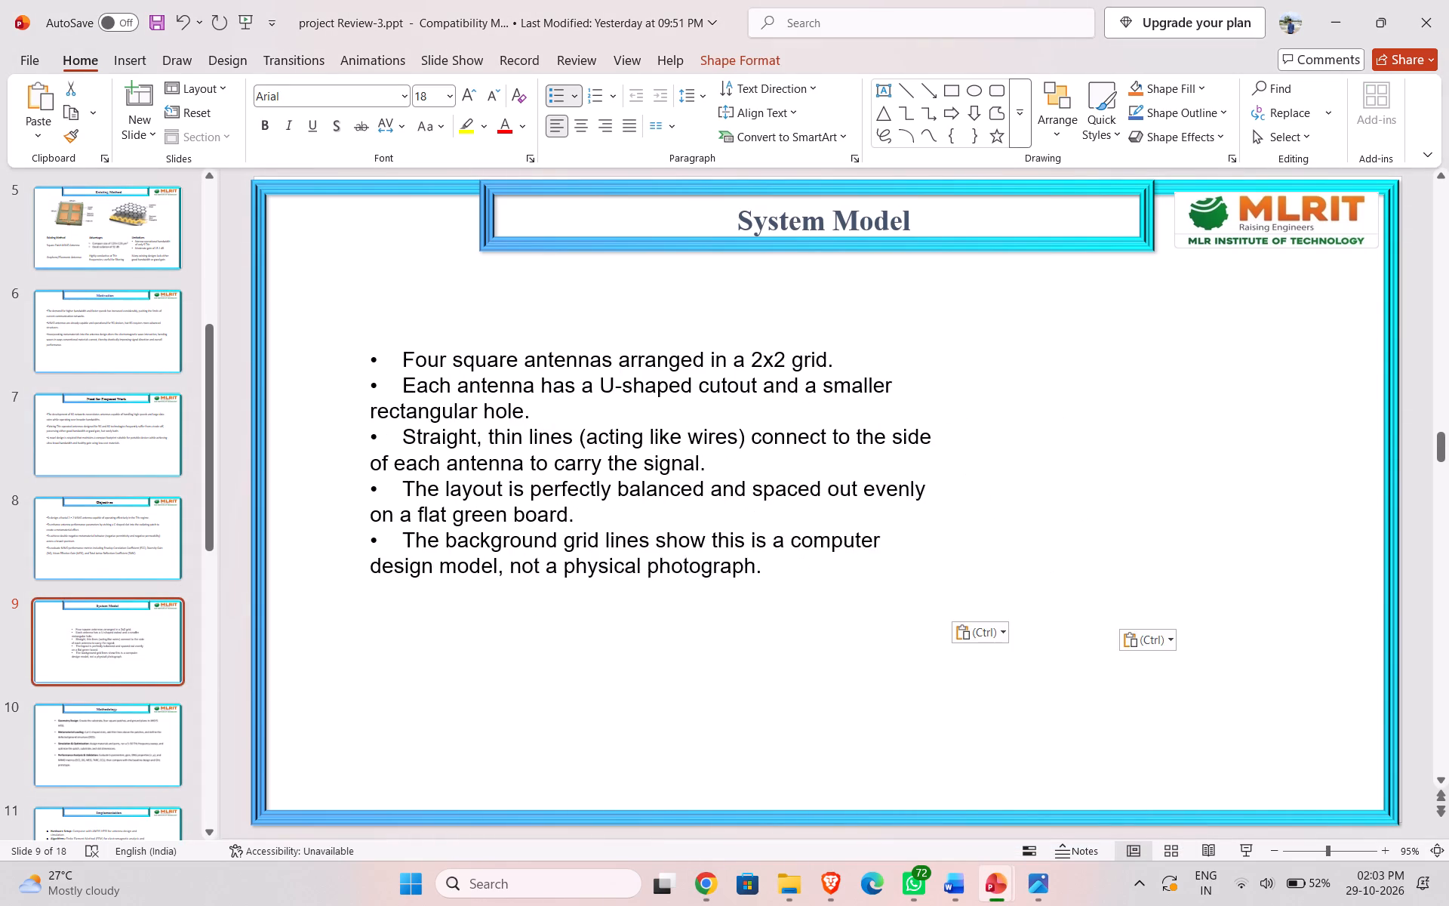
pyautogui.moveTo(568, 340); pyautogui.dragTo(549, 337)
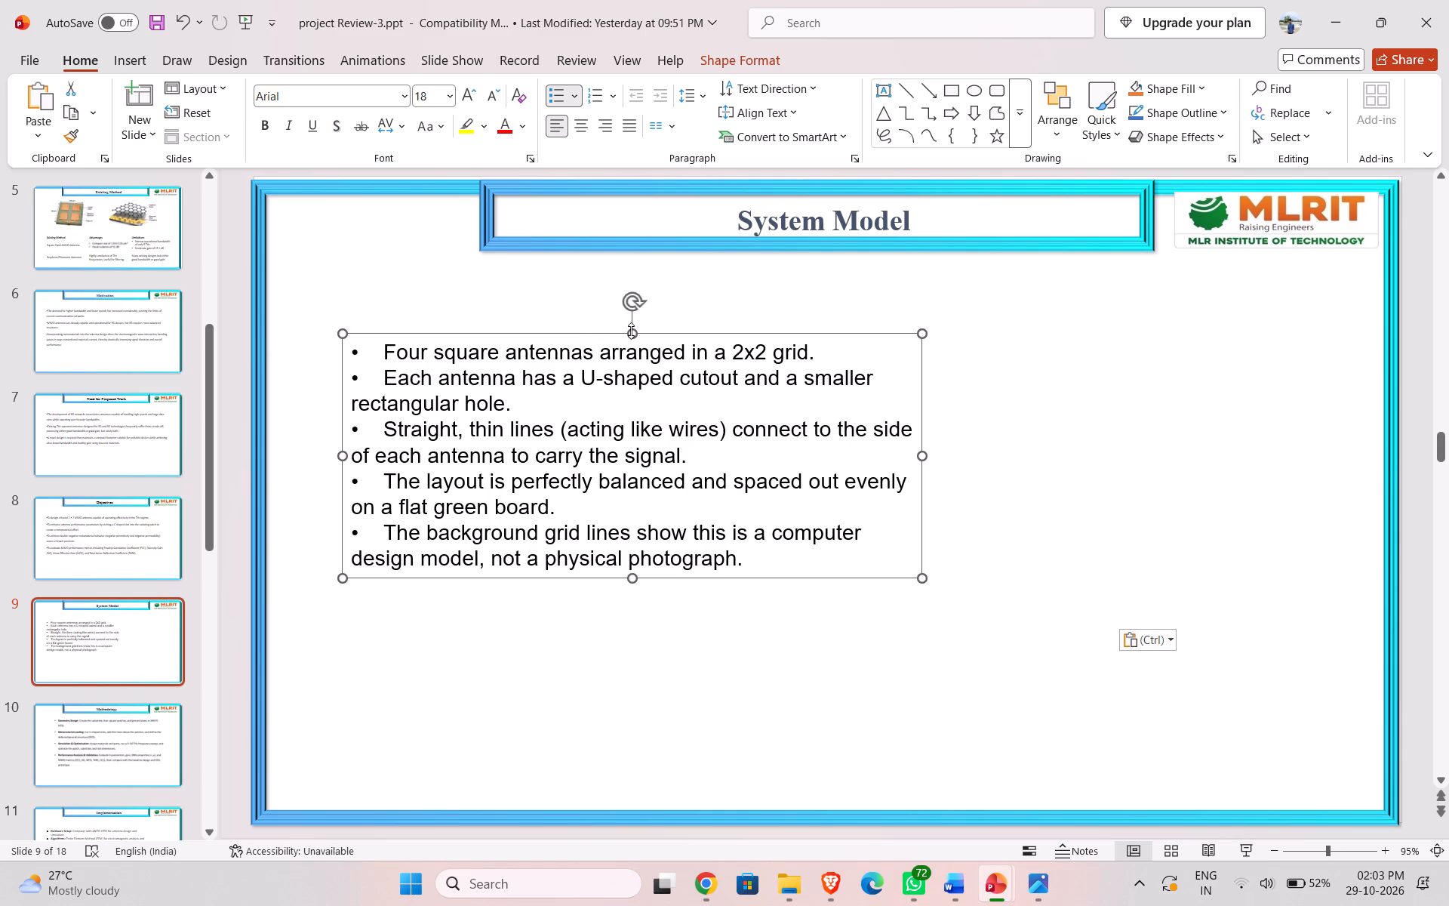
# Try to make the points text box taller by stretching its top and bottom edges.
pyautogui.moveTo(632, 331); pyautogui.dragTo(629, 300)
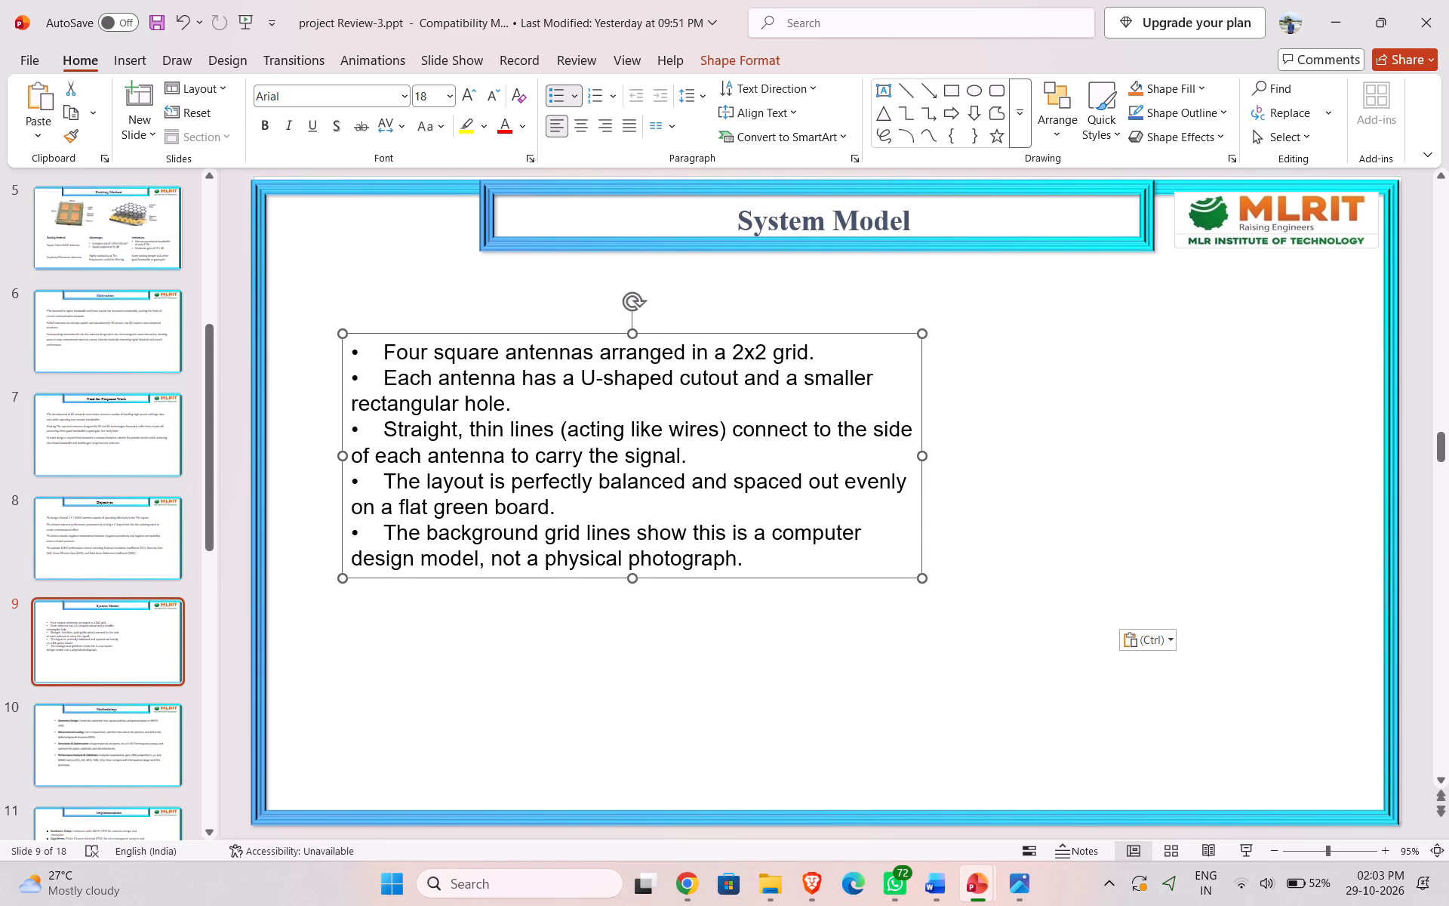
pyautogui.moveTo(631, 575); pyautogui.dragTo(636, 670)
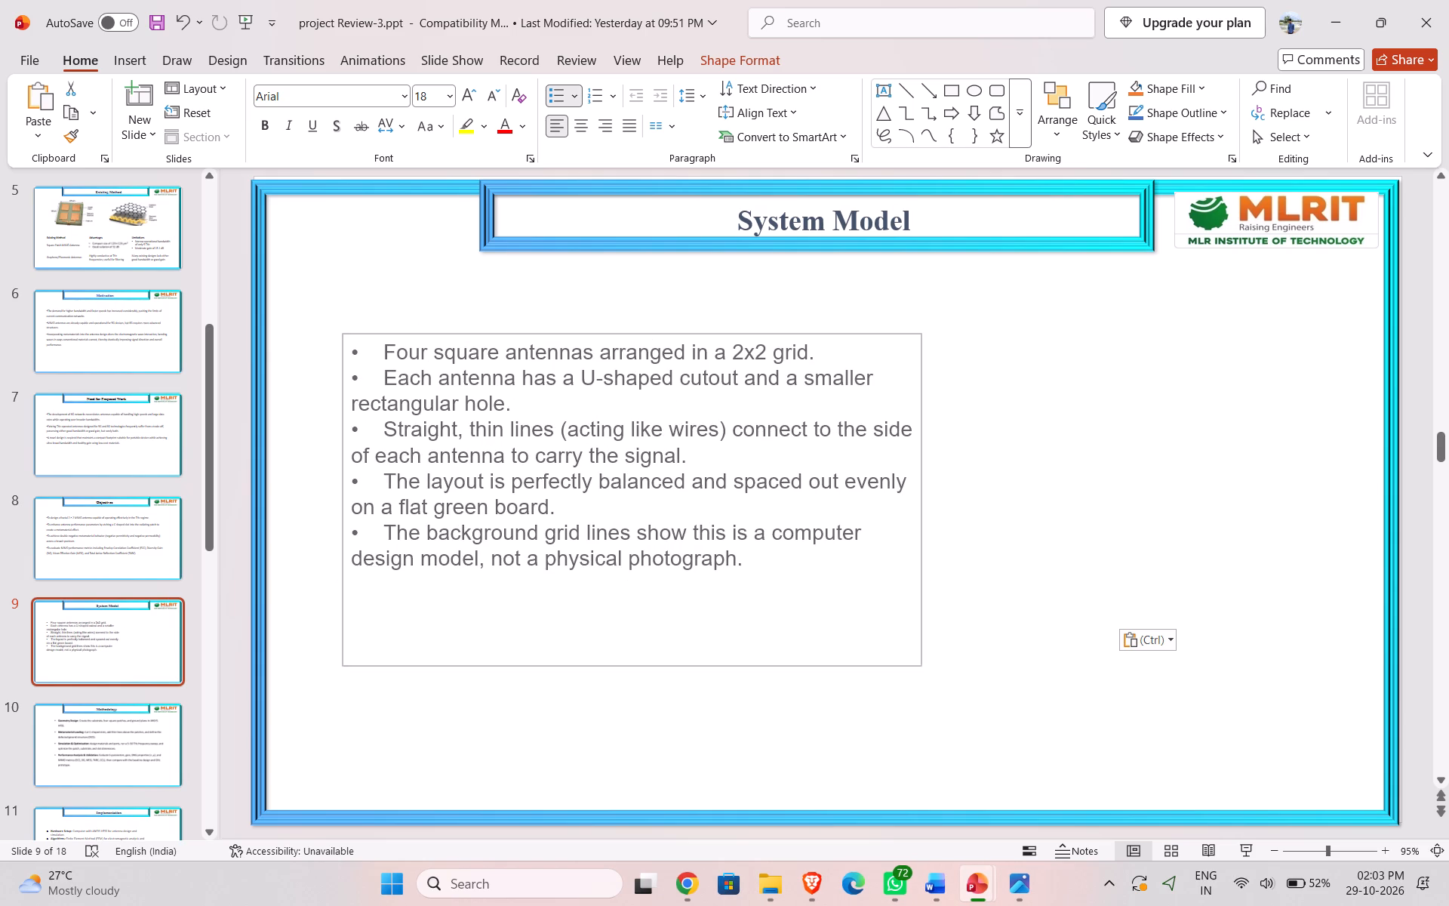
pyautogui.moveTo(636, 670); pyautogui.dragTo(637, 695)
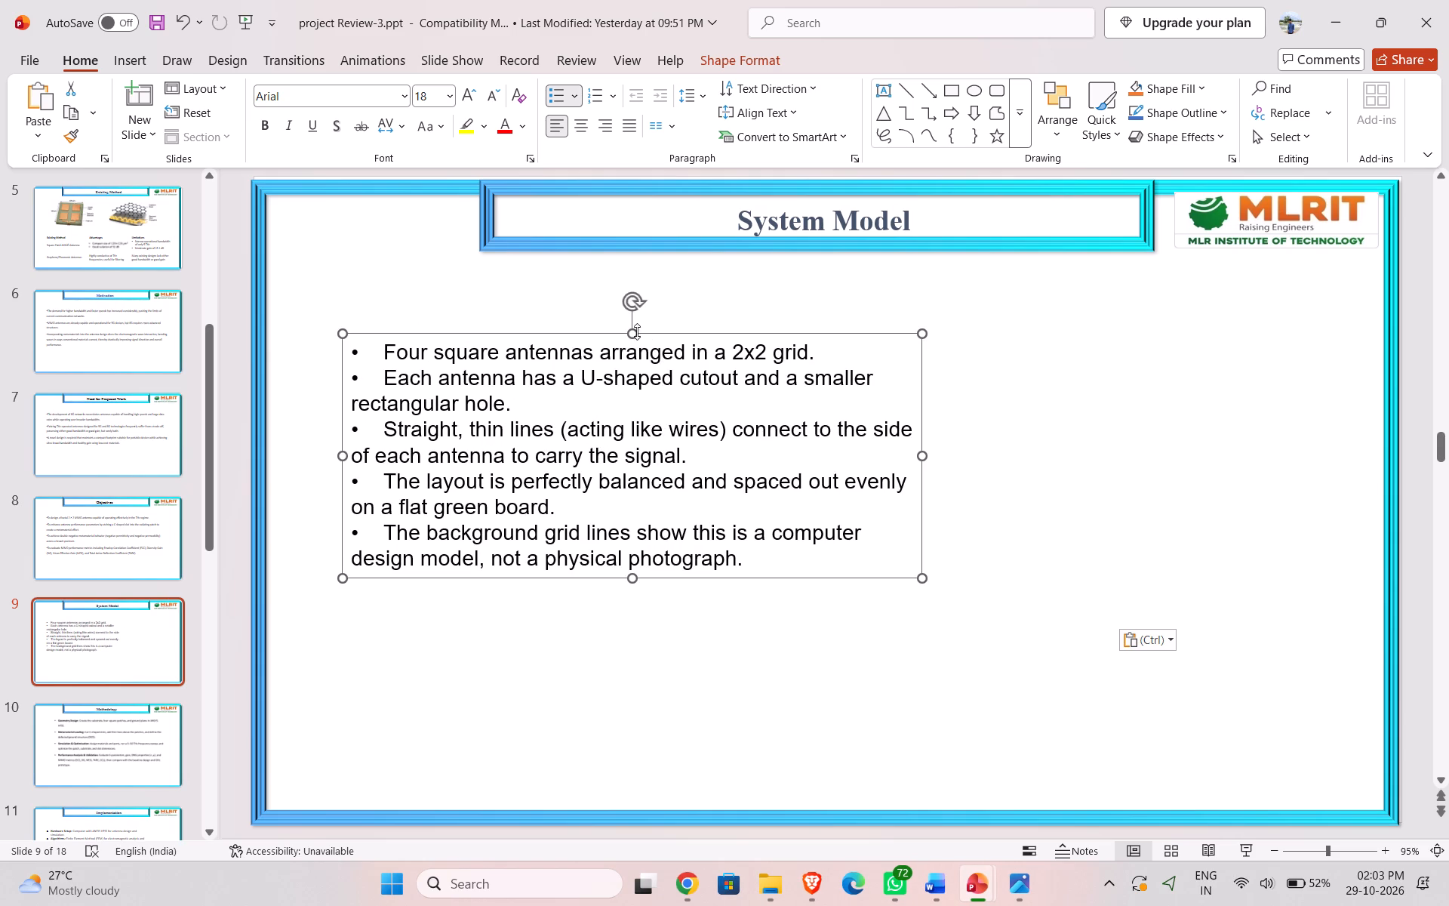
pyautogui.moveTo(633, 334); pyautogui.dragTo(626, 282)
# Check the body text formatting on the Motivation, Need for Proposed Work and Objectives slides, and set all System Model points to Calibri (Body).
pyautogui.click(60, 362)
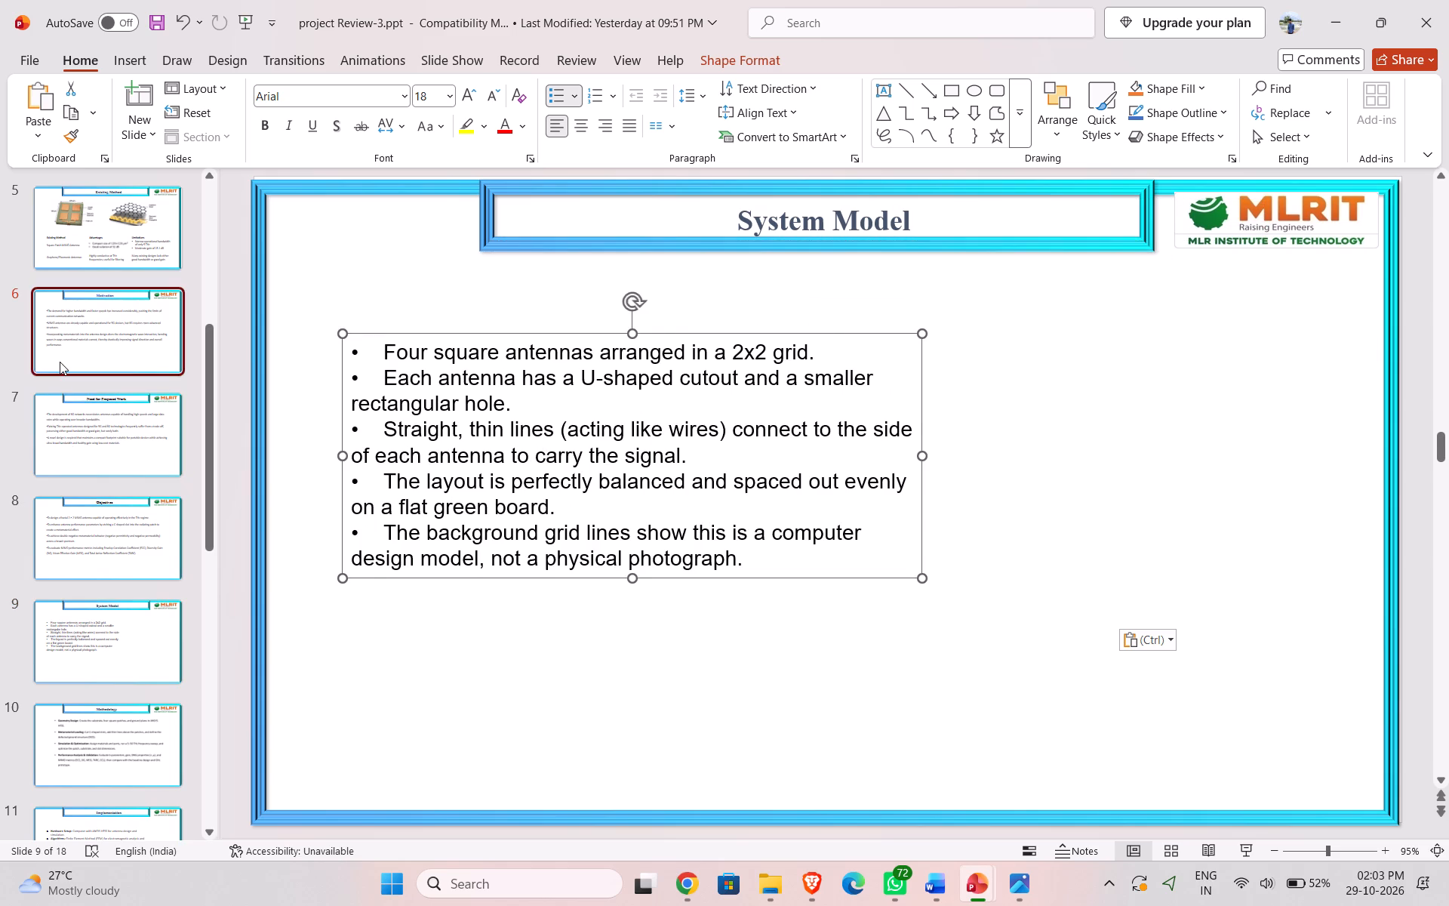
pyautogui.click(543, 339)
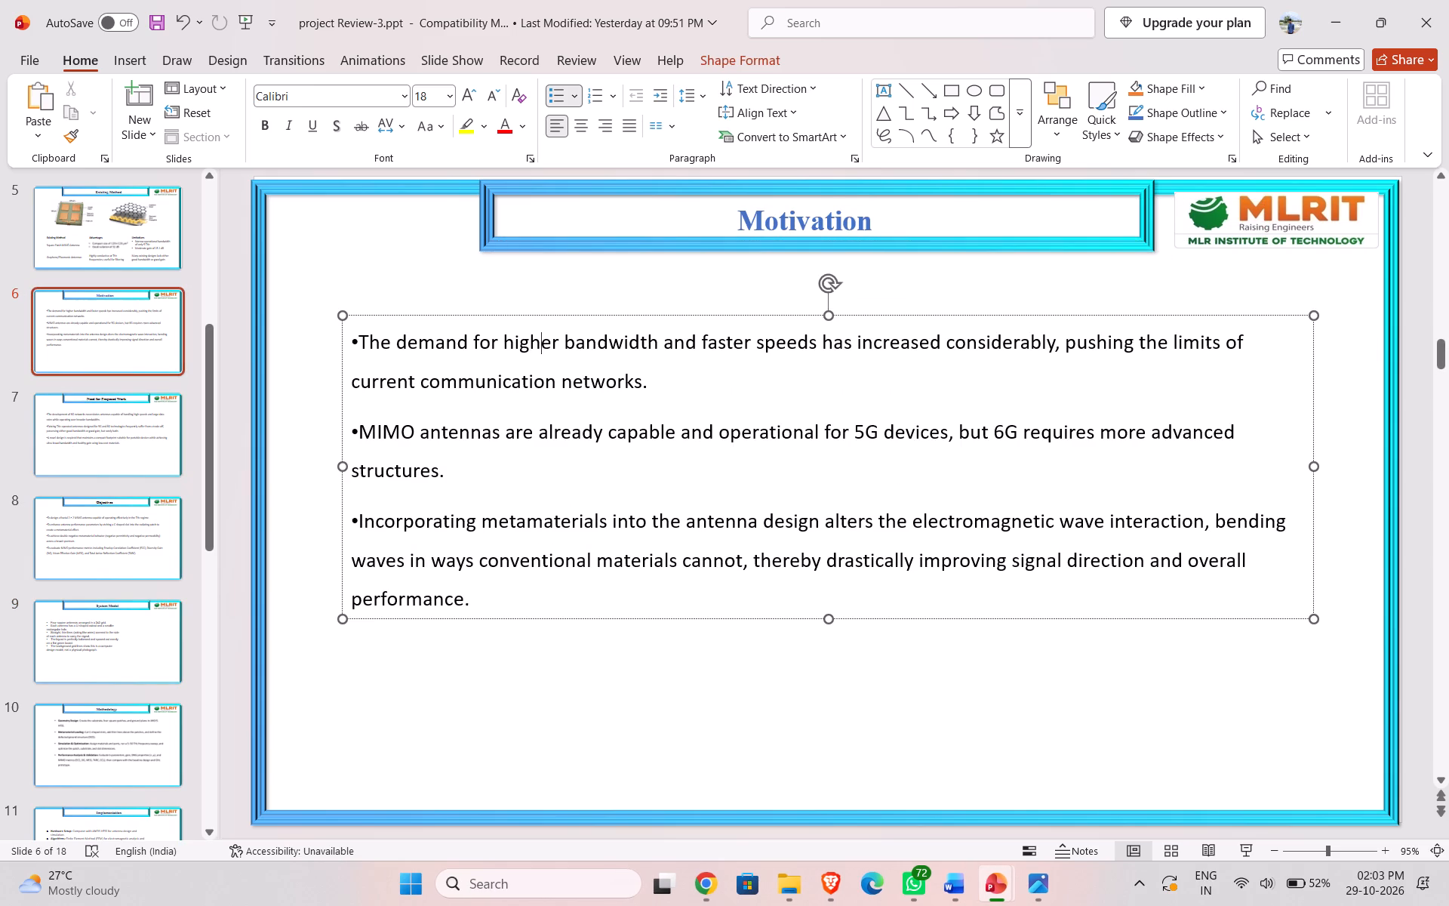
pyautogui.click(121, 451)
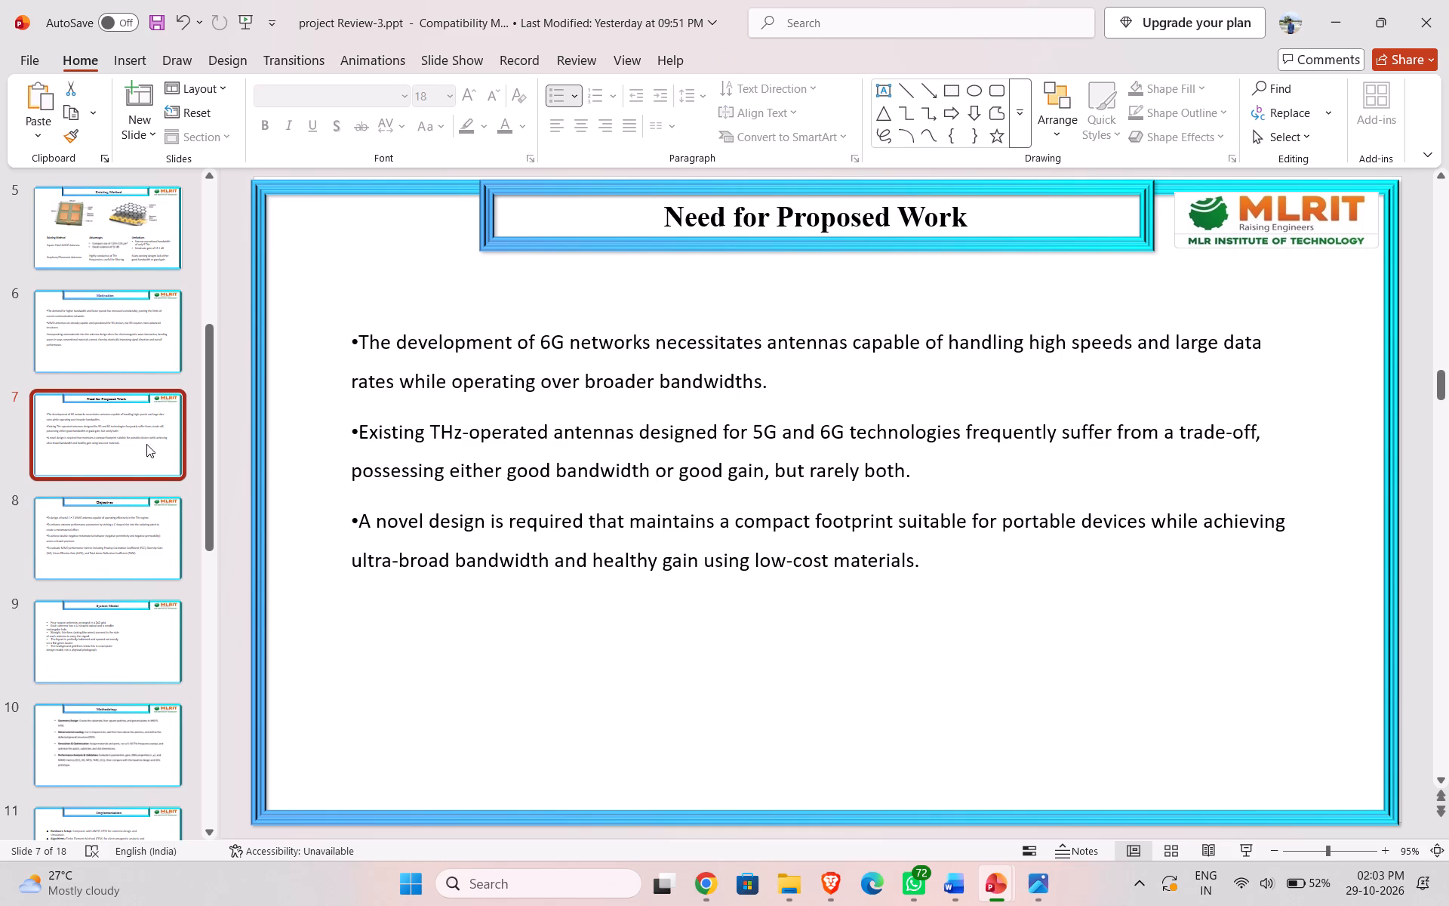
pyautogui.click(122, 578)
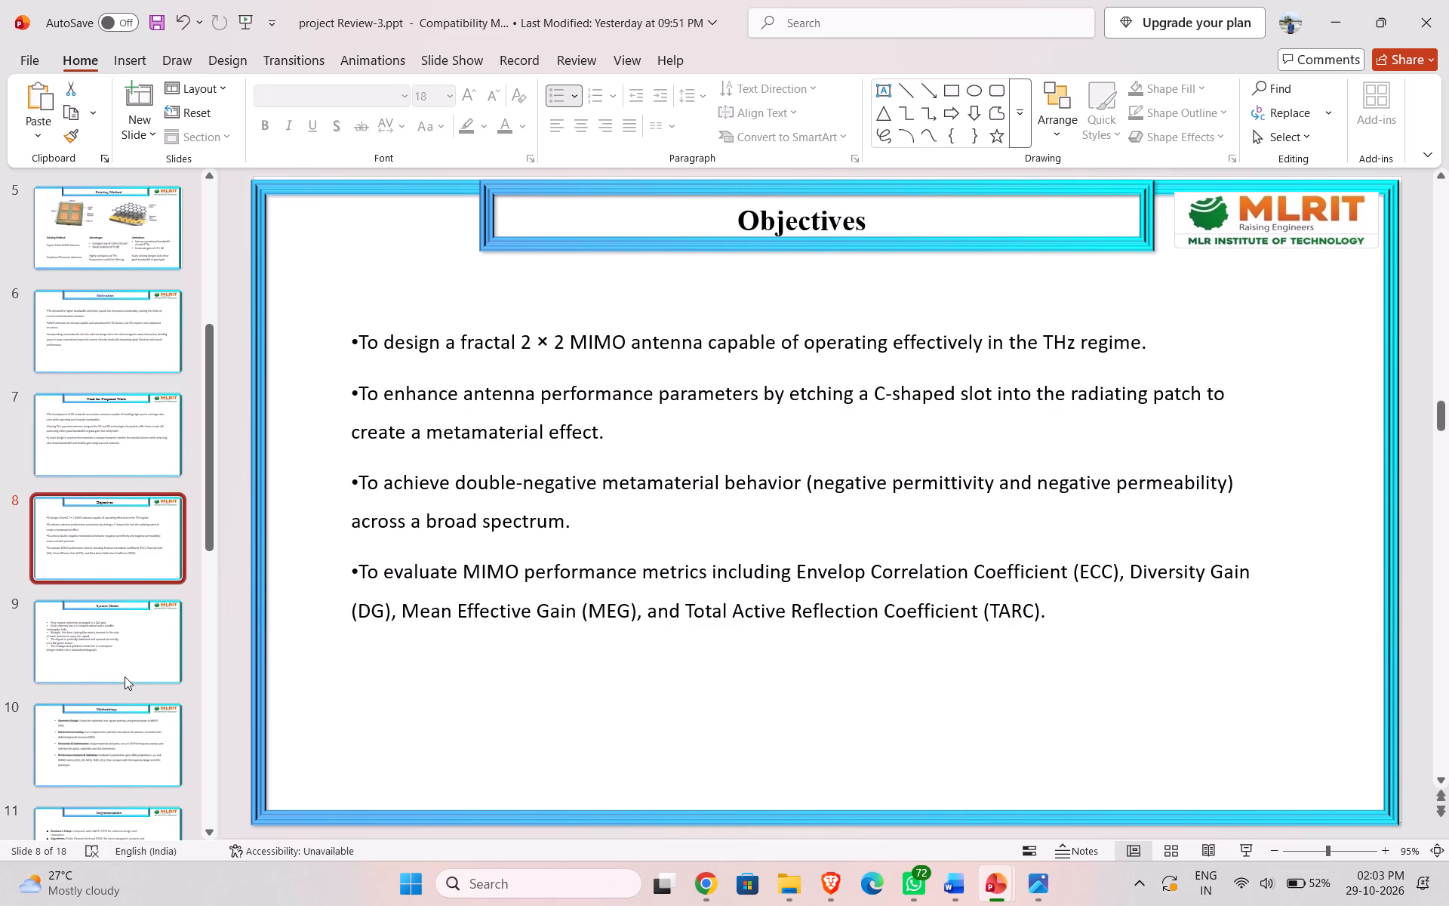
pyautogui.click(125, 676)
pyautogui.click(553, 363)
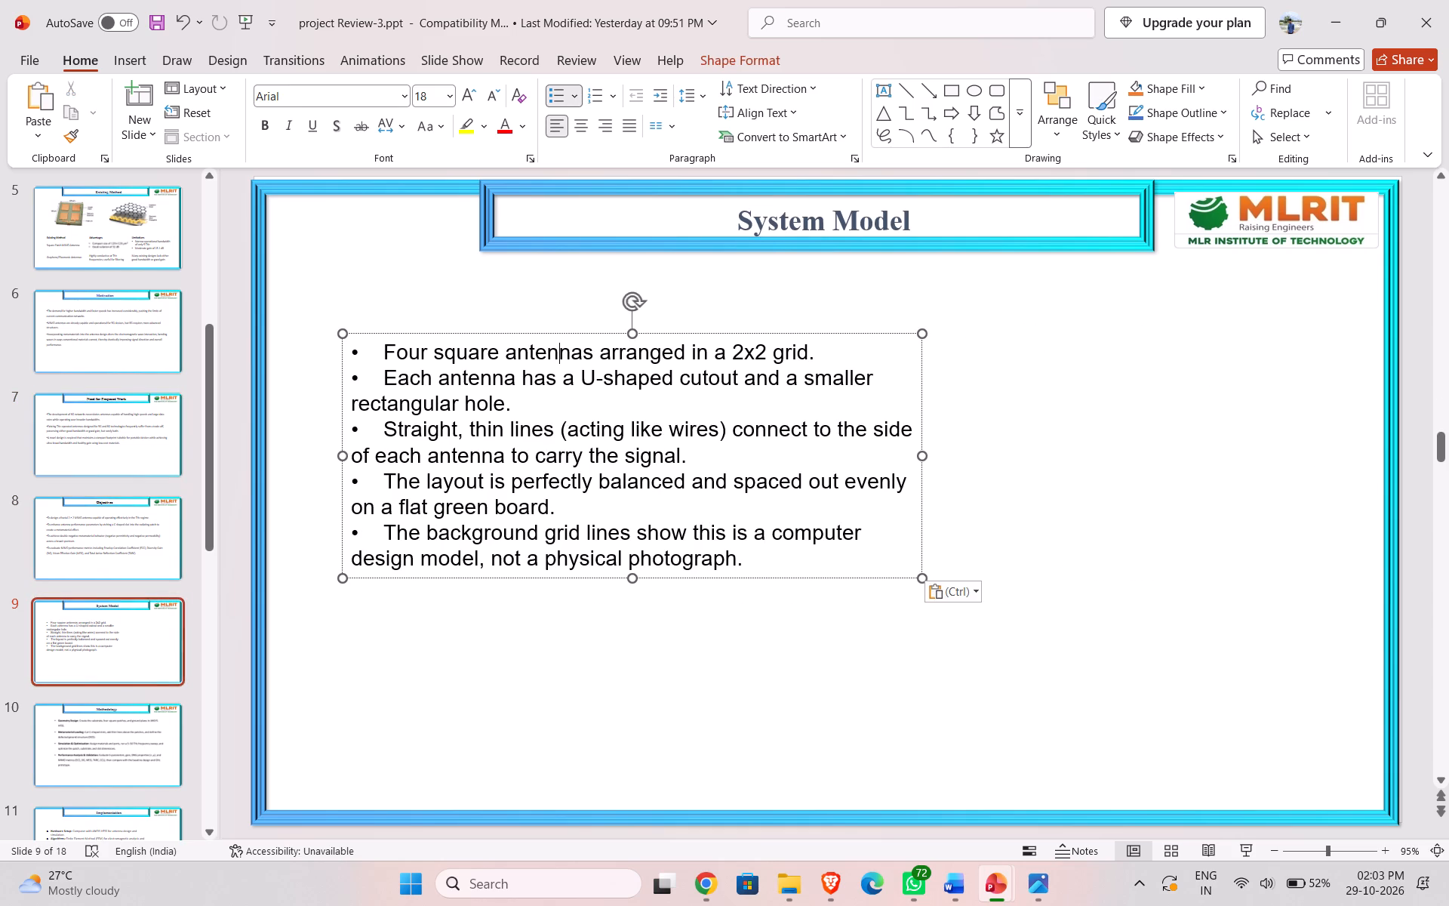
pyautogui.tripleClick(624, 433)
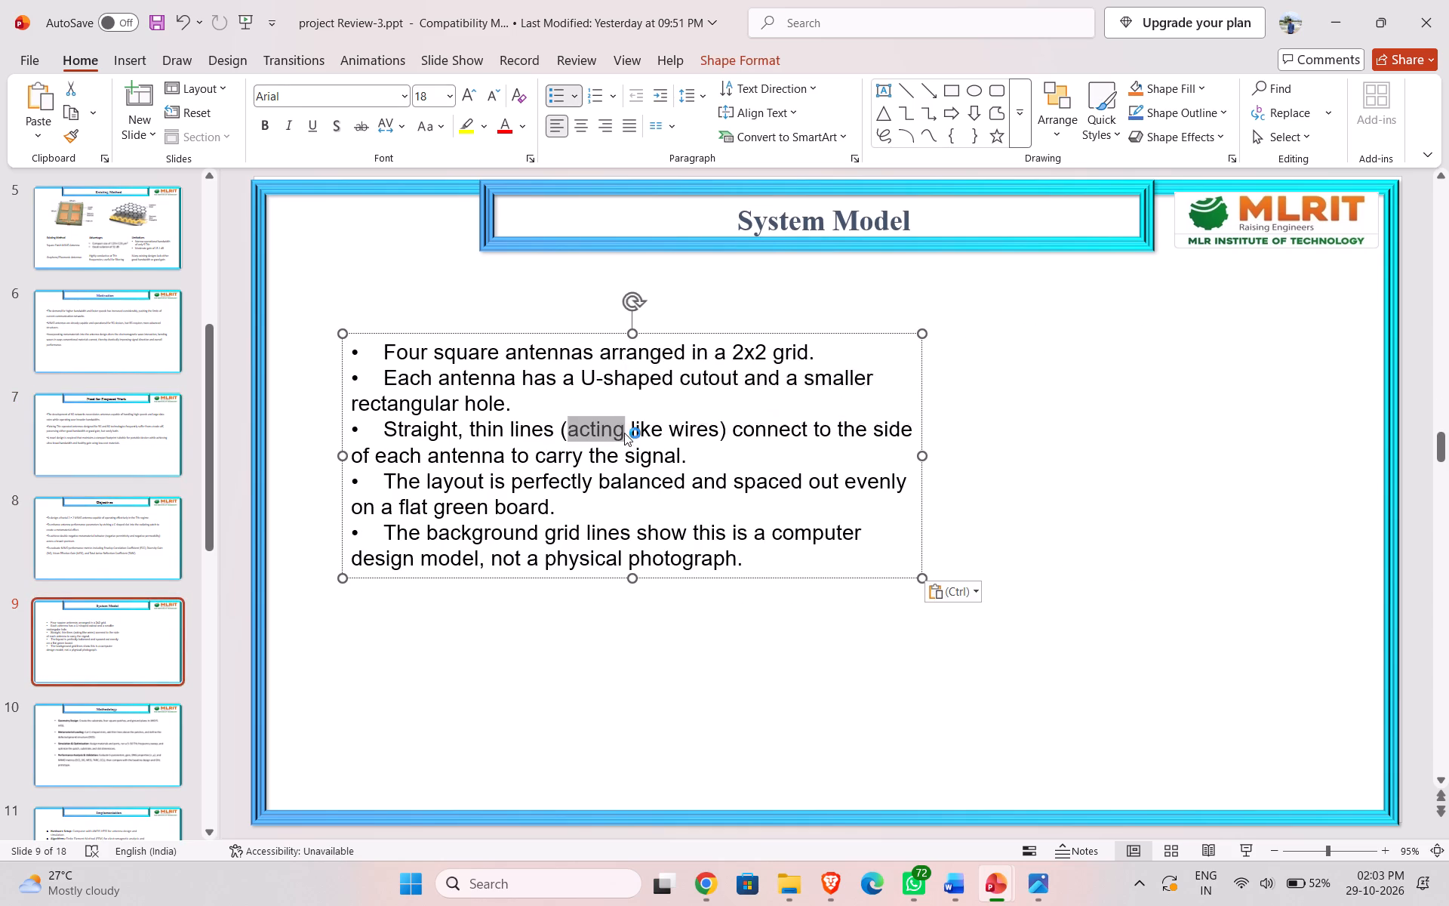
pyautogui.click(651, 508)
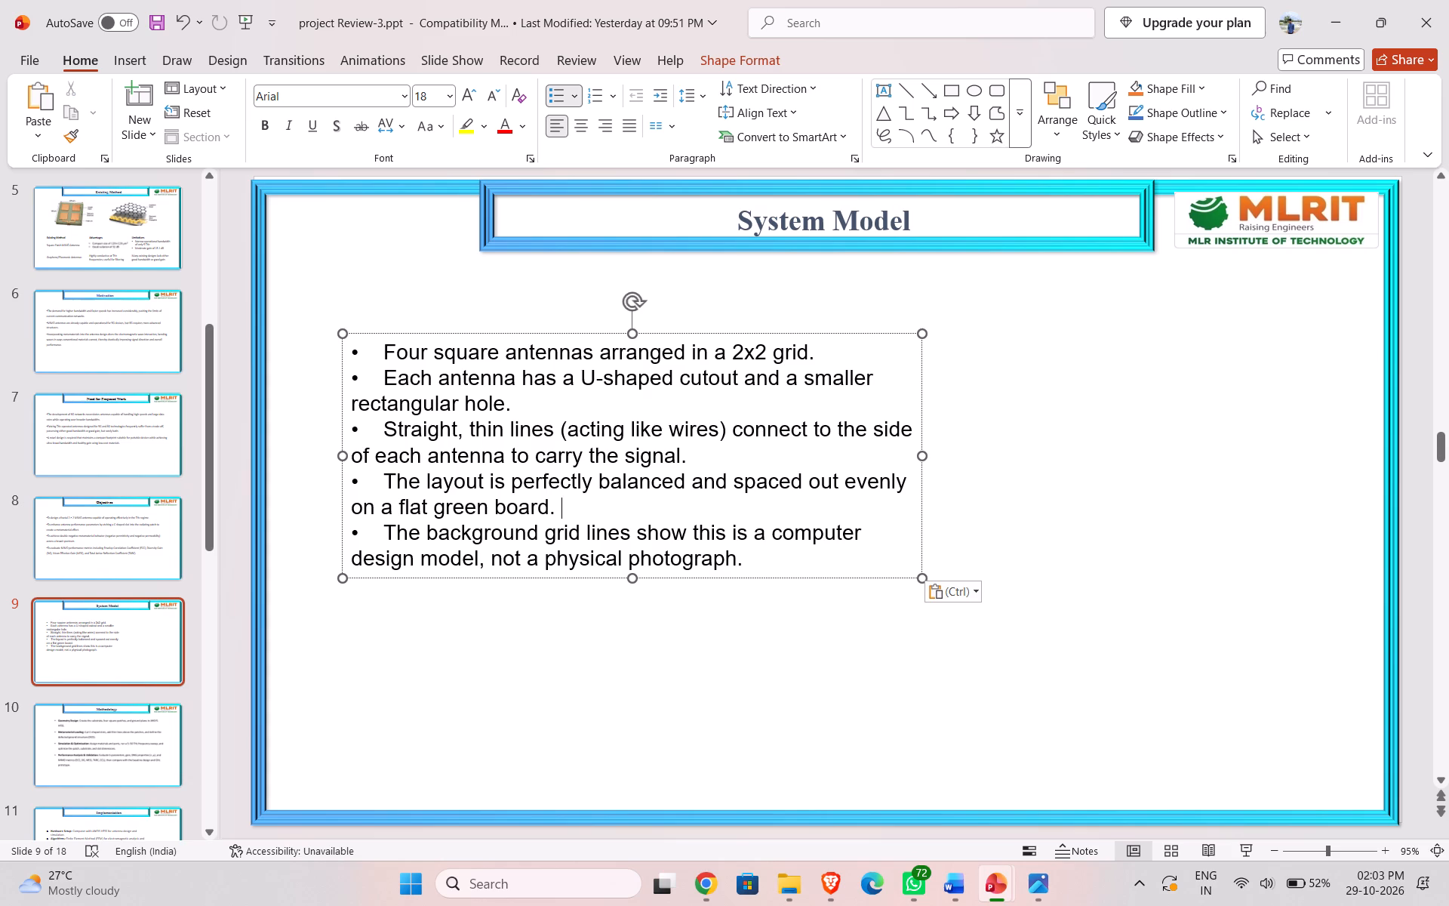
pyautogui.tripleClick(555, 400)
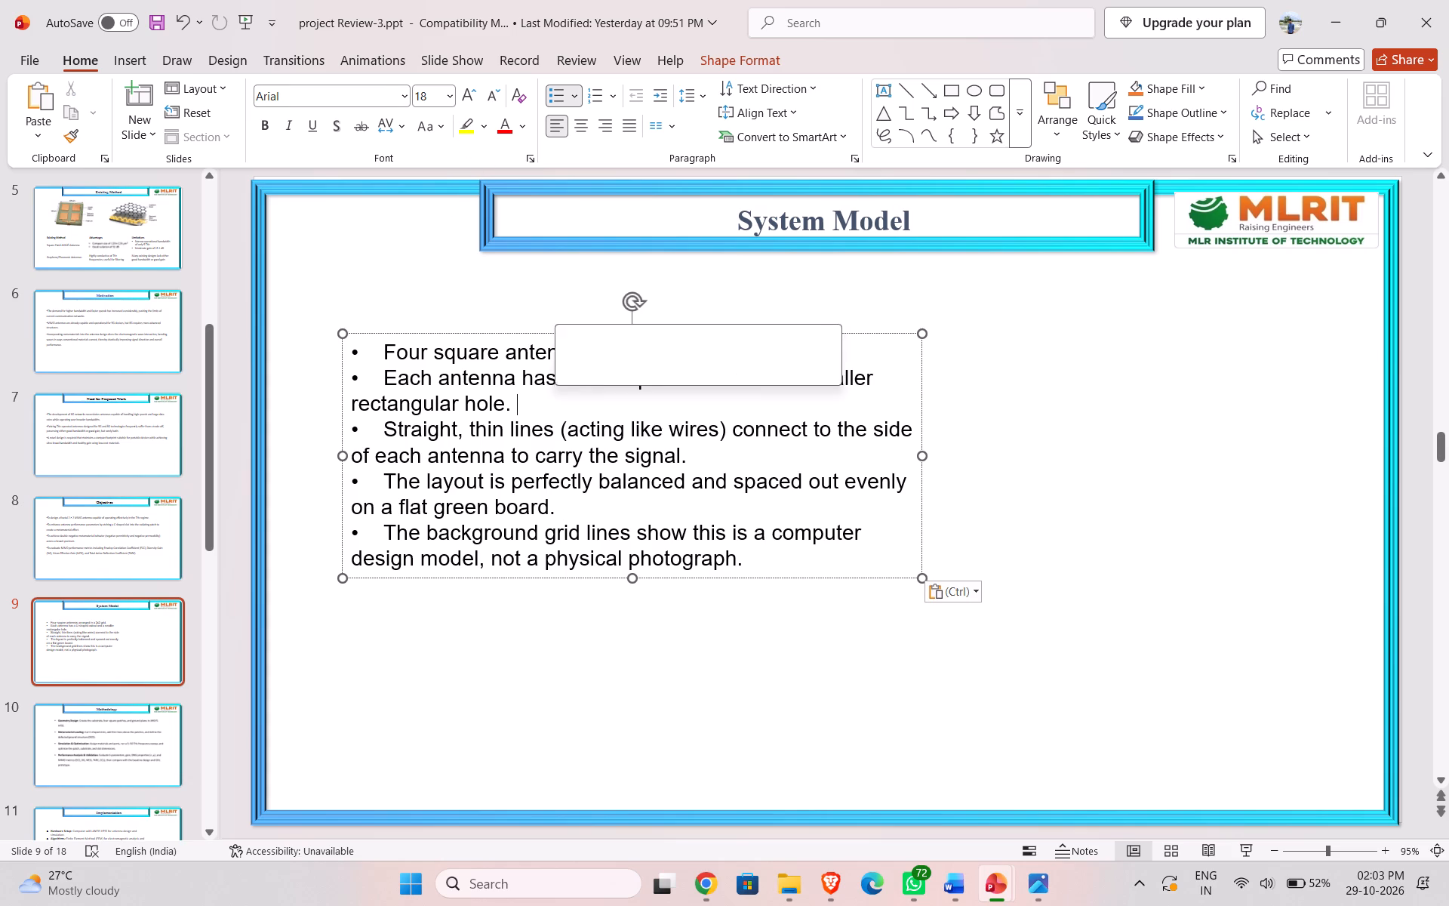
pyautogui.hotkey('ctrl', 'a')
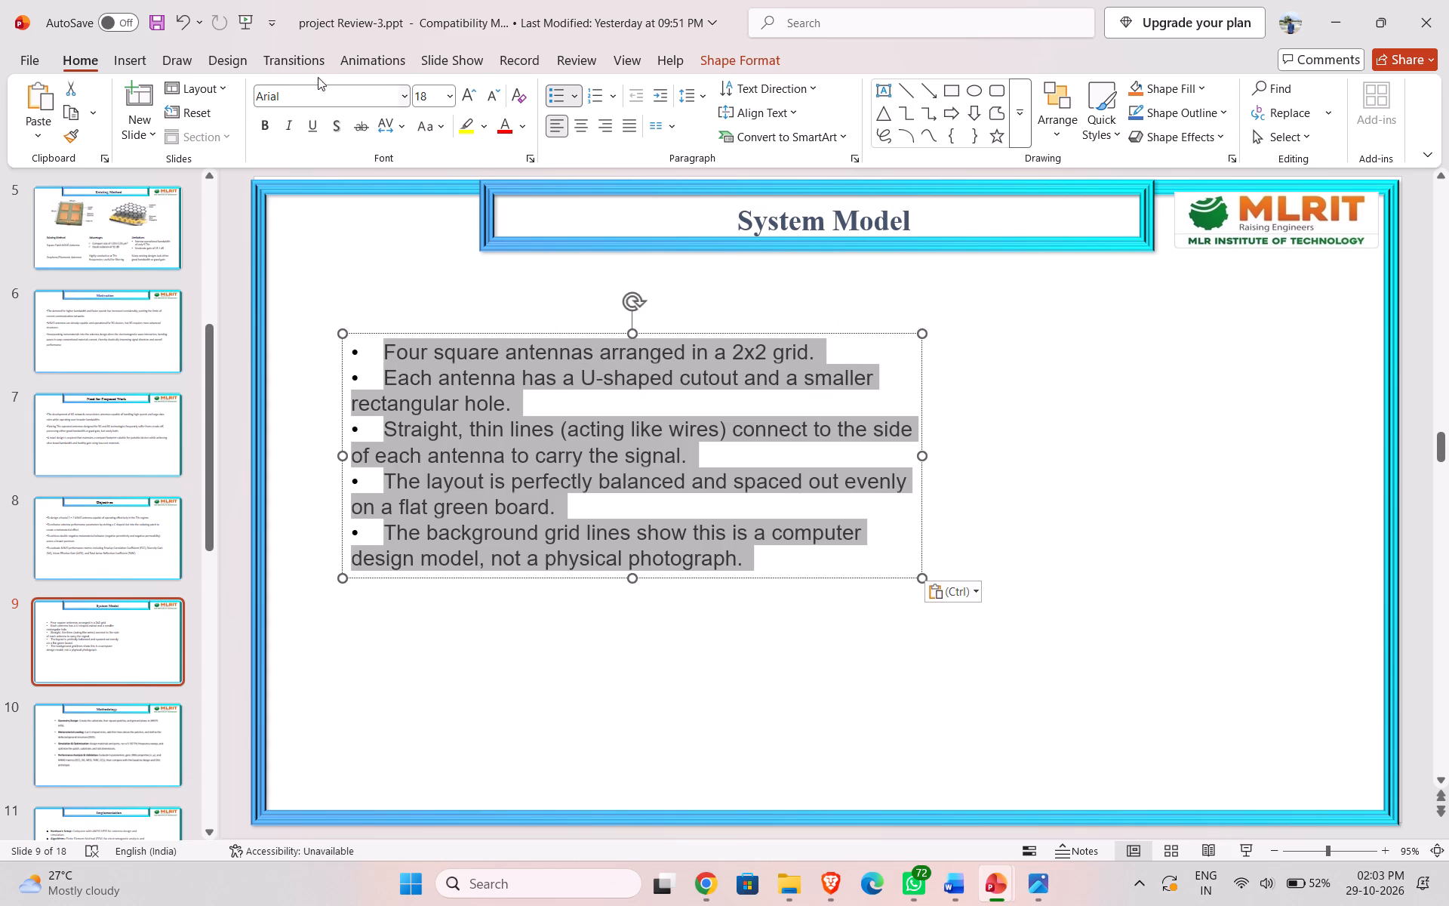
pyautogui.click(399, 101)
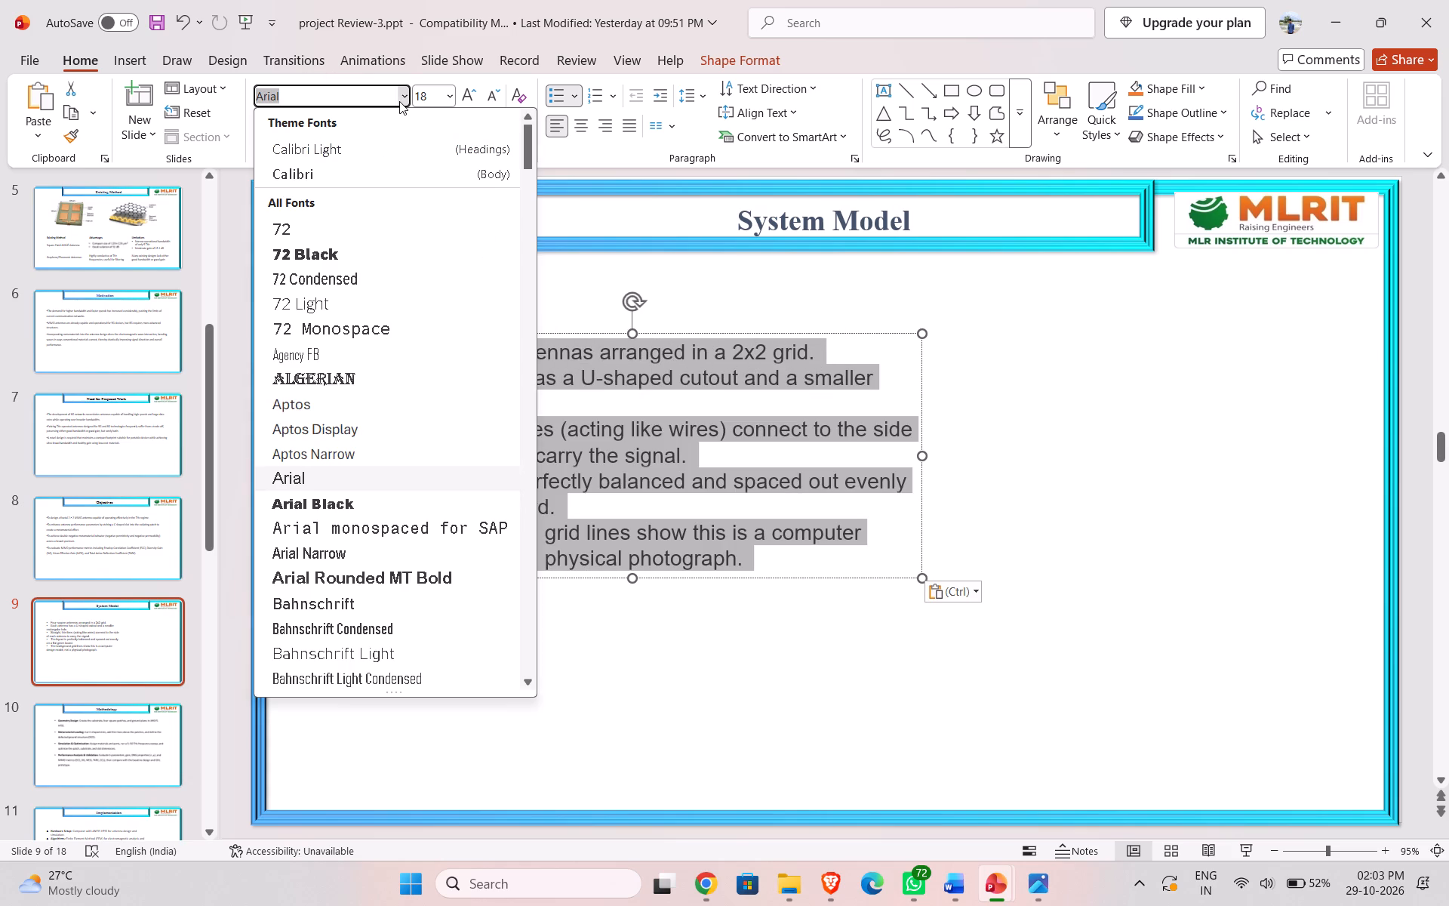
pyautogui.click(345, 177)
pyautogui.click(663, 488)
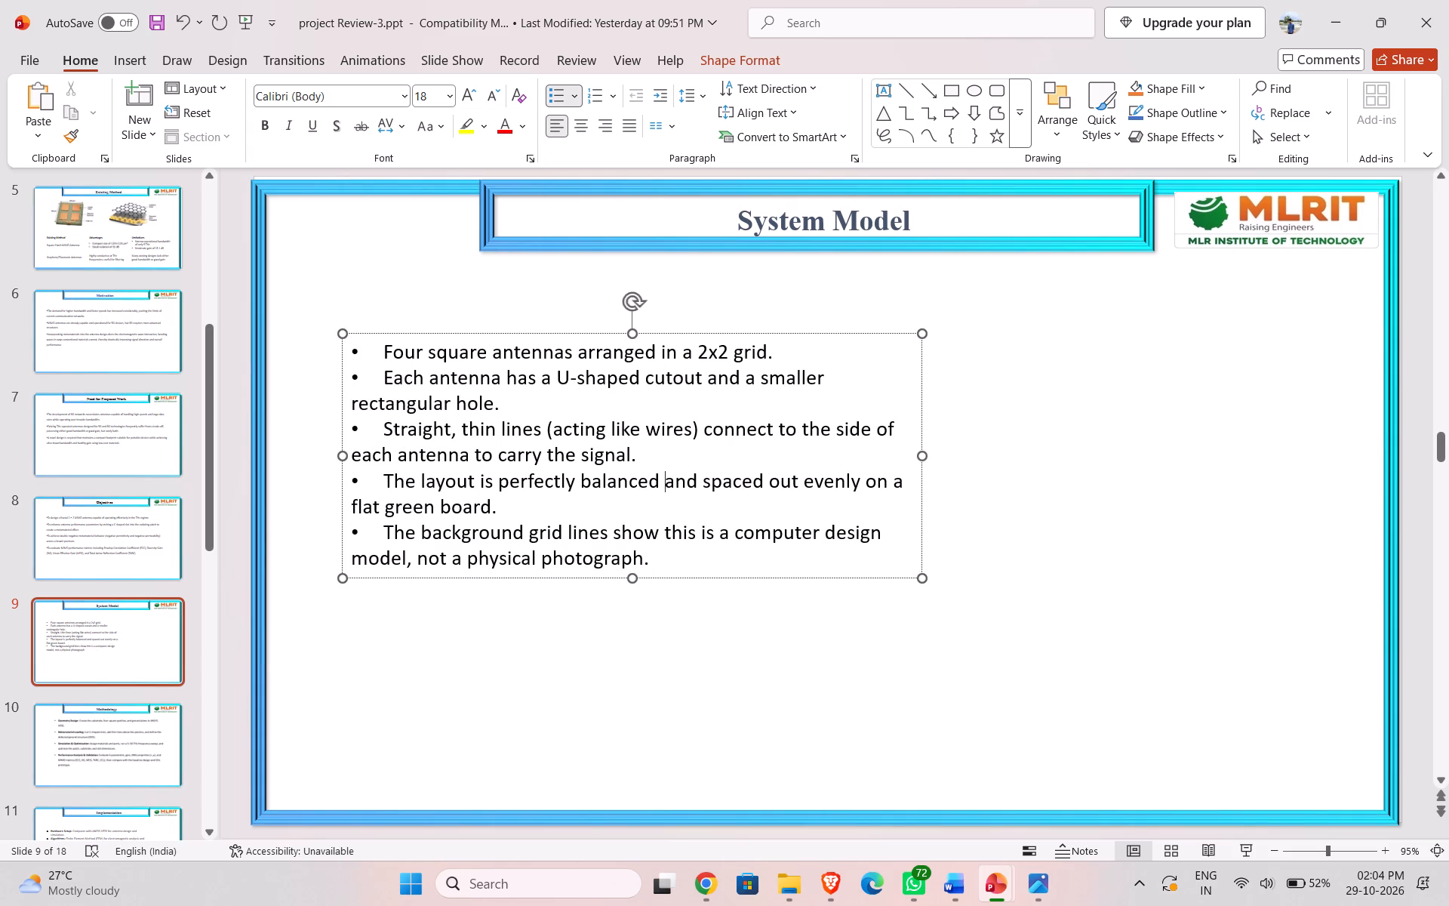
# Remove the pasted bullets and their indents from all five System Model points.
pyautogui.moveTo(383, 537); pyautogui.dragTo(338, 530)
pyautogui.press('BackSpace')
pyautogui.click(371, 480)
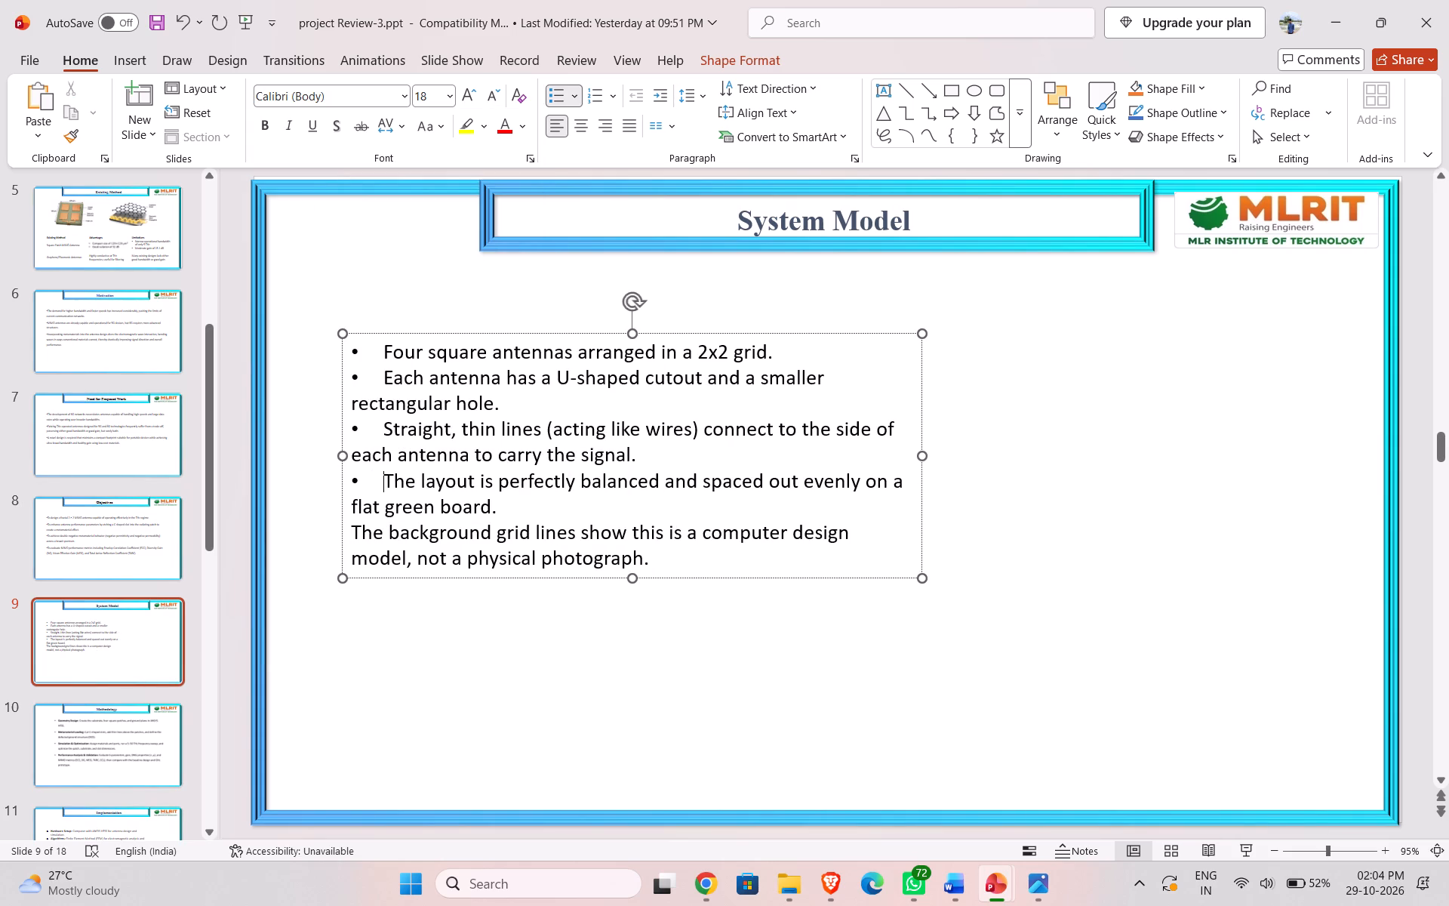
pyautogui.press('BackSpace')
pyautogui.click(375, 432)
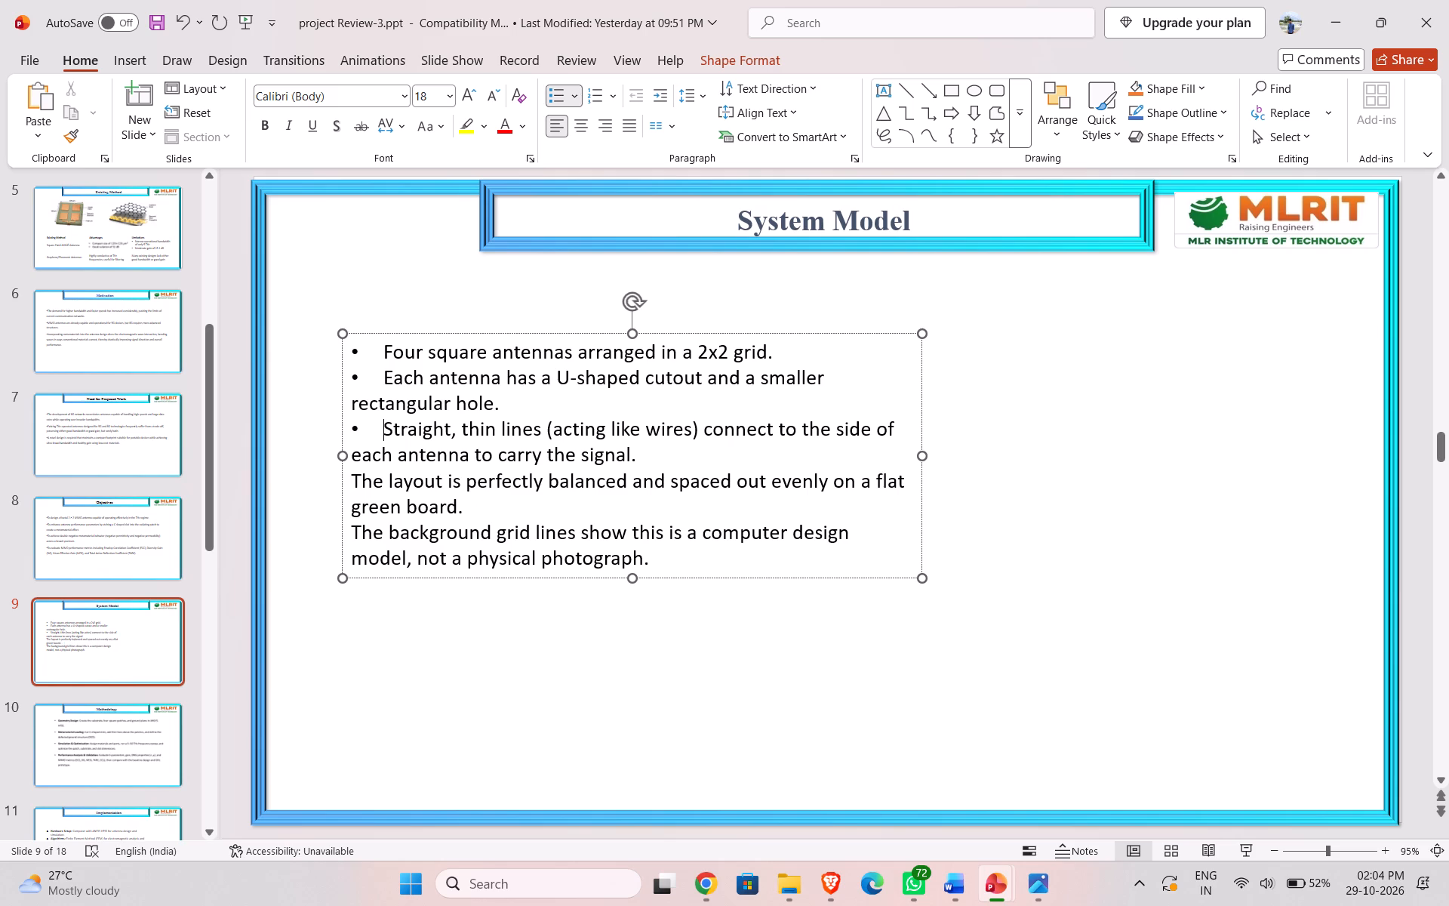
pyautogui.press('BackSpace')
pyautogui.press('Up')
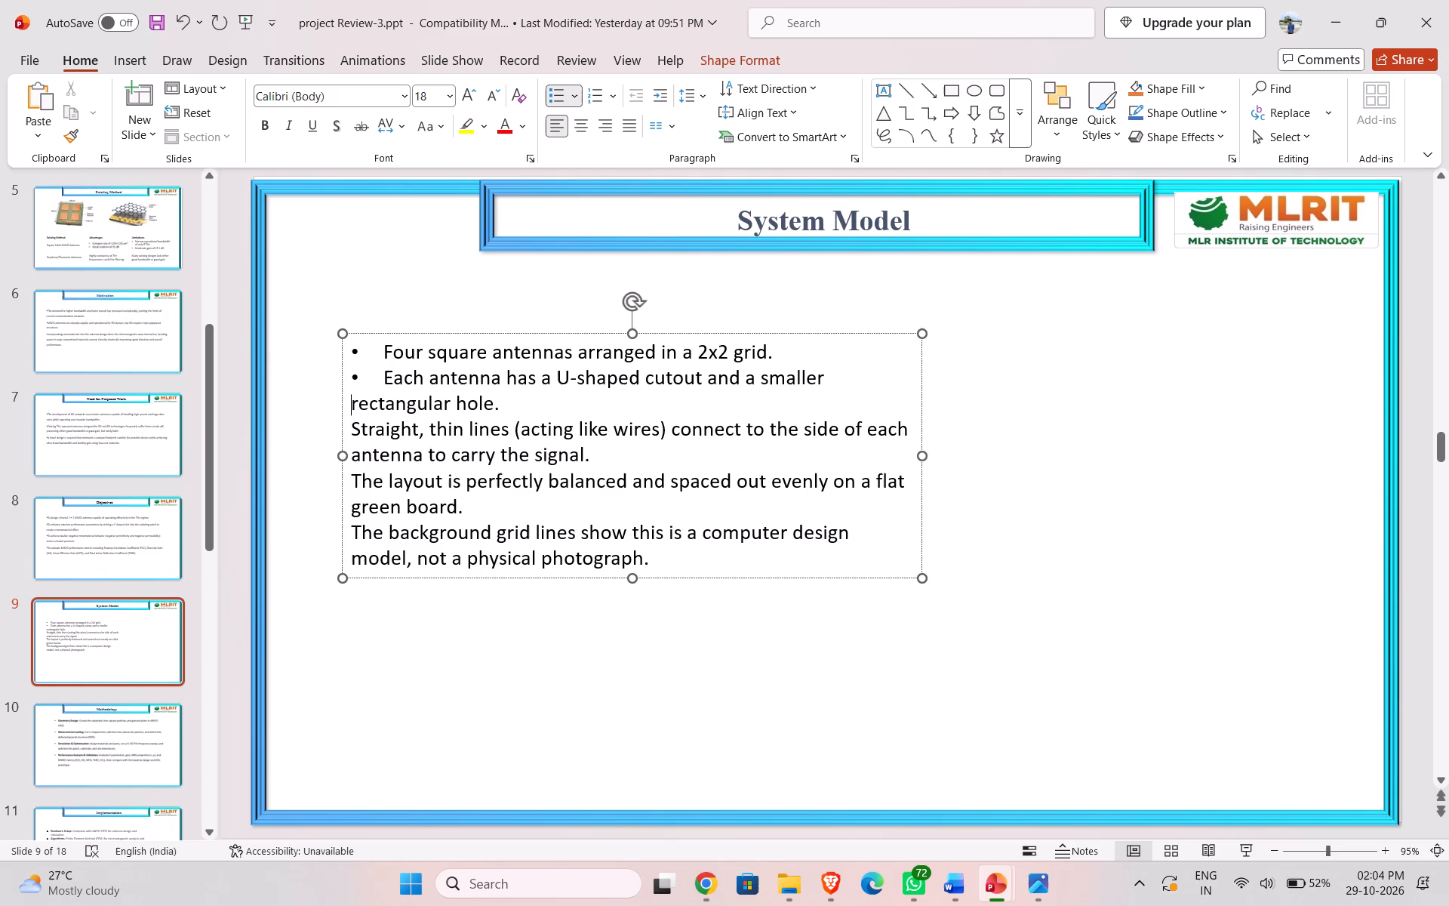
pyautogui.press('Up')
pyautogui.press('BackSpace')
pyautogui.press('Up')
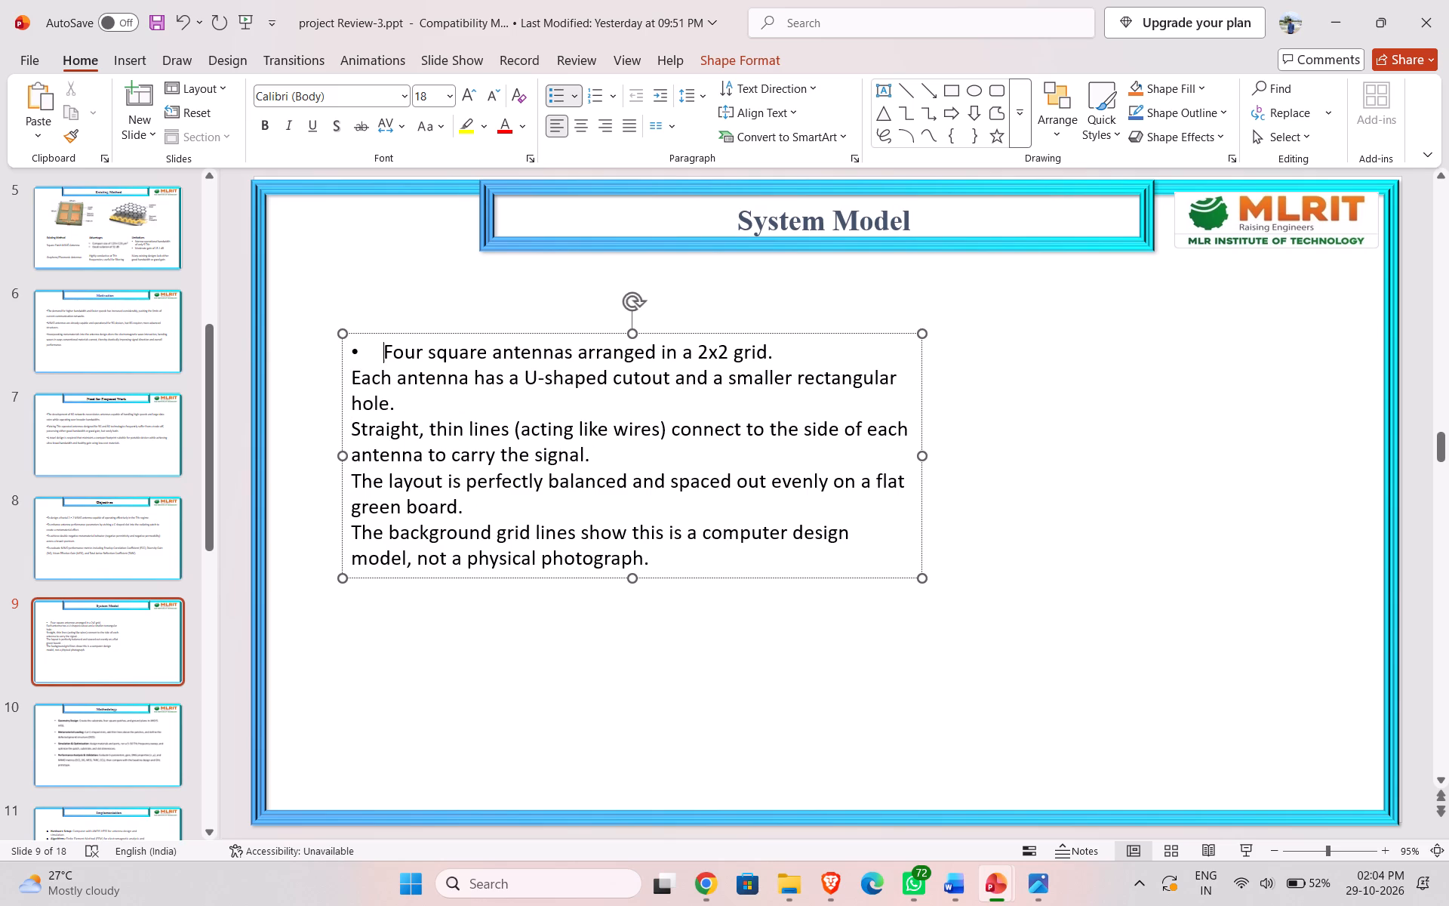
pyautogui.press('BackSpace')
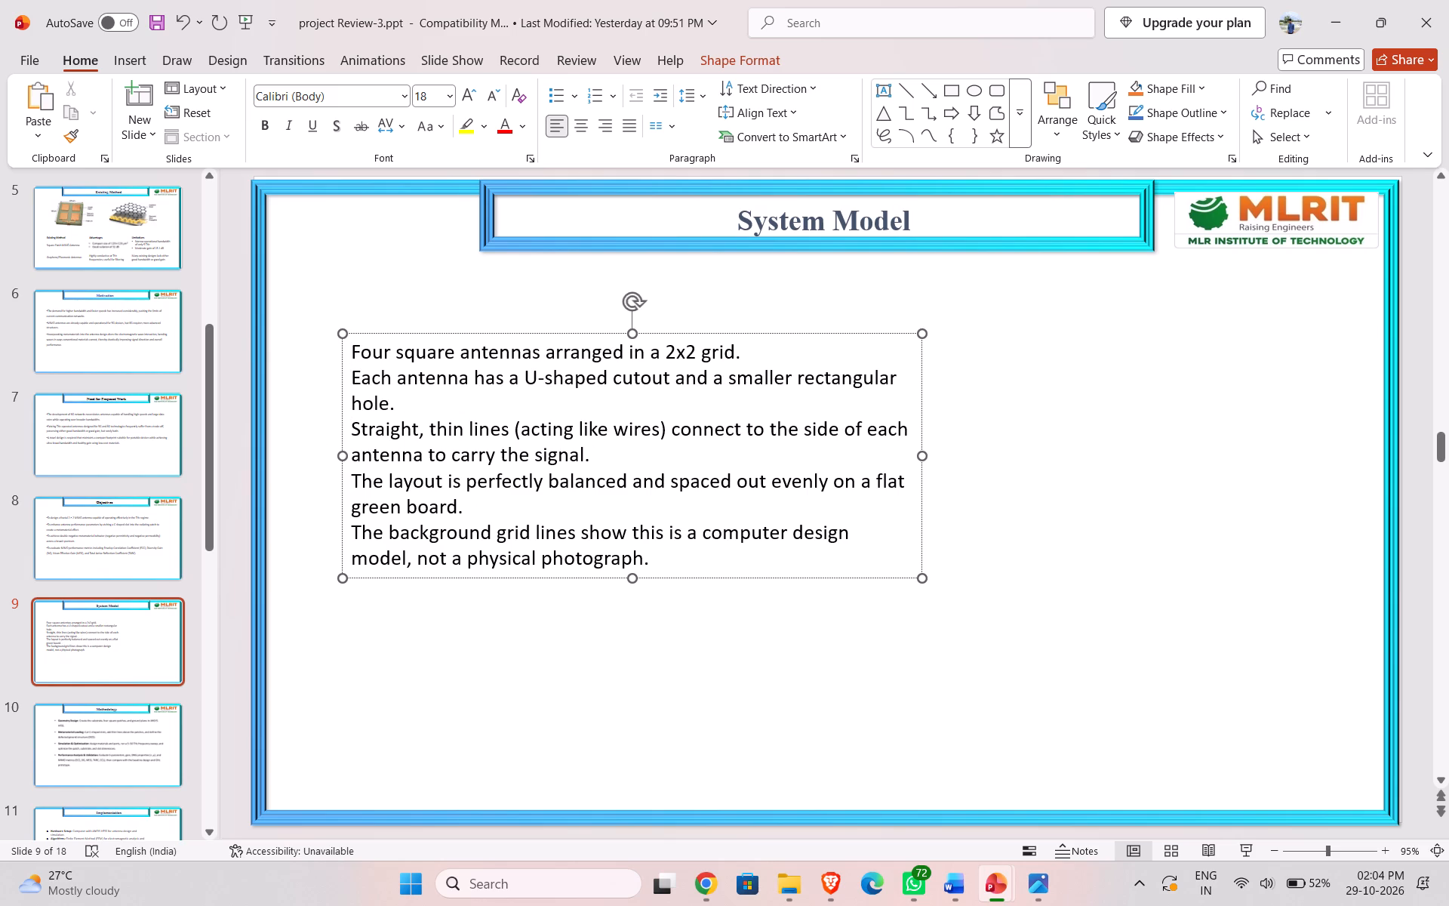
# Apply small filled round bullets to all five System Model points.
pyautogui.moveTo(353, 350); pyautogui.dragTo(707, 592)
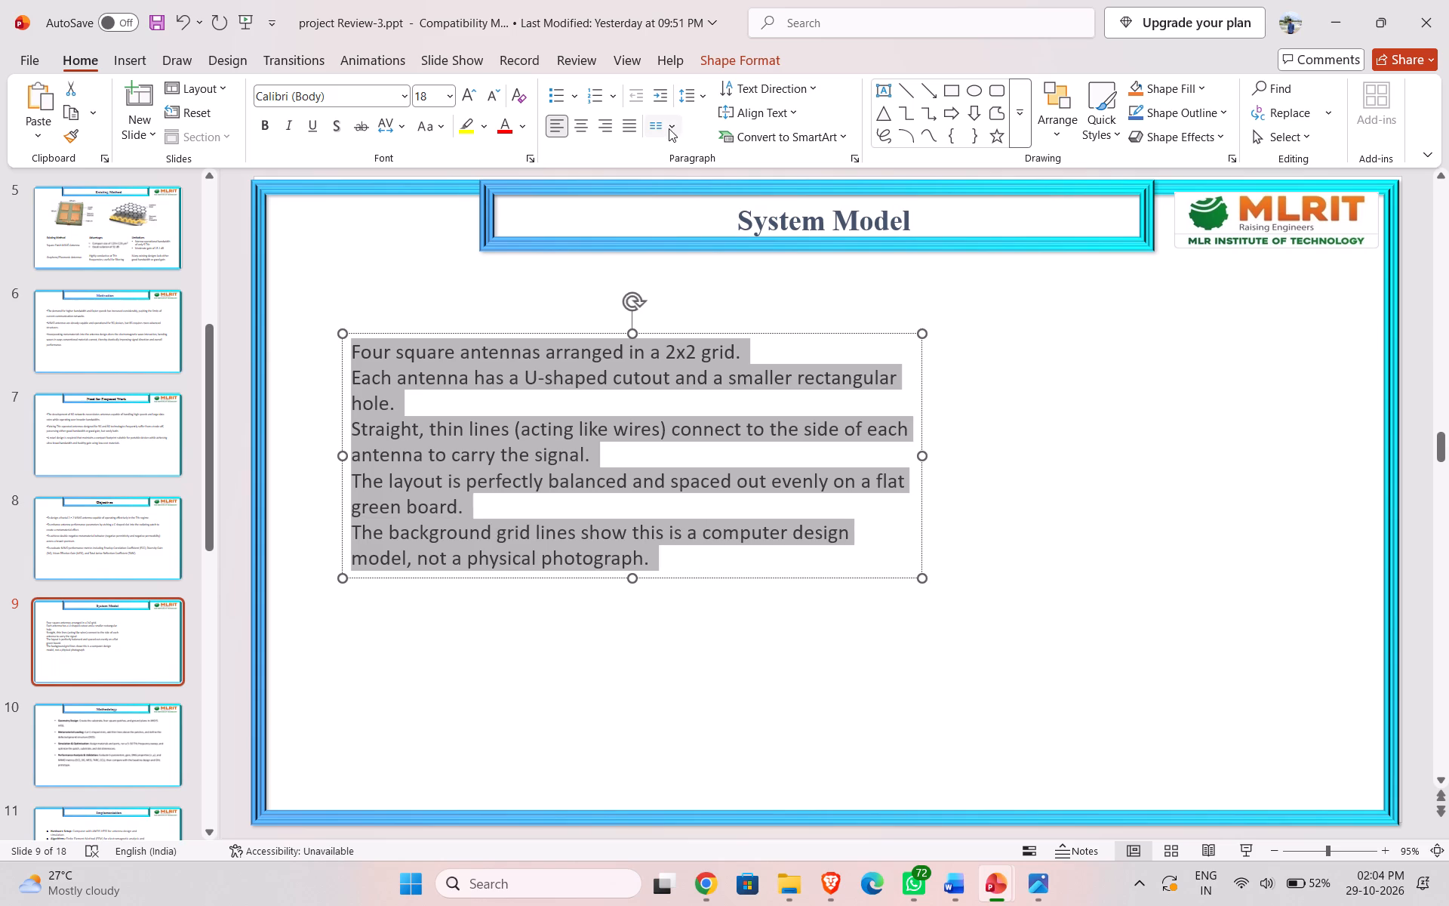
pyautogui.click(581, 92)
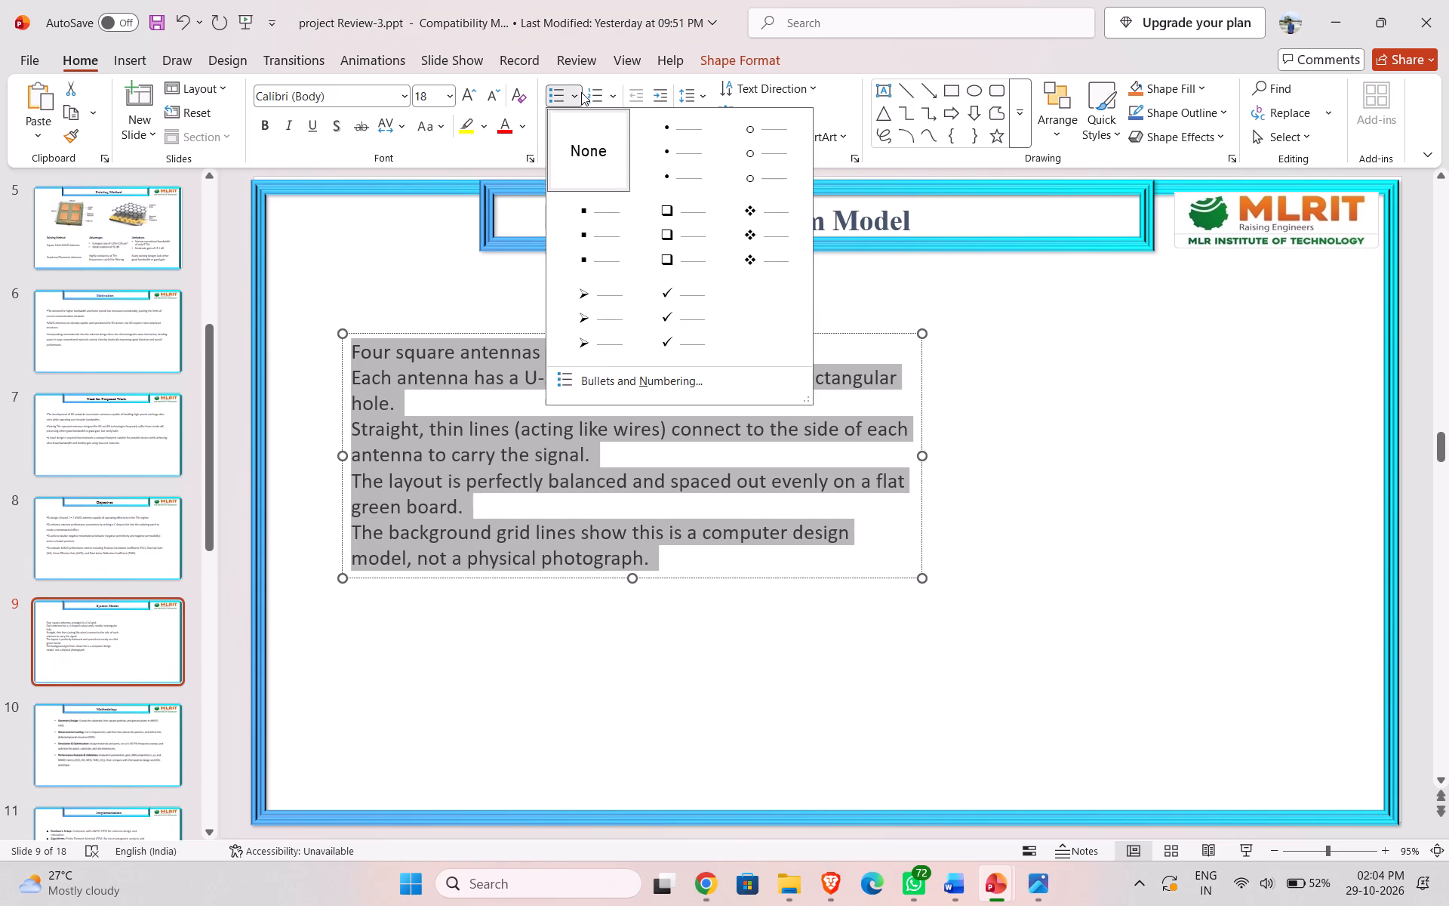
pyautogui.click(683, 147)
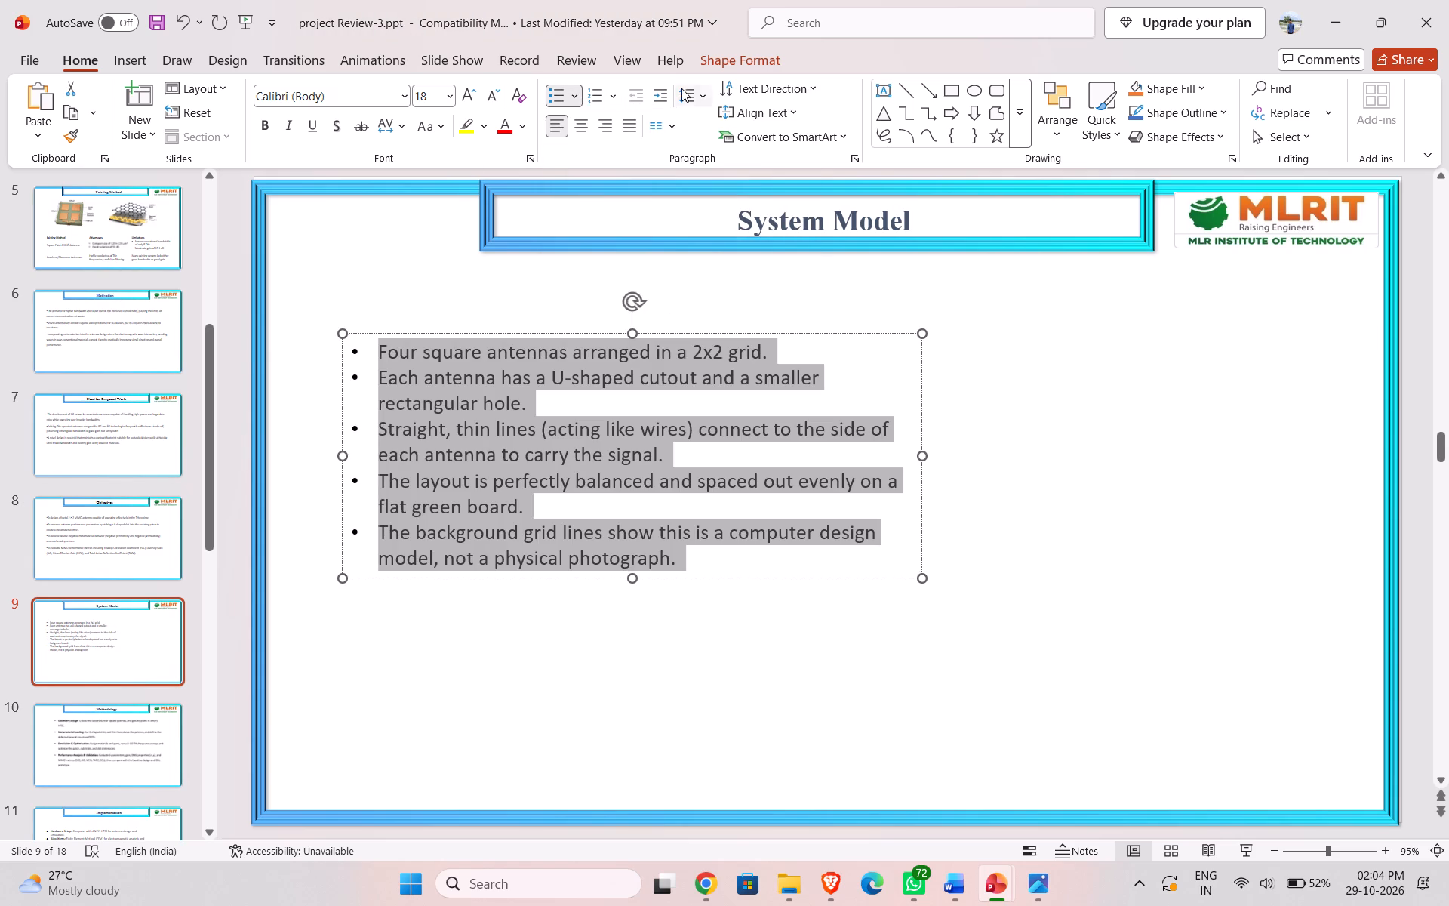
# Set the line spacing of the five System Model points to 1.5.
pyautogui.click(700, 98)
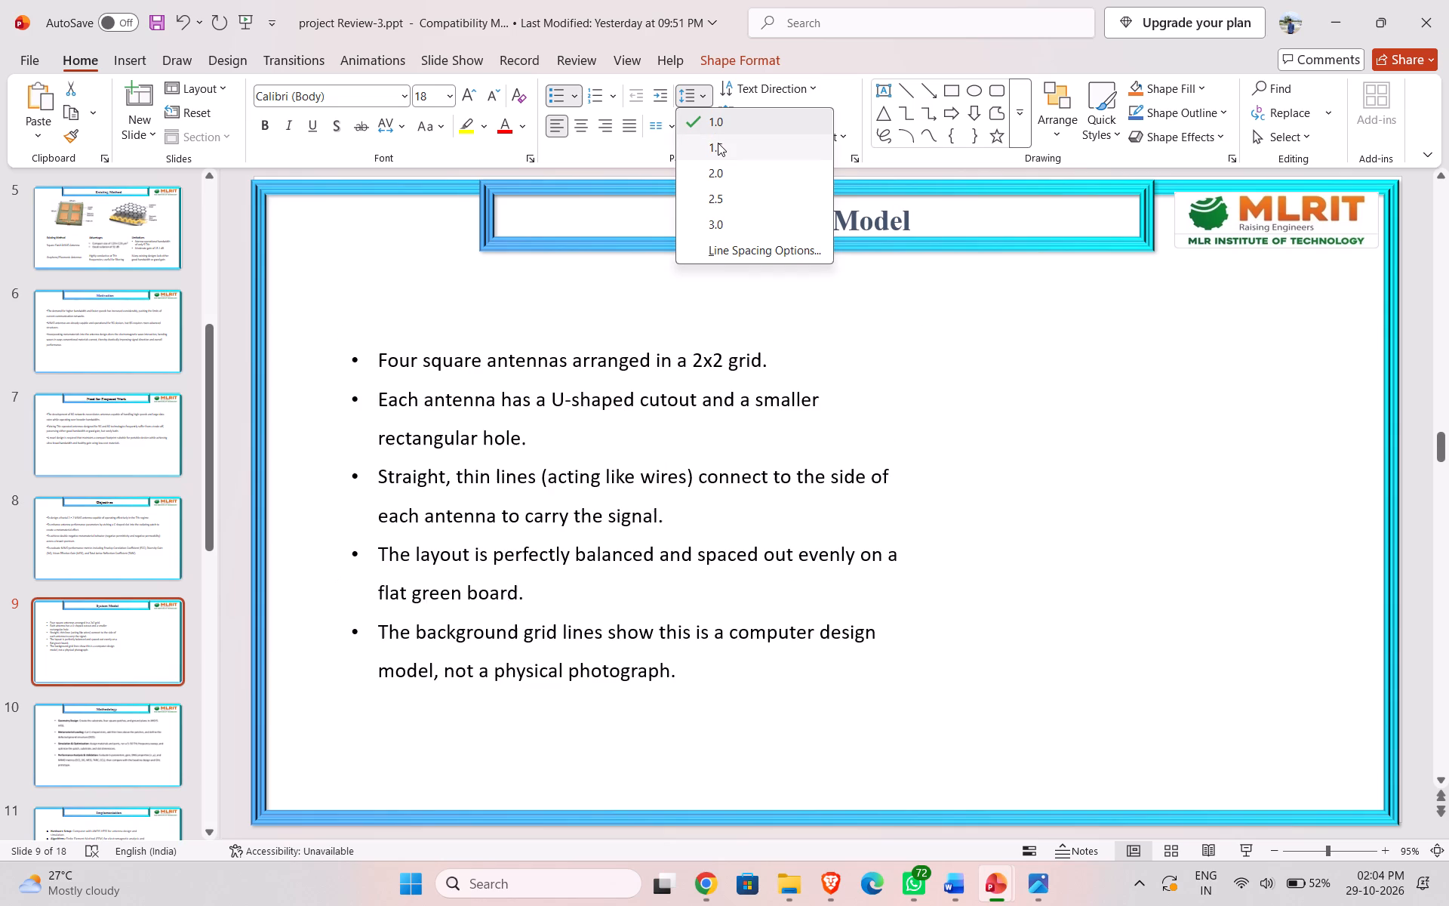
pyautogui.click(718, 143)
pyautogui.click(1023, 424)
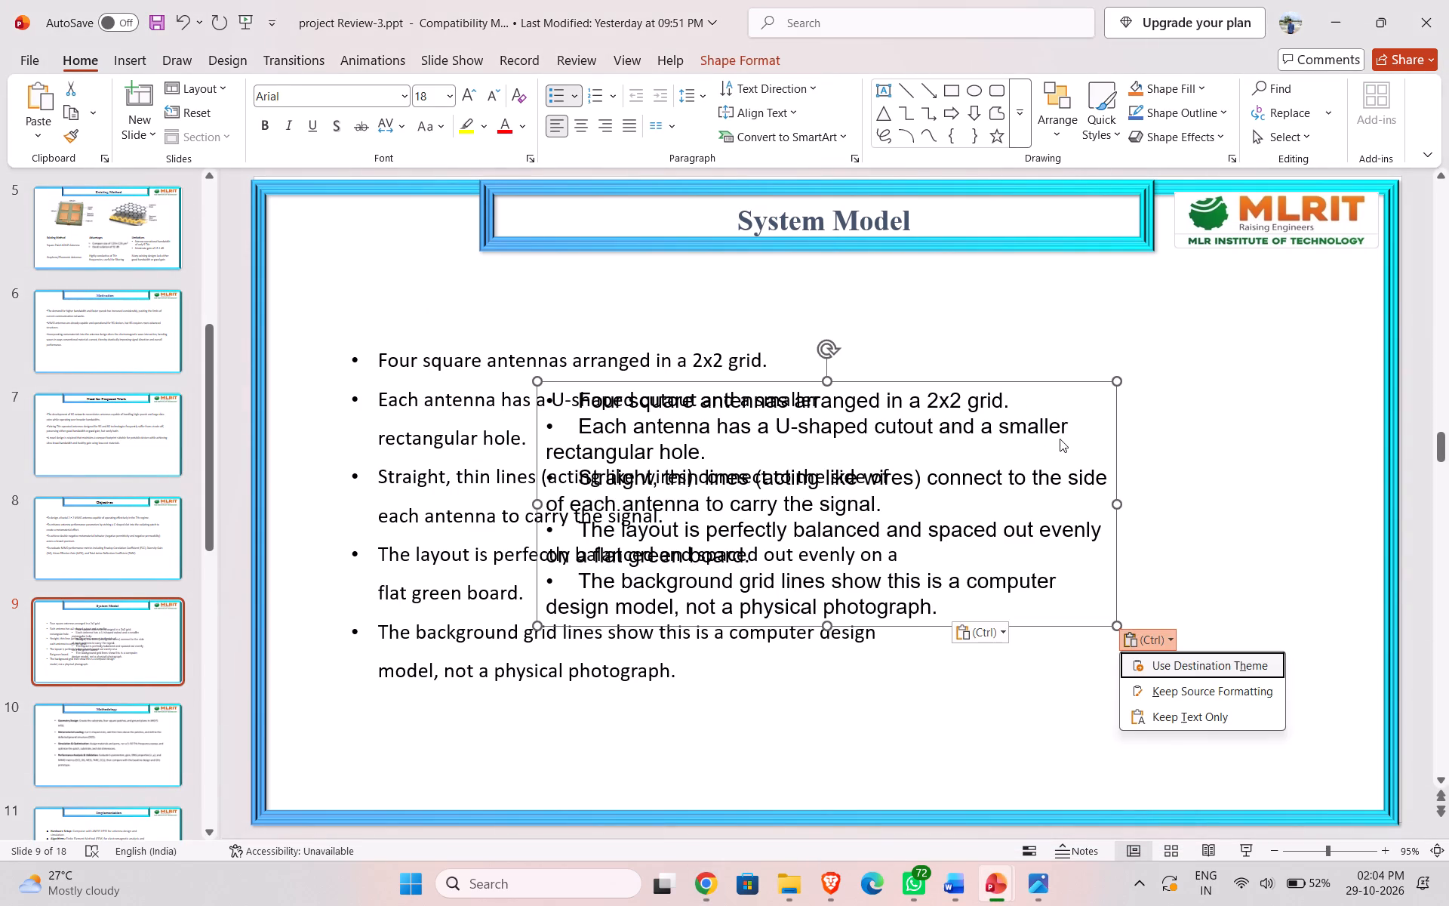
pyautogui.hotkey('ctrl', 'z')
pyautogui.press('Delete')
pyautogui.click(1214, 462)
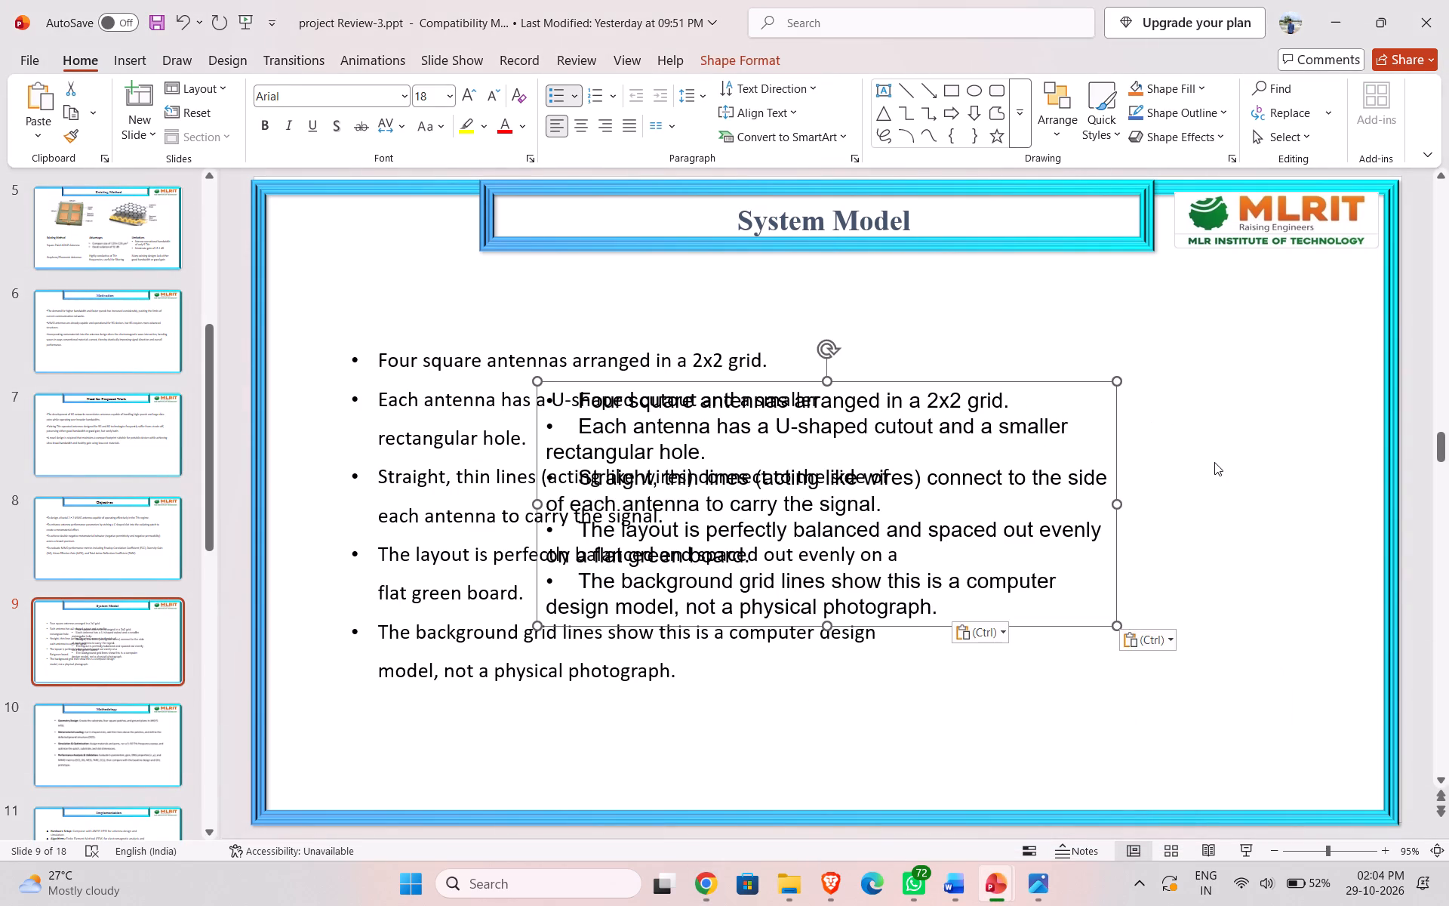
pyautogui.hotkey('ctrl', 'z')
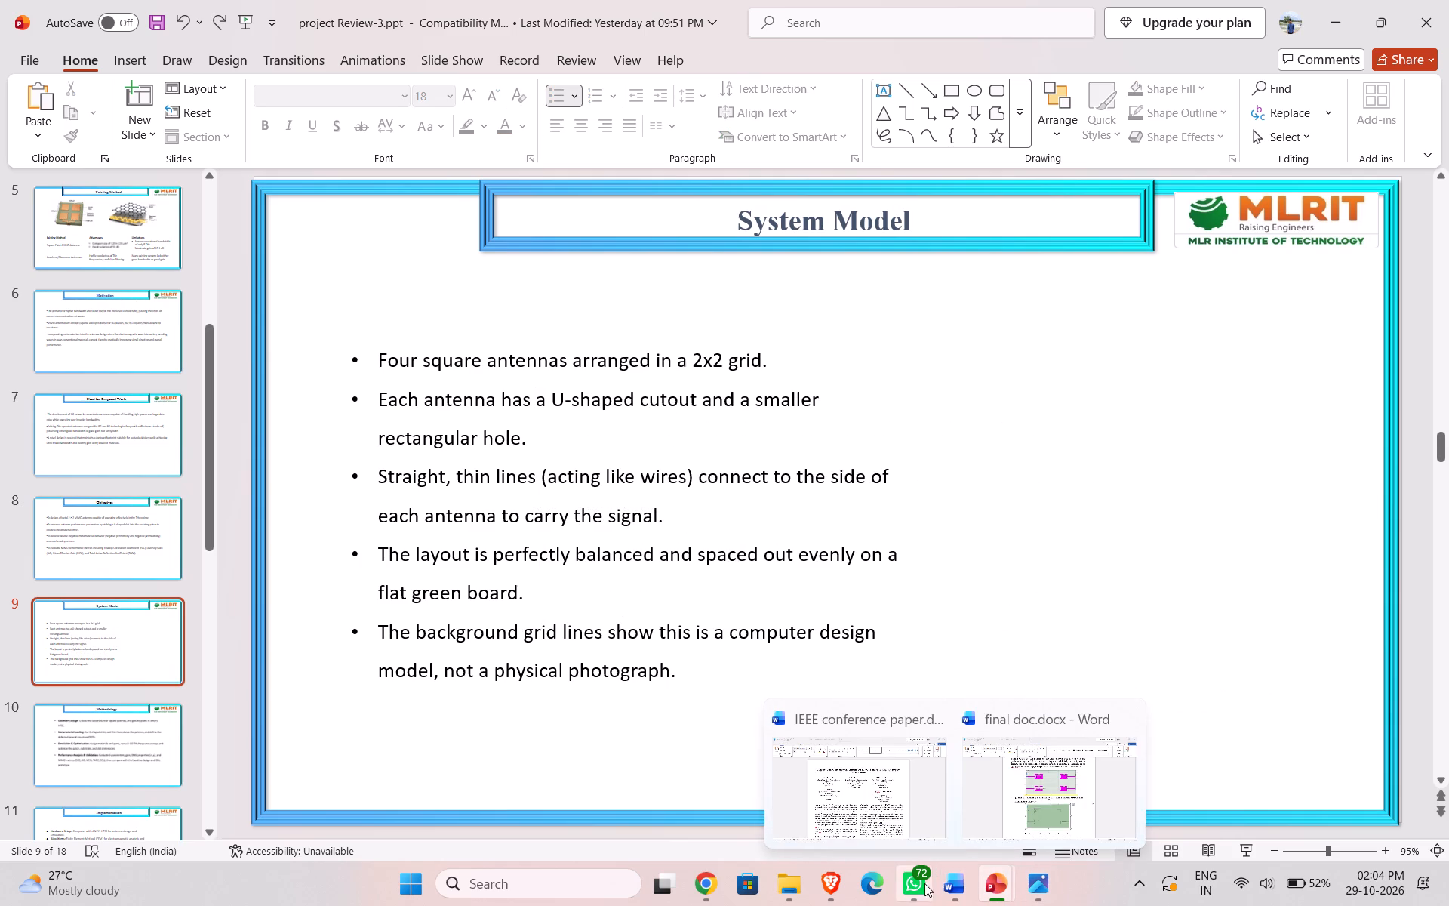
# Copy the Fig. 3.2 antenna top view from final doc.docx in Word and paste it onto the System Model slide in project Review-3.
pyautogui.click(1047, 792)
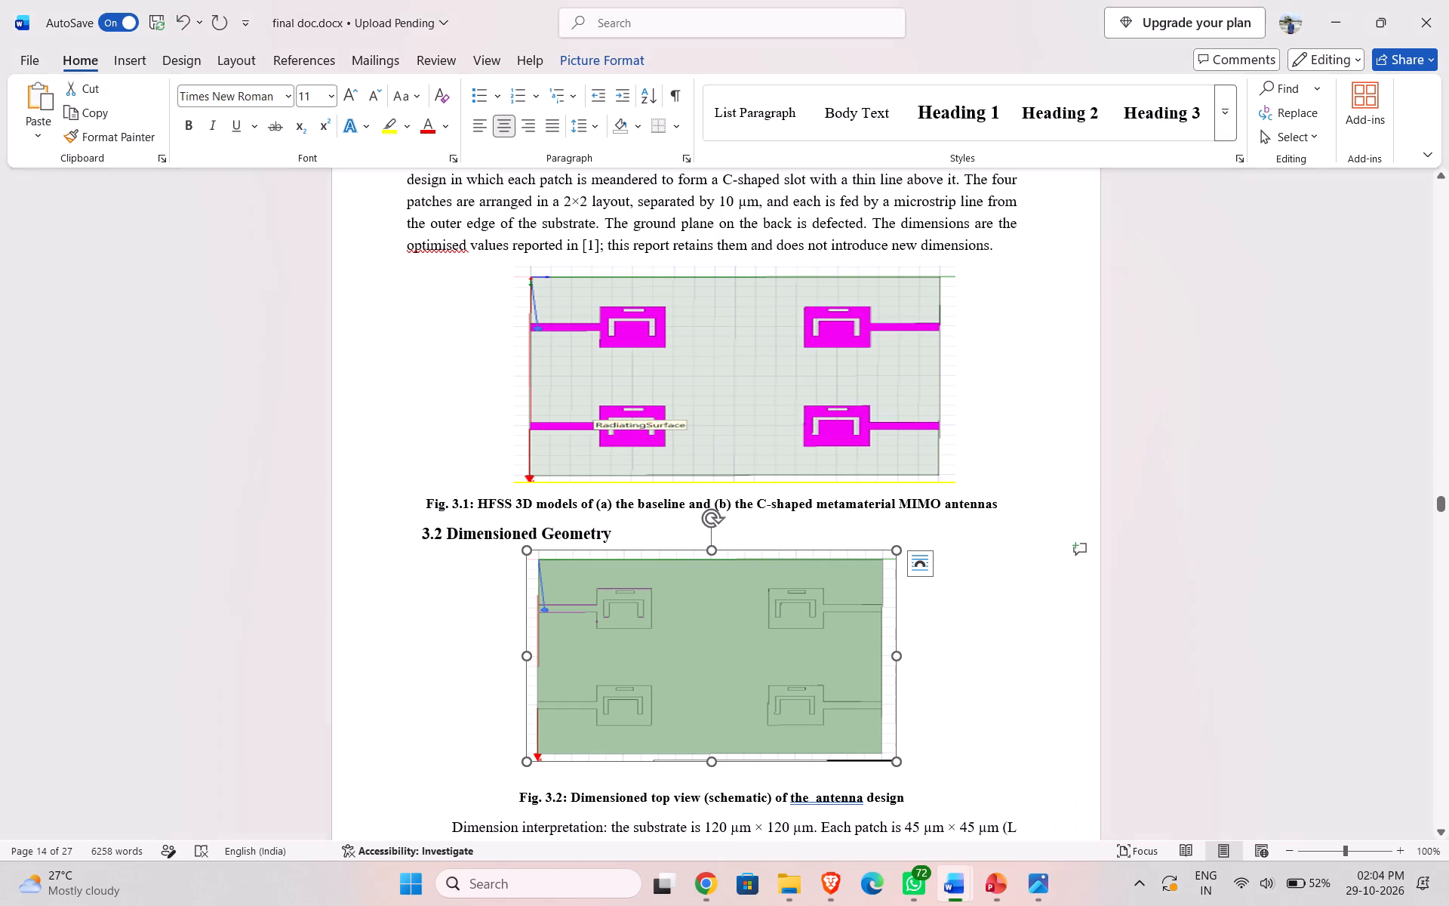
pyautogui.click(826, 667)
pyautogui.hotkey('ctrl', 'c')
pyautogui.click(998, 880)
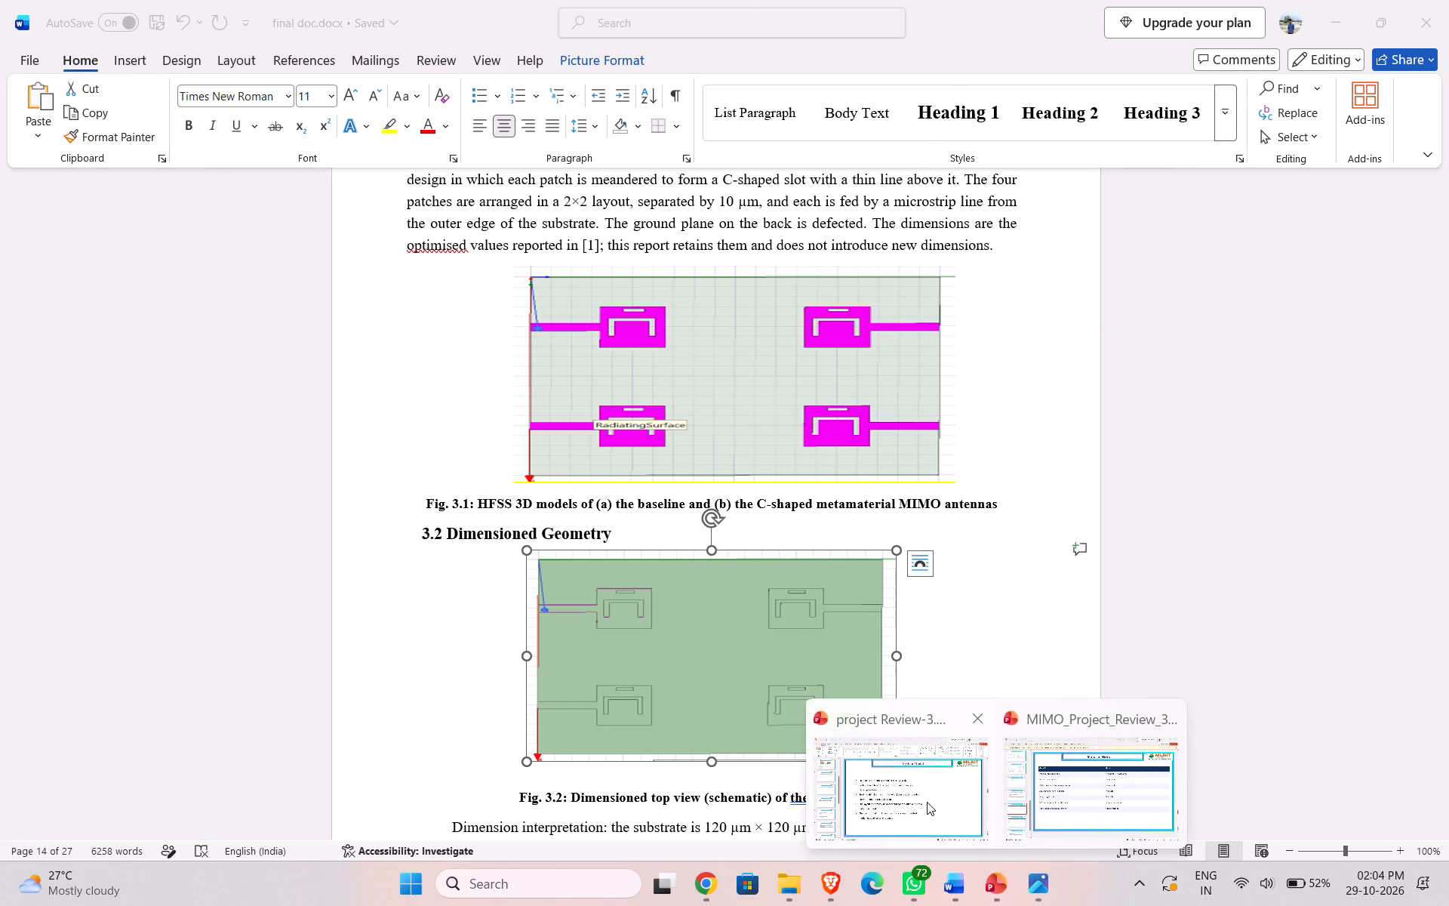
pyautogui.click(927, 802)
pyautogui.click(972, 488)
pyautogui.hotkey('ctrl', 'v')
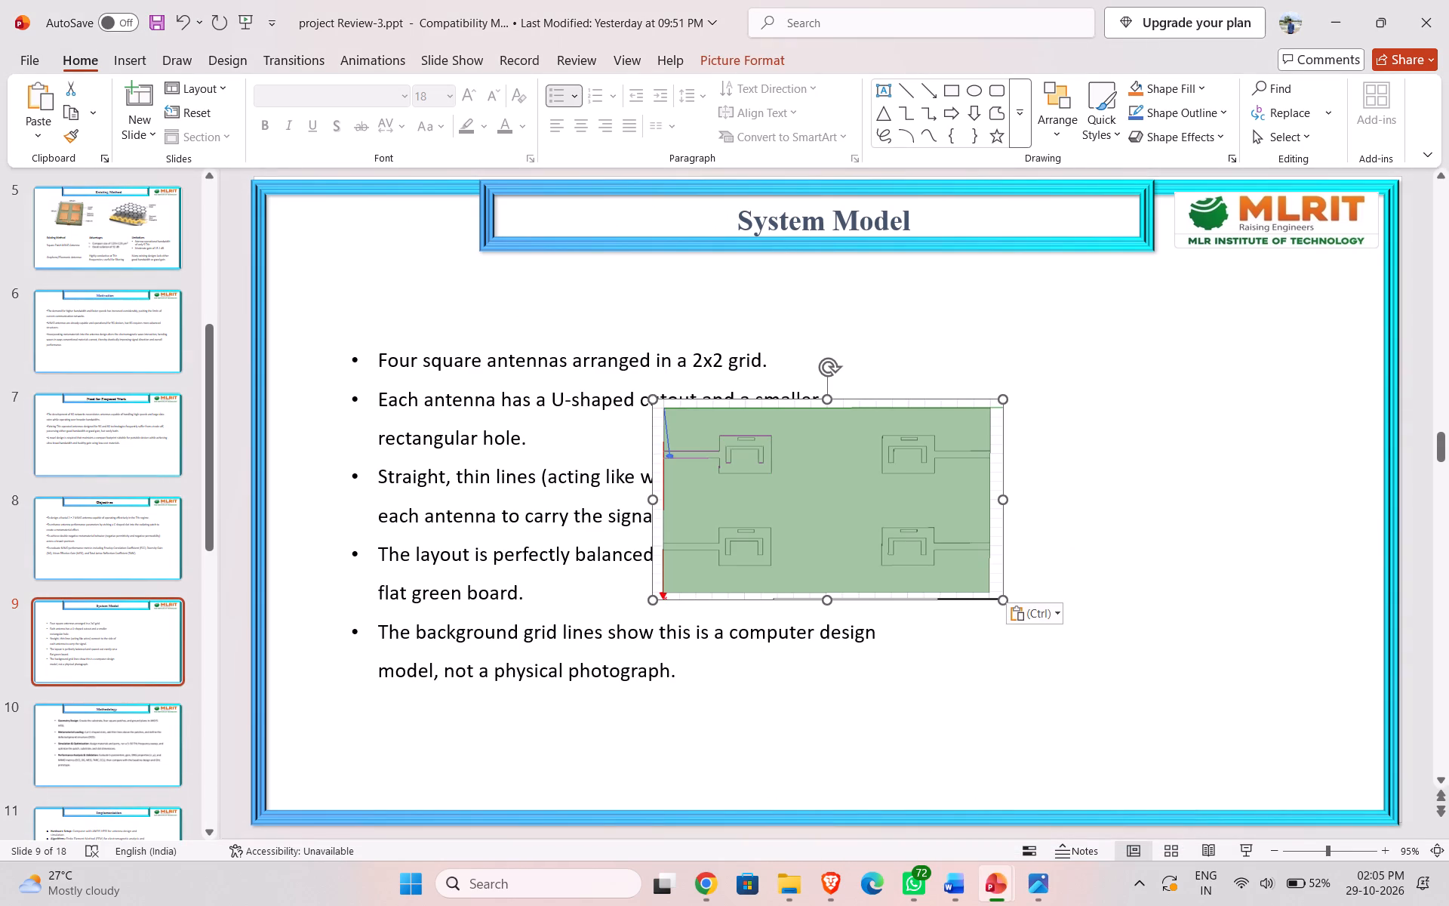
# Place the antenna picture beside the System Model points and stretch it taller and wider to fill the free area.
pyautogui.moveTo(834, 448); pyautogui.dragTo(1137, 443)
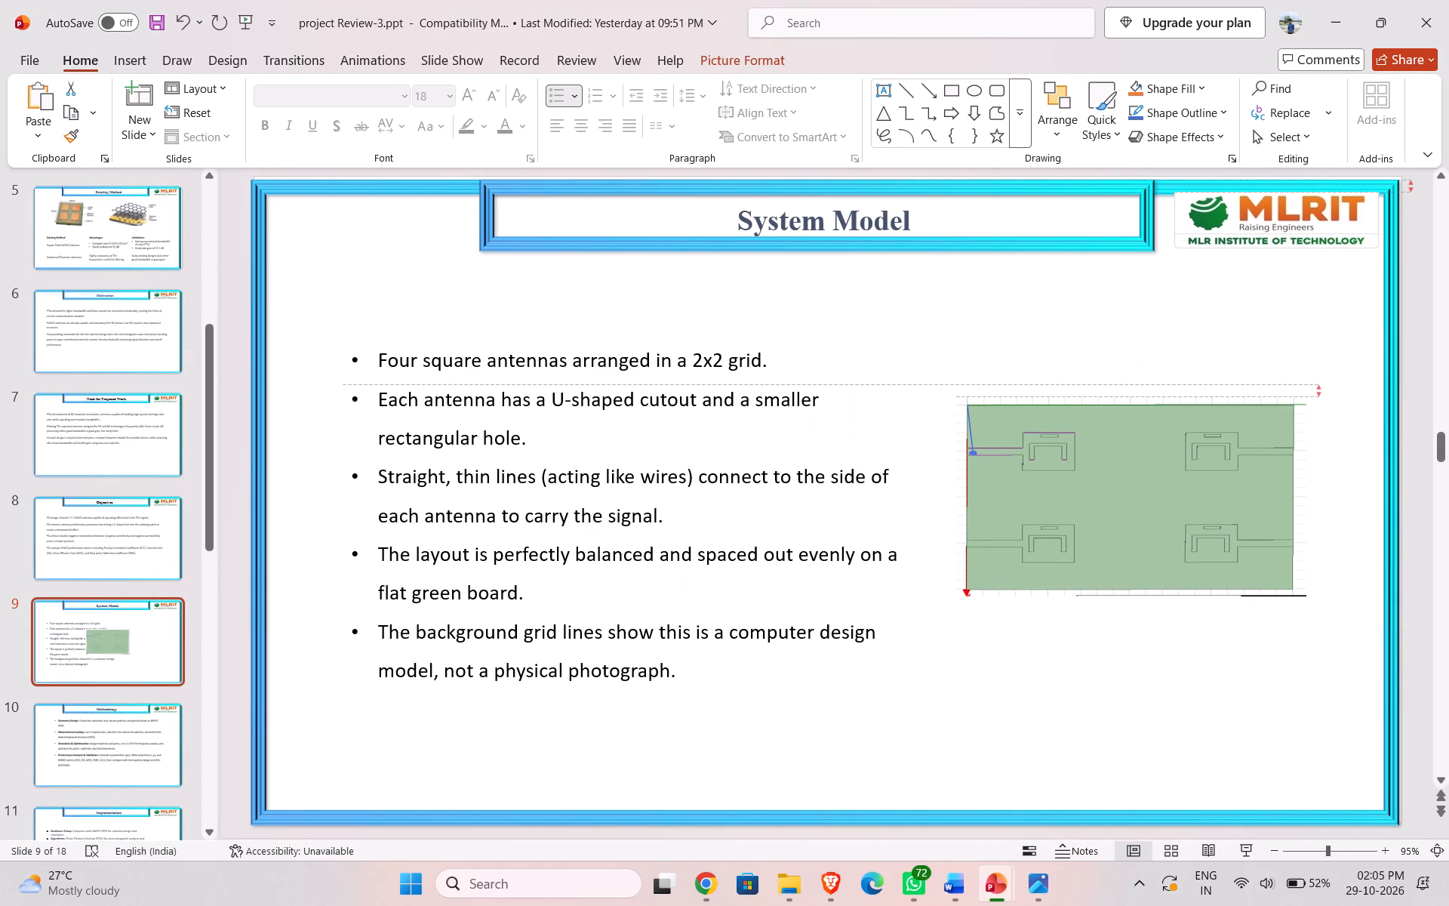
pyautogui.moveTo(1133, 397); pyautogui.dragTo(1128, 357)
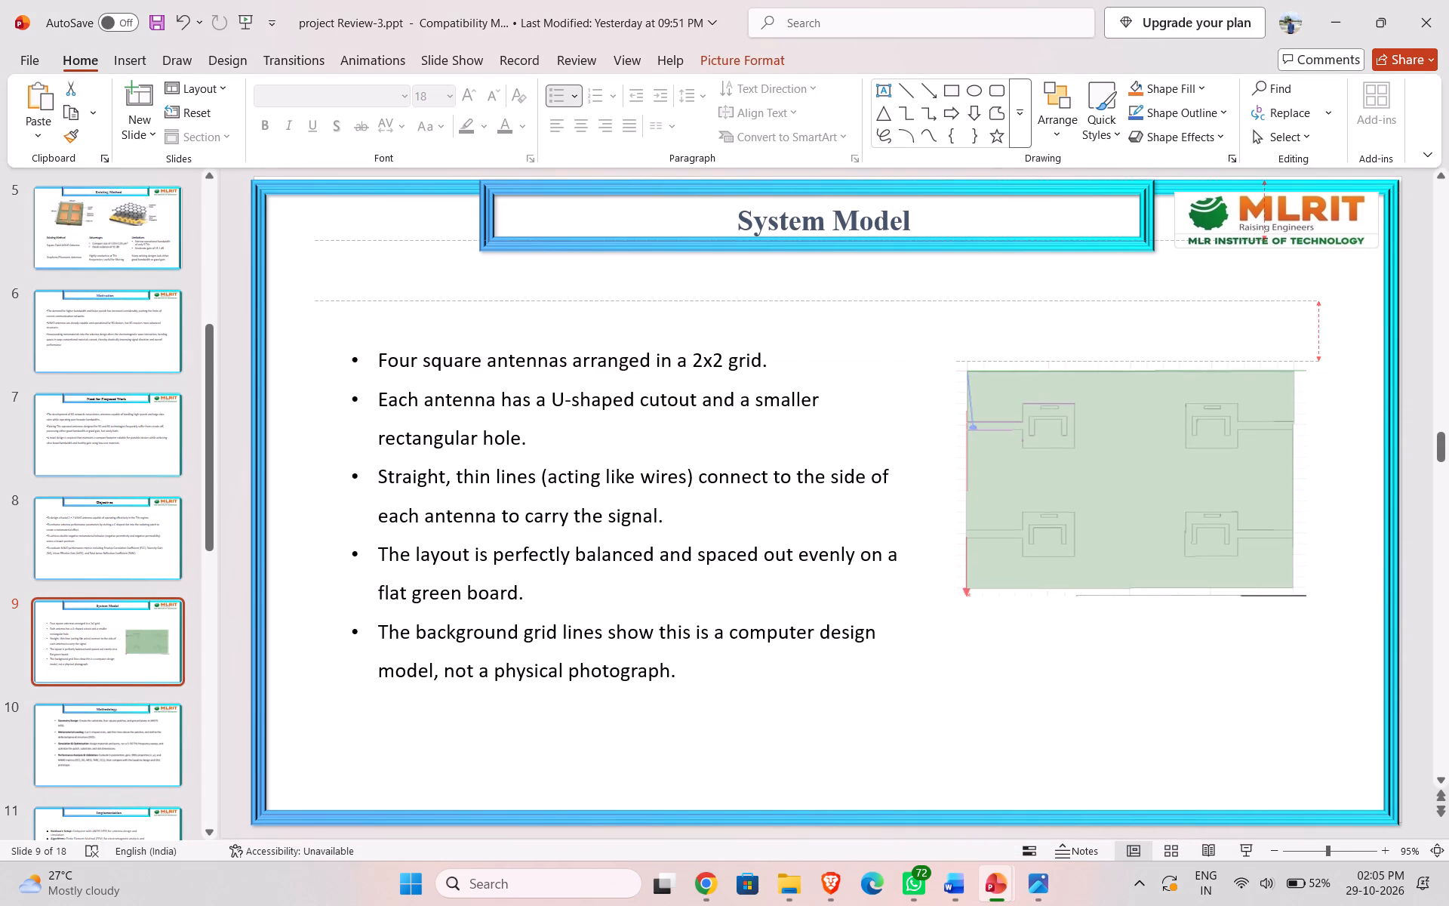
pyautogui.moveTo(1128, 357); pyautogui.dragTo(1130, 349)
pyautogui.moveTo(1131, 596); pyautogui.dragTo(1134, 612)
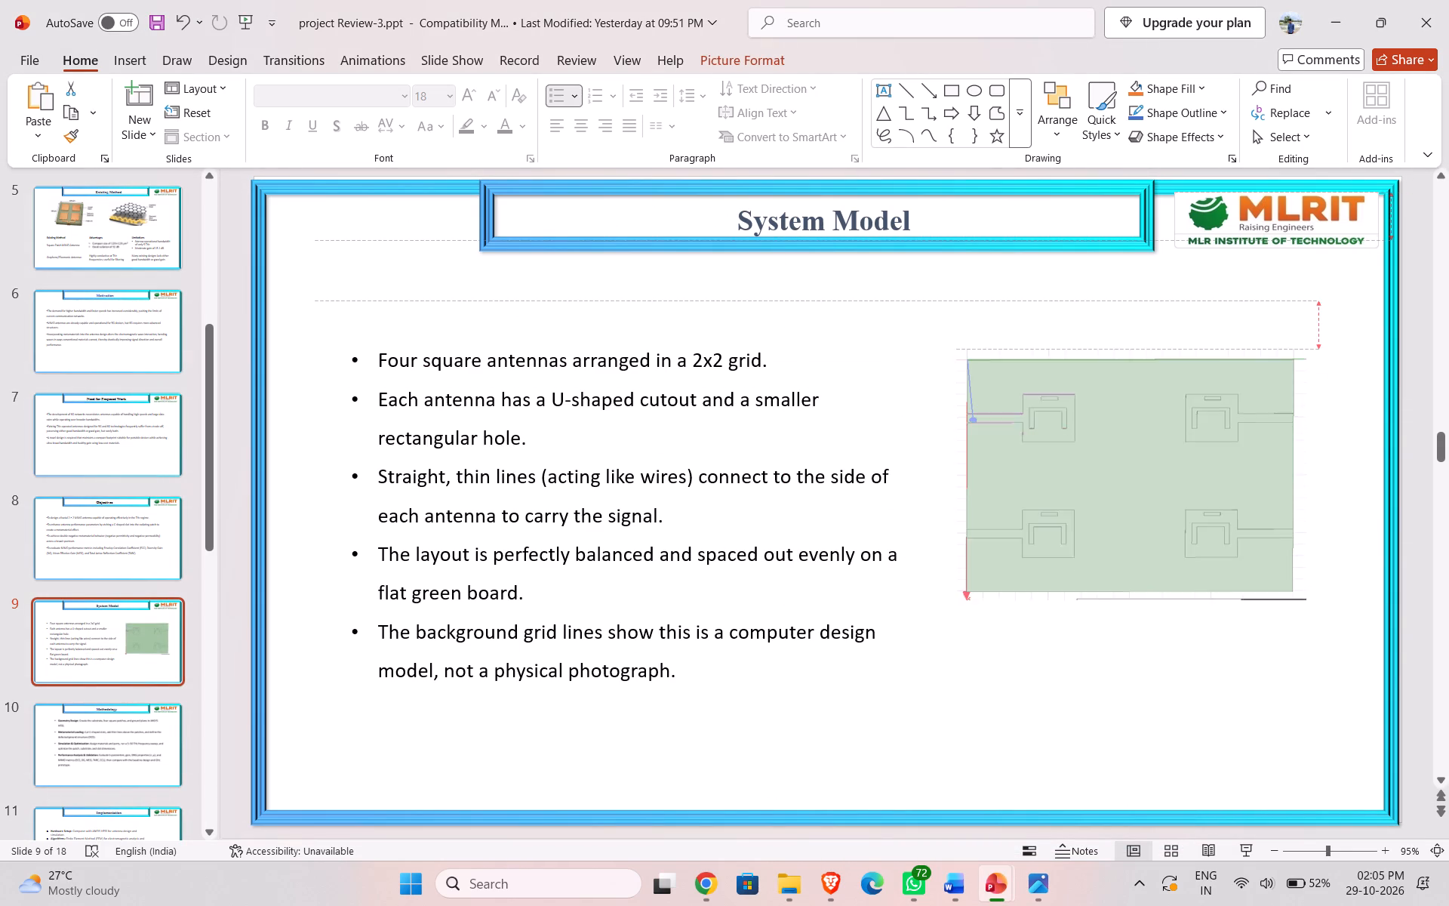
pyautogui.moveTo(1134, 612); pyautogui.dragTo(1154, 692)
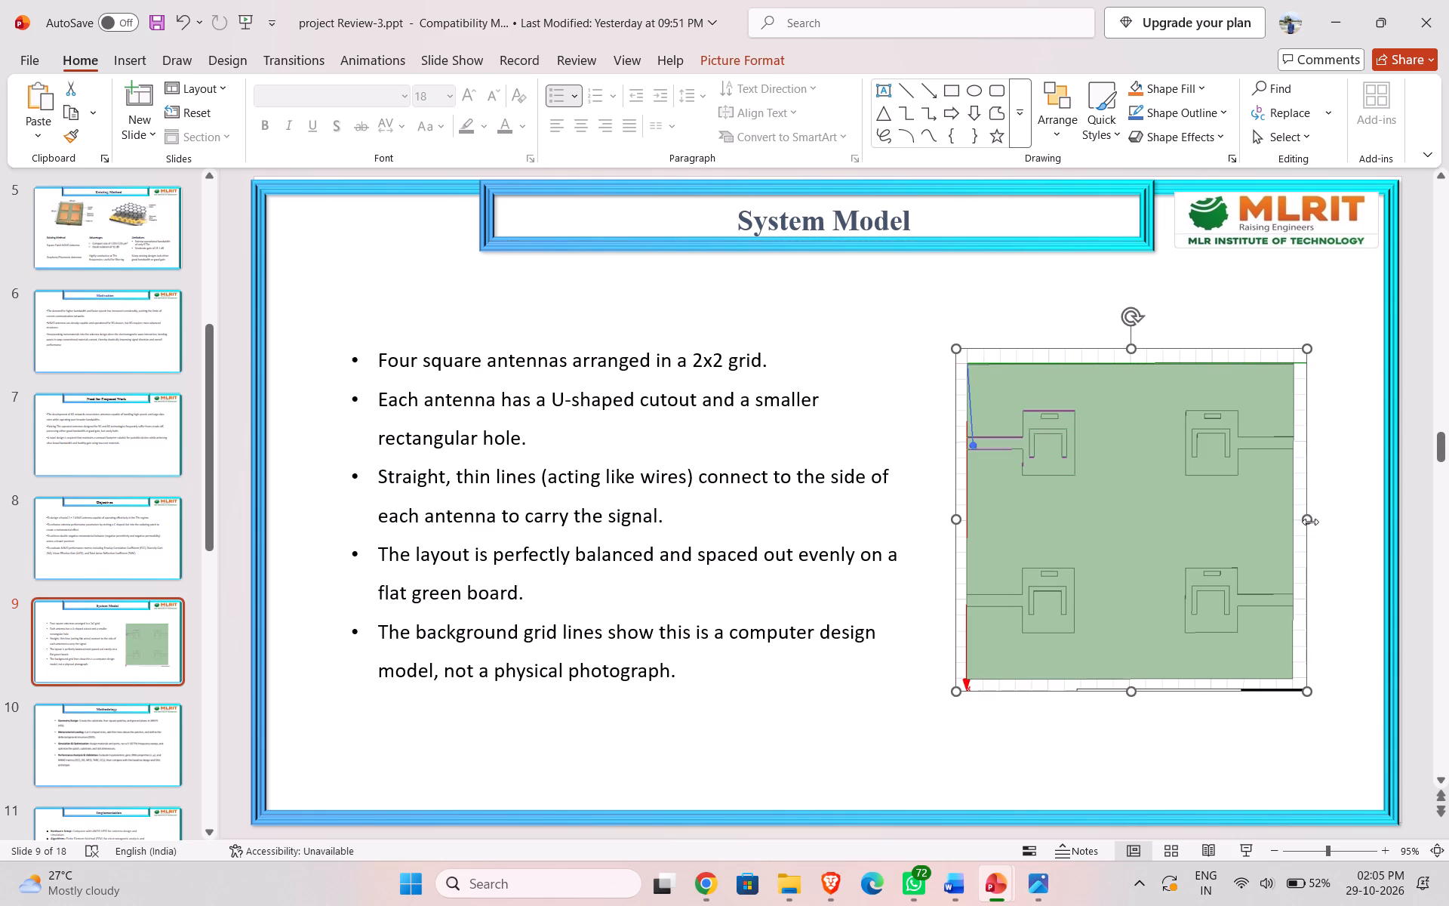
pyautogui.moveTo(1310, 522); pyautogui.dragTo(1337, 518)
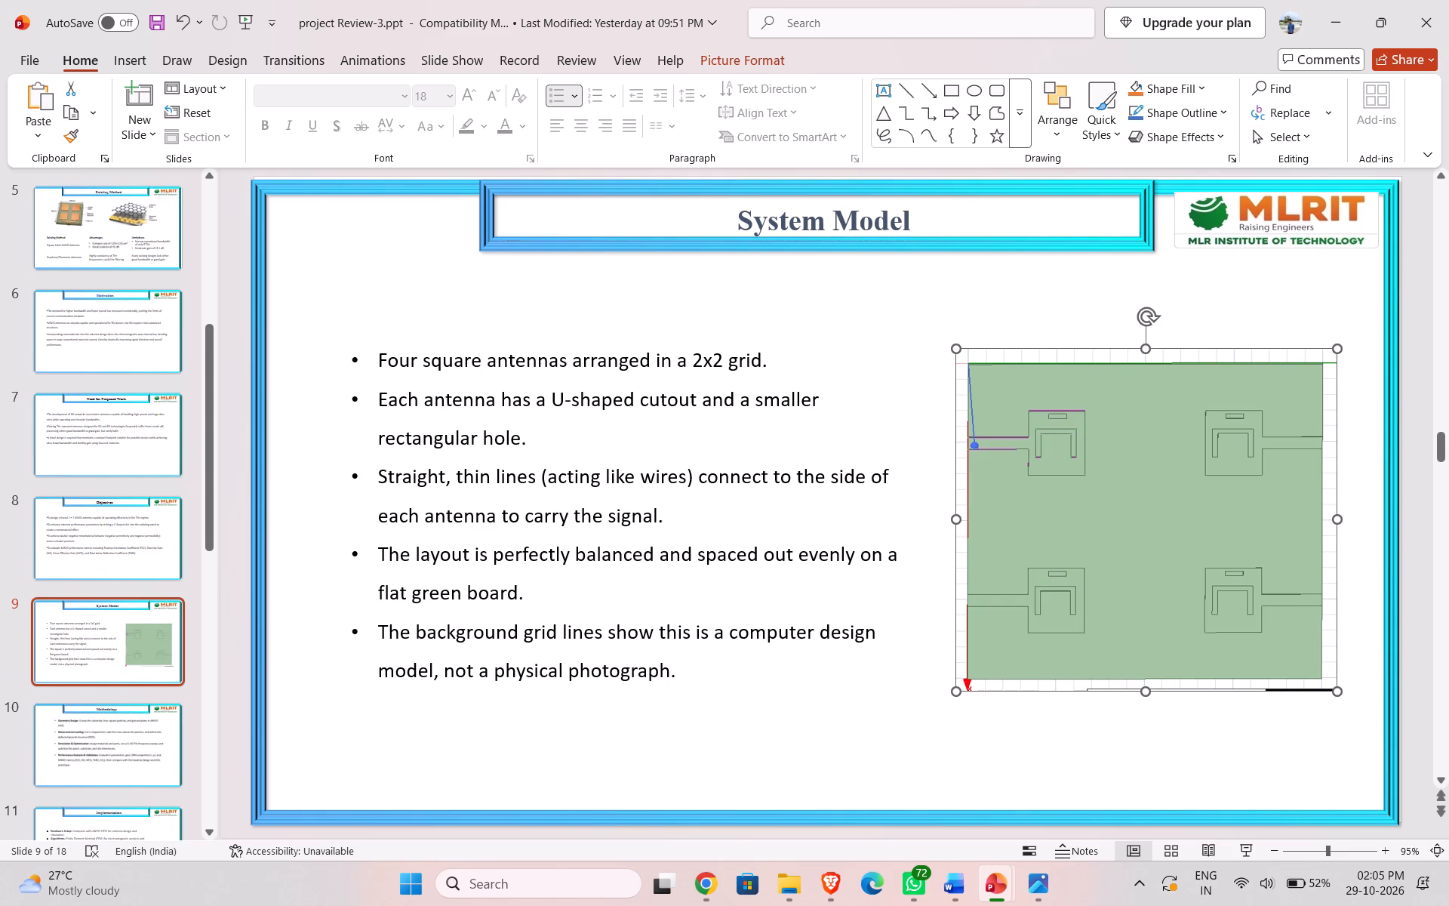
pyautogui.moveTo(956, 520); pyautogui.dragTo(917, 522)
pyautogui.click(887, 313)
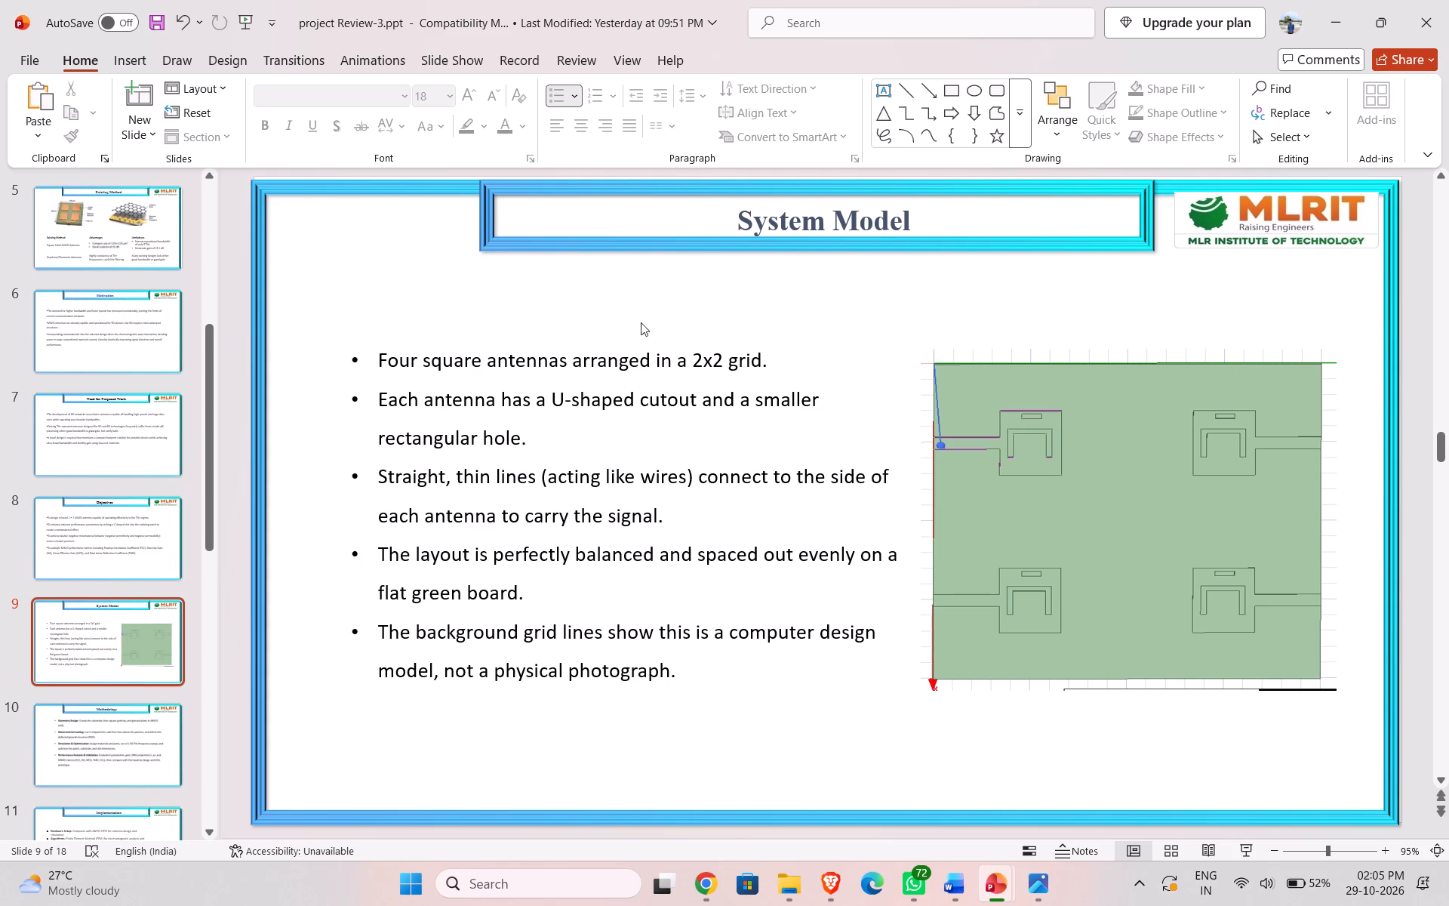
# Change "U-shaped" to "C-shaped" in the second System Model point.
pyautogui.click(562, 399)
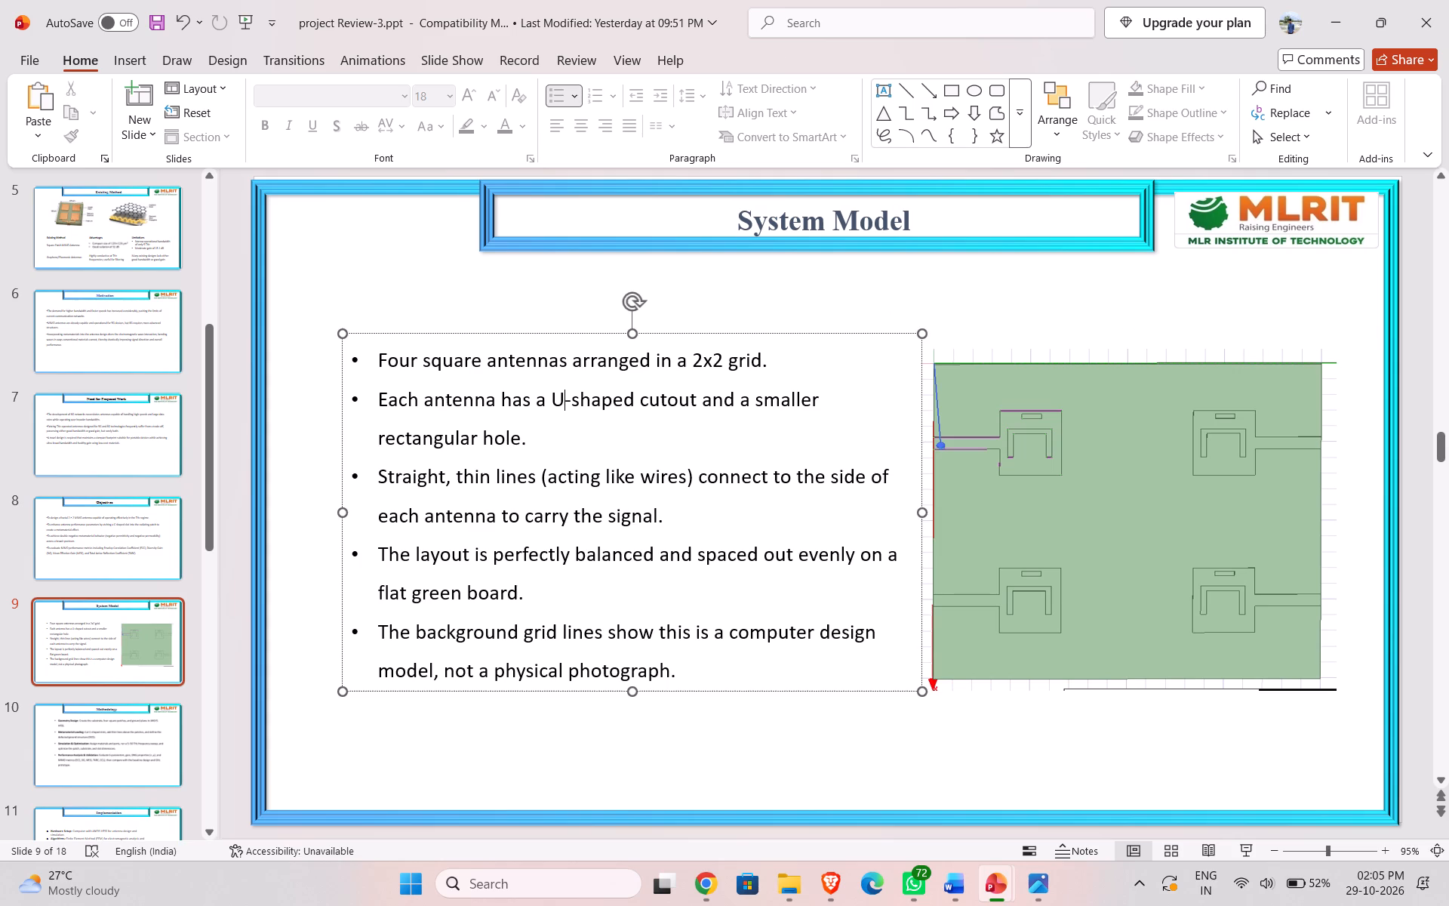
pyautogui.press('BackSpace')
pyautogui.hotkey('shift', 'c')
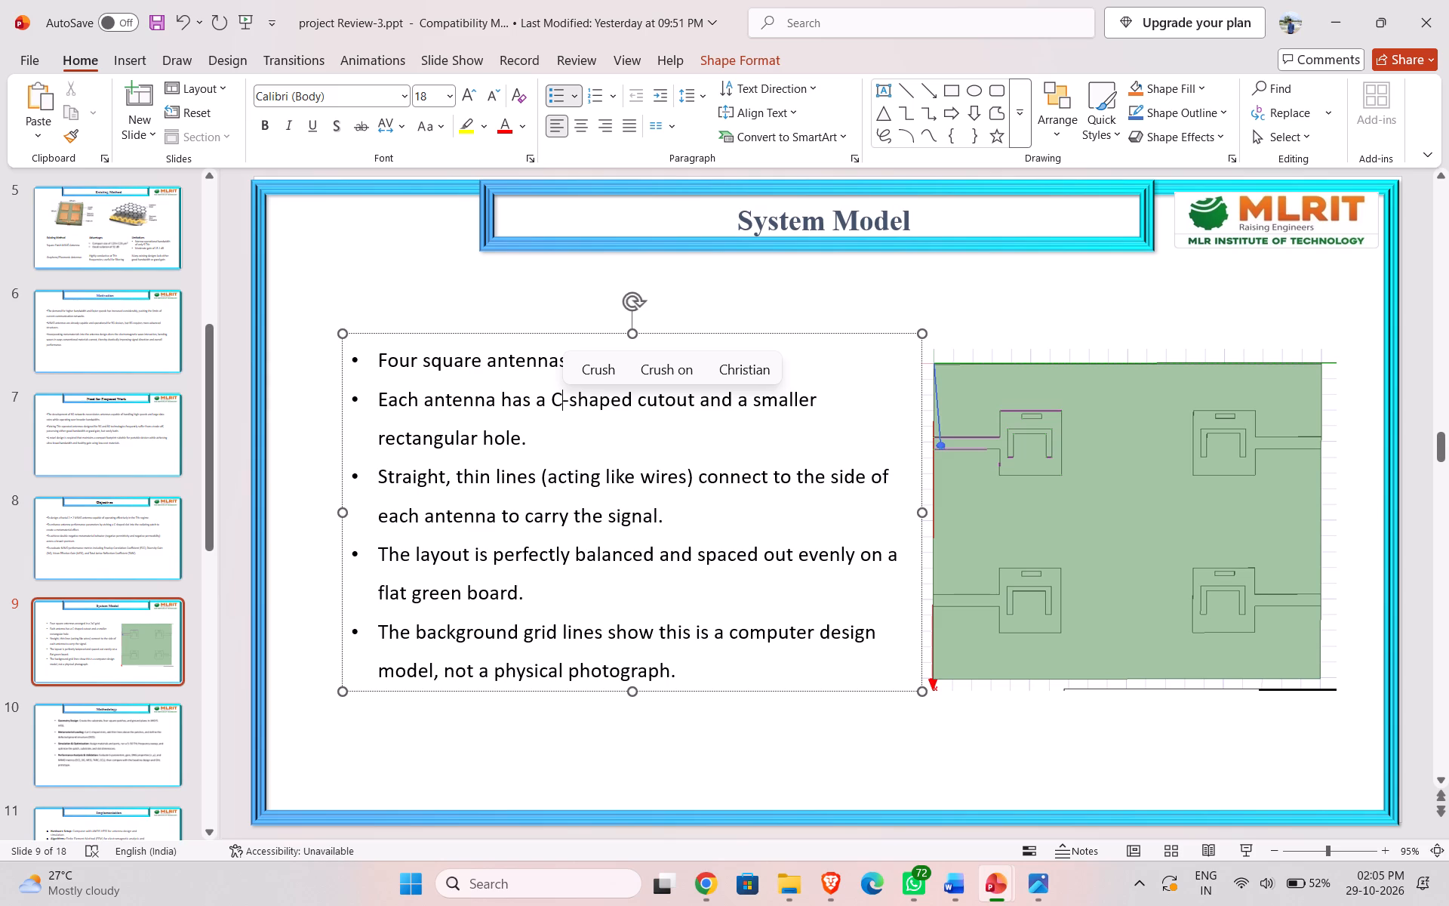
# Compare with the preceding slides and shift the System Model title slightly left within its title frame.
pyautogui.click(125, 536)
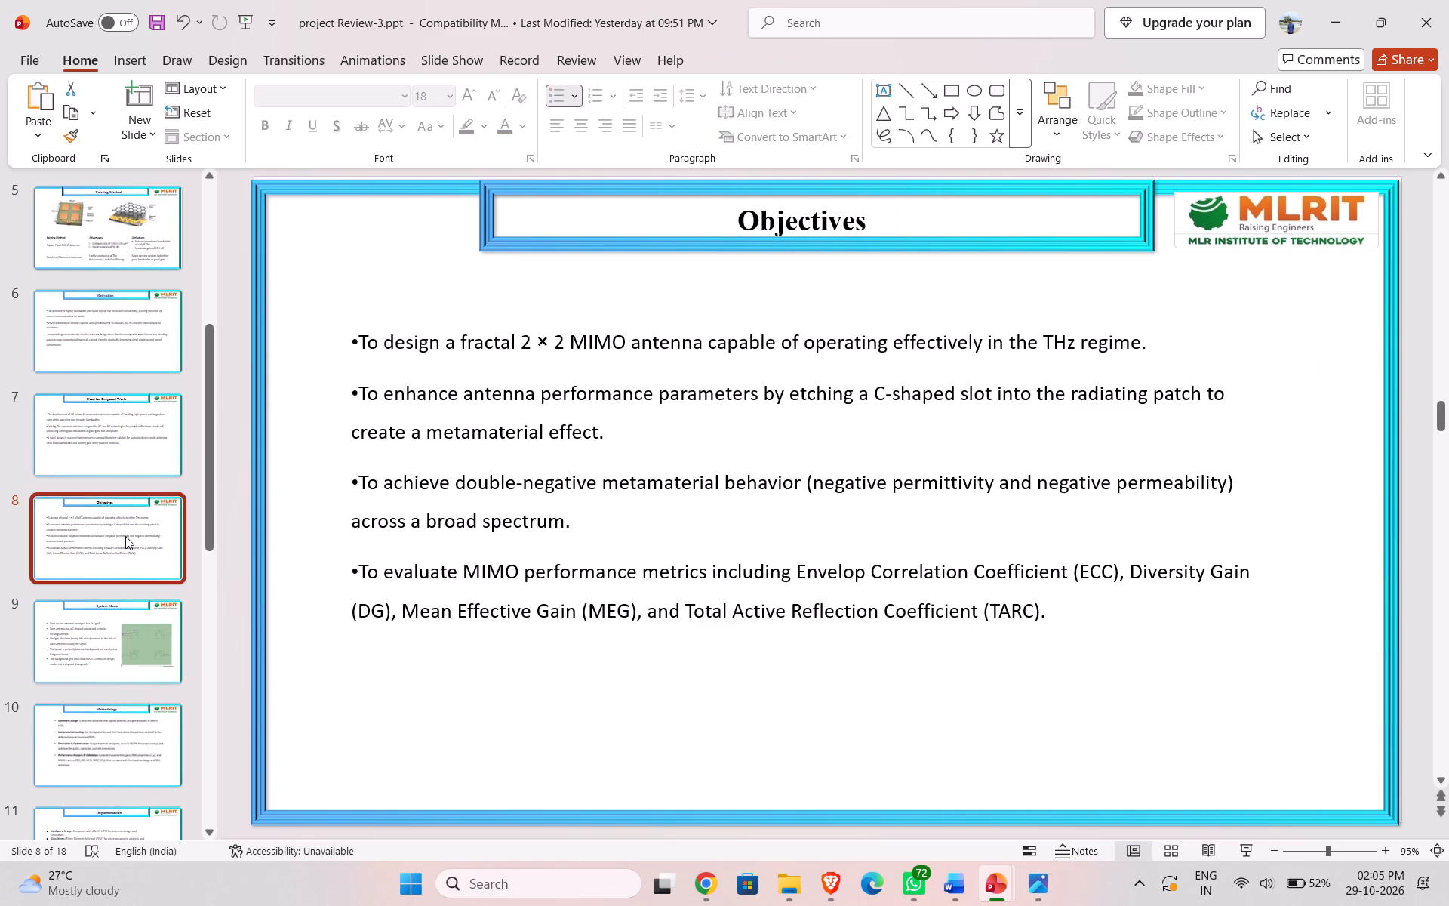
pyautogui.click(131, 440)
pyautogui.click(110, 626)
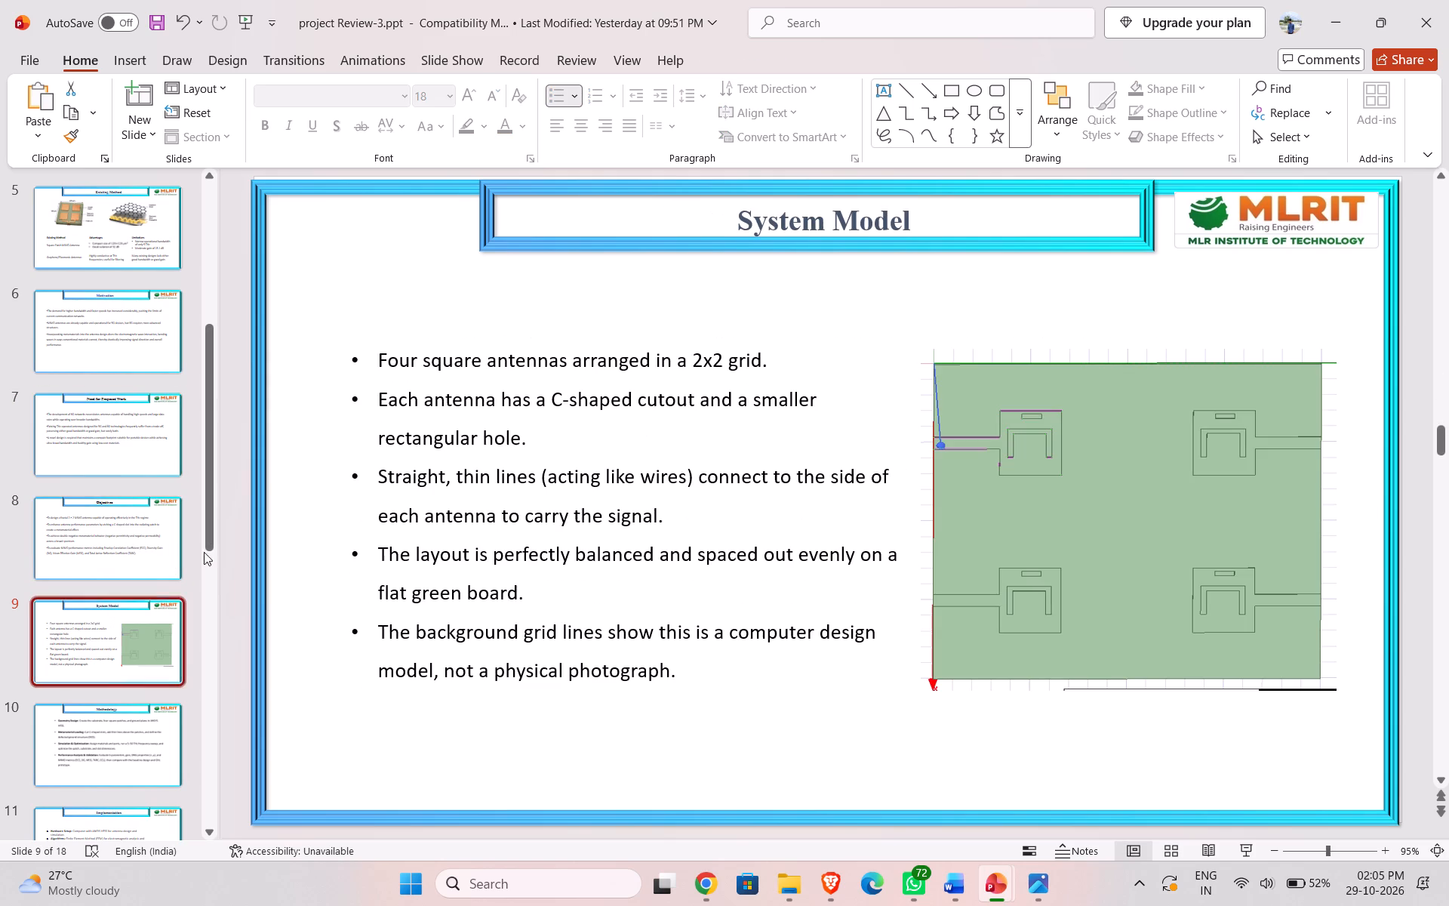
pyautogui.click(795, 223)
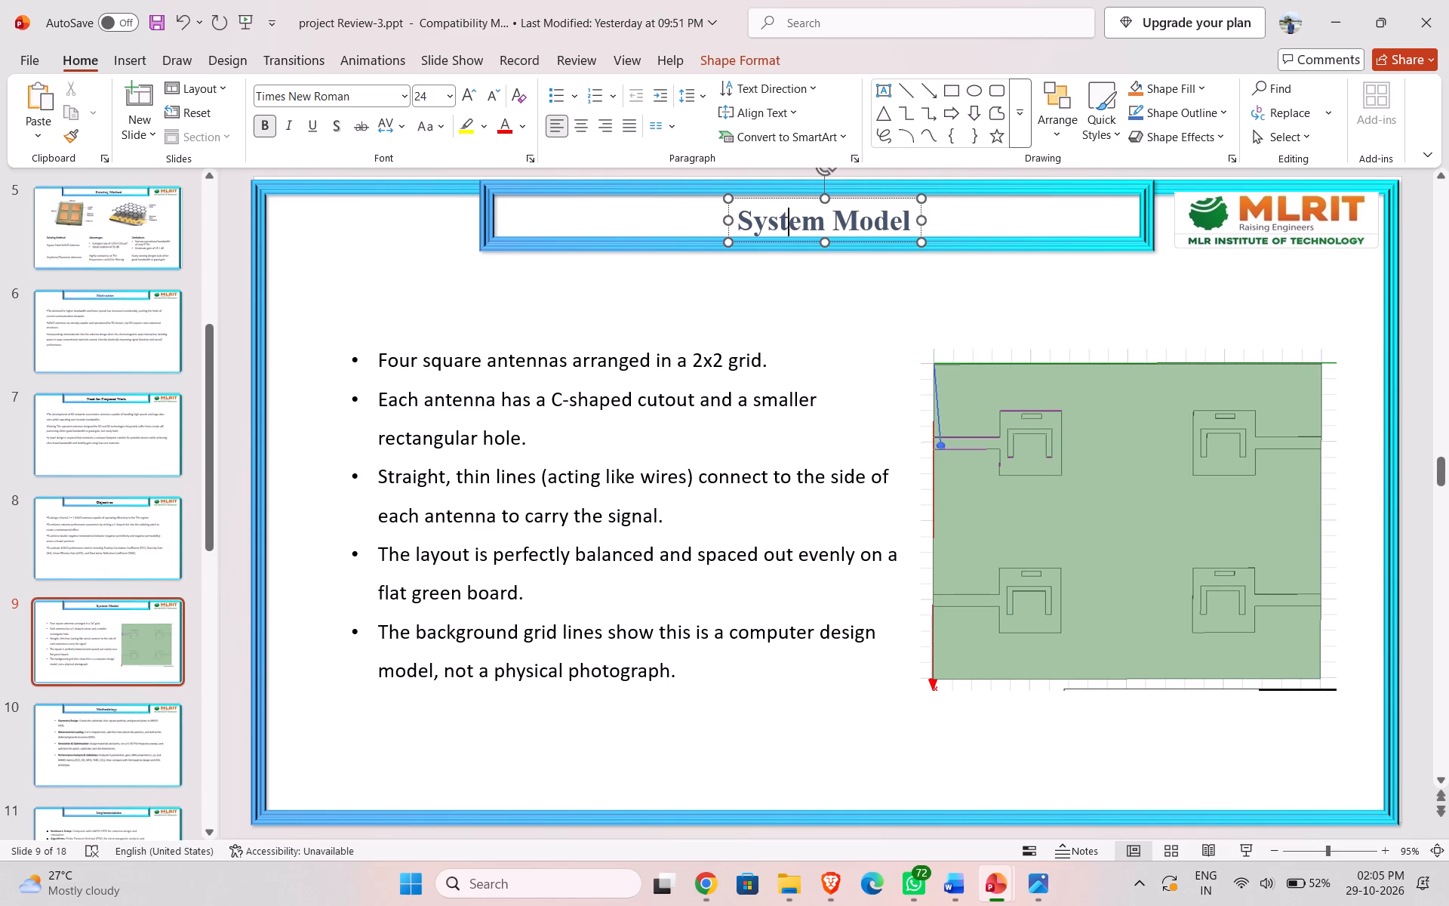
pyautogui.moveTo(795, 199); pyautogui.dragTo(782, 195)
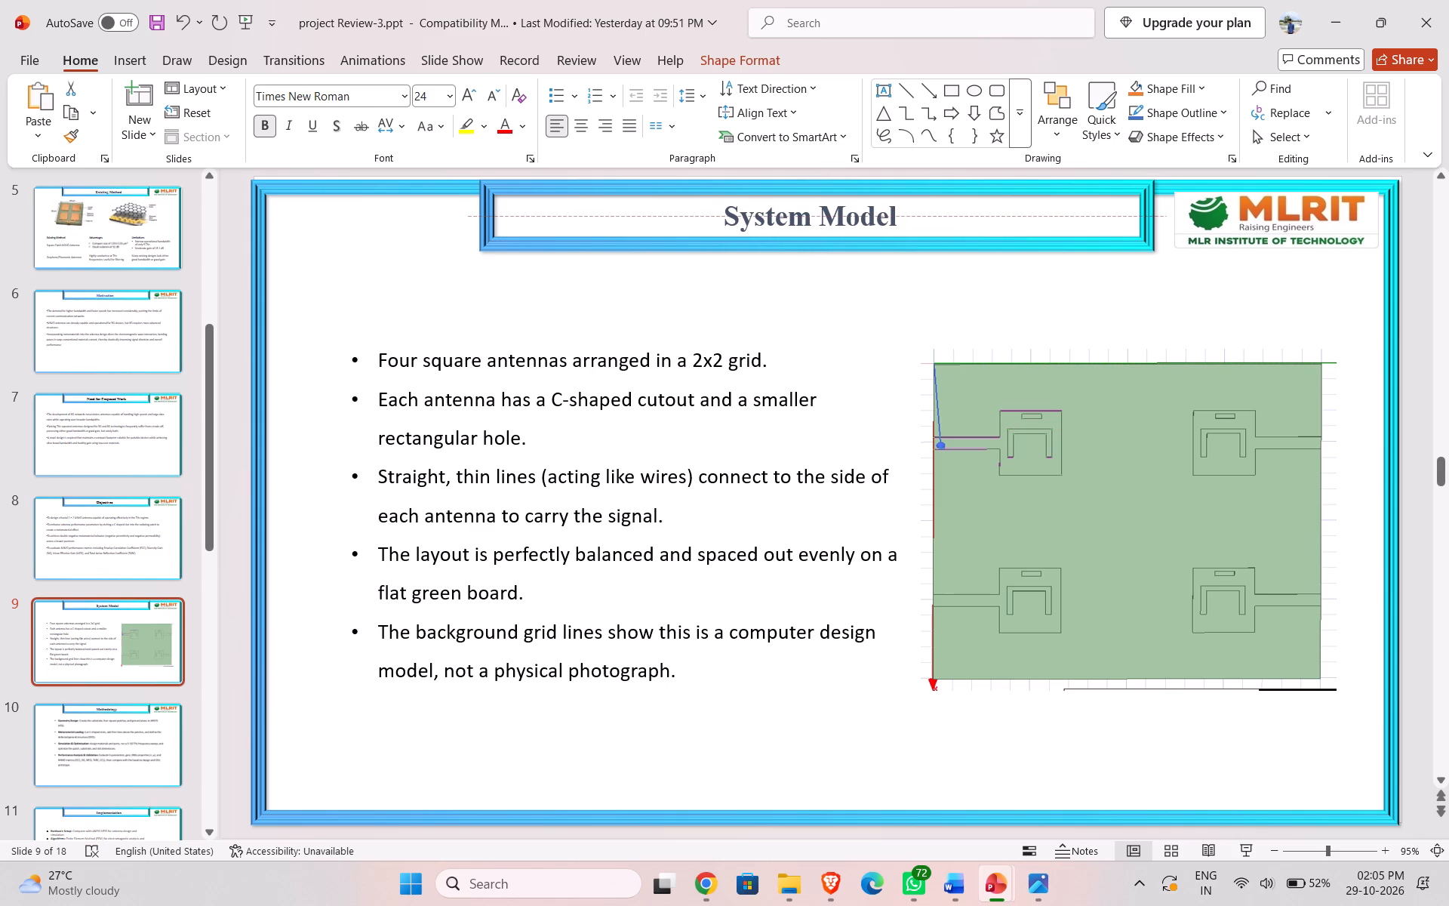
pyautogui.moveTo(782, 195); pyautogui.dragTo(783, 199)
pyautogui.click(841, 325)
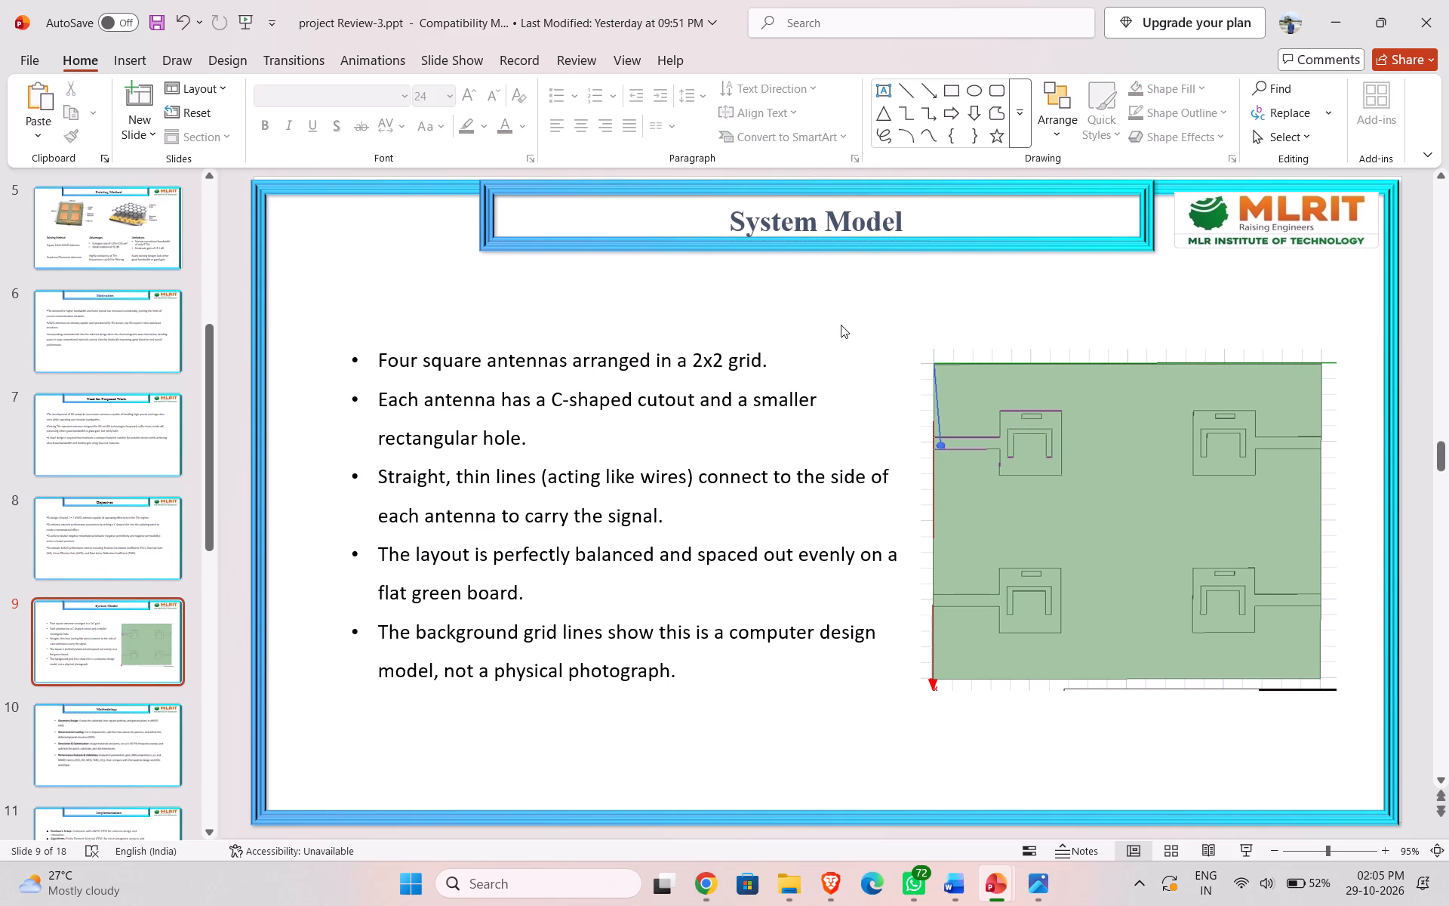
# Review the remaining slides from Methodology through Results, Demo Video and Conclusion to the Thank You slide.
pyautogui.press('Down')
pyautogui.press('Down')
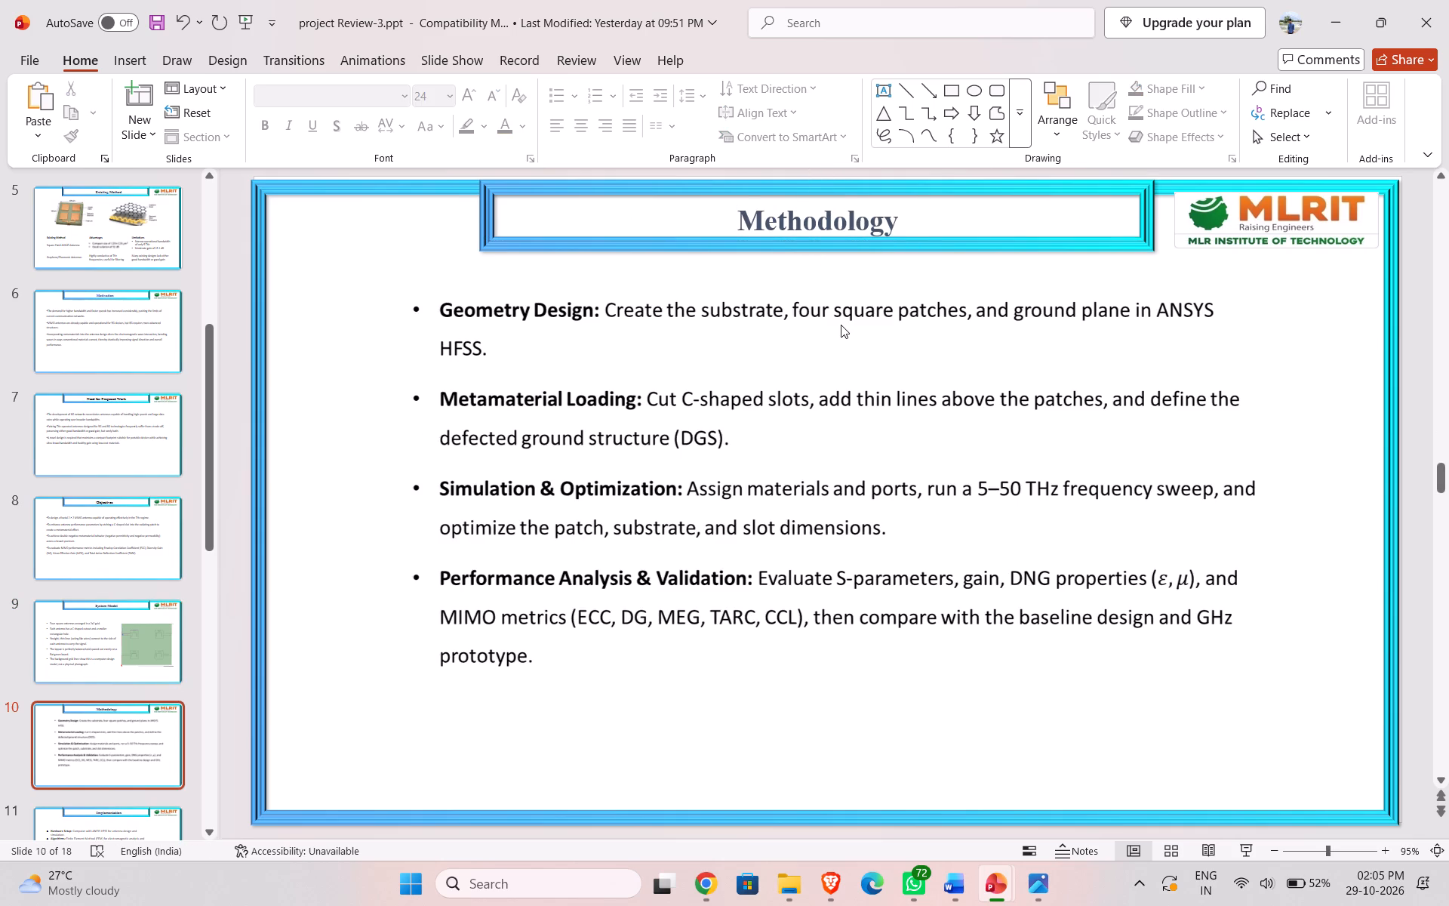
pyautogui.press('Down')
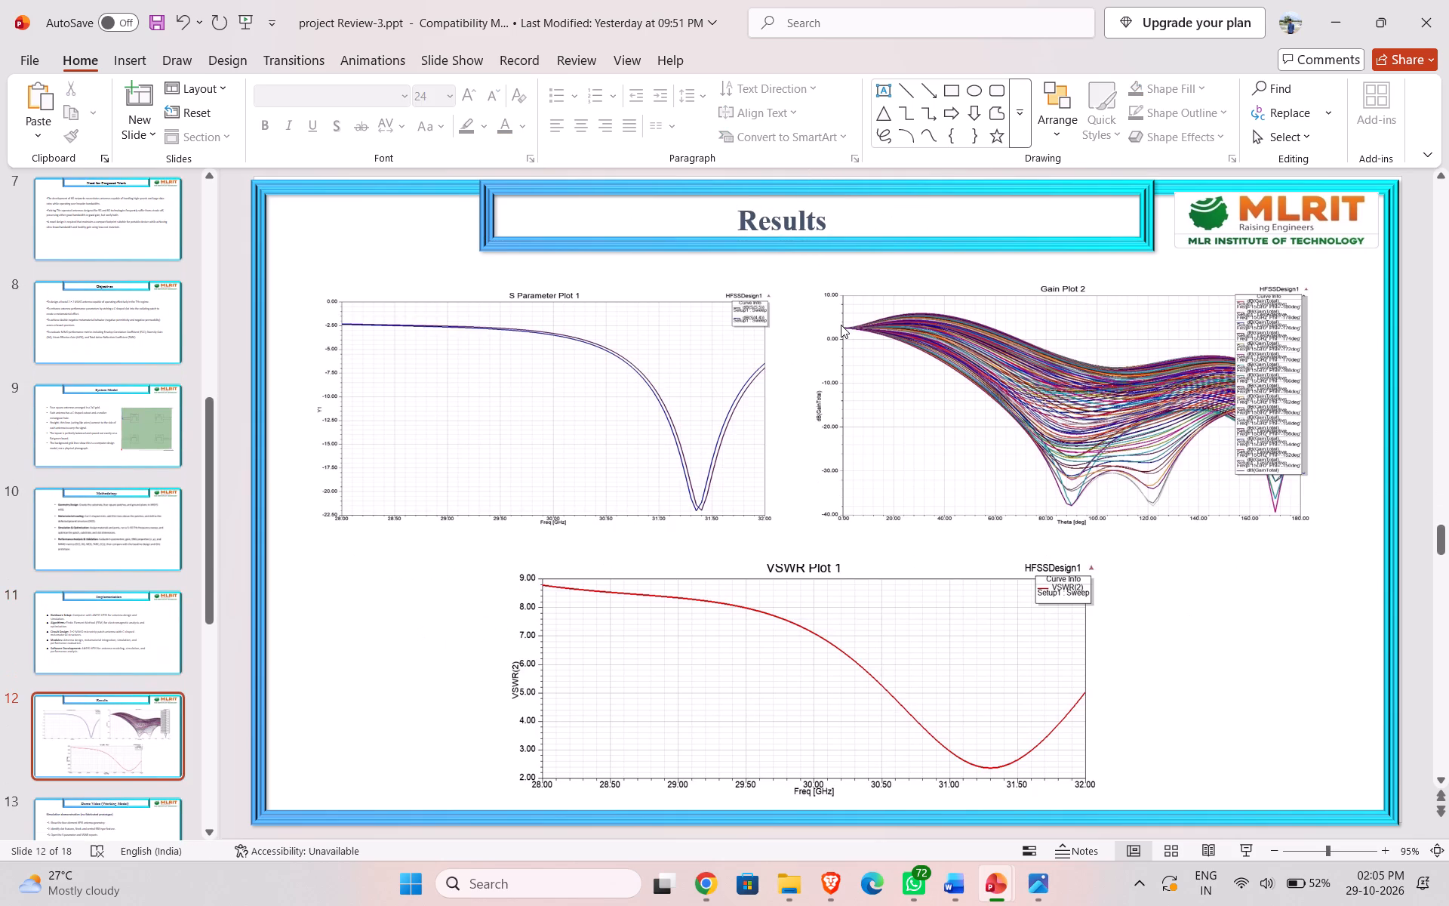
pyautogui.press('Down')
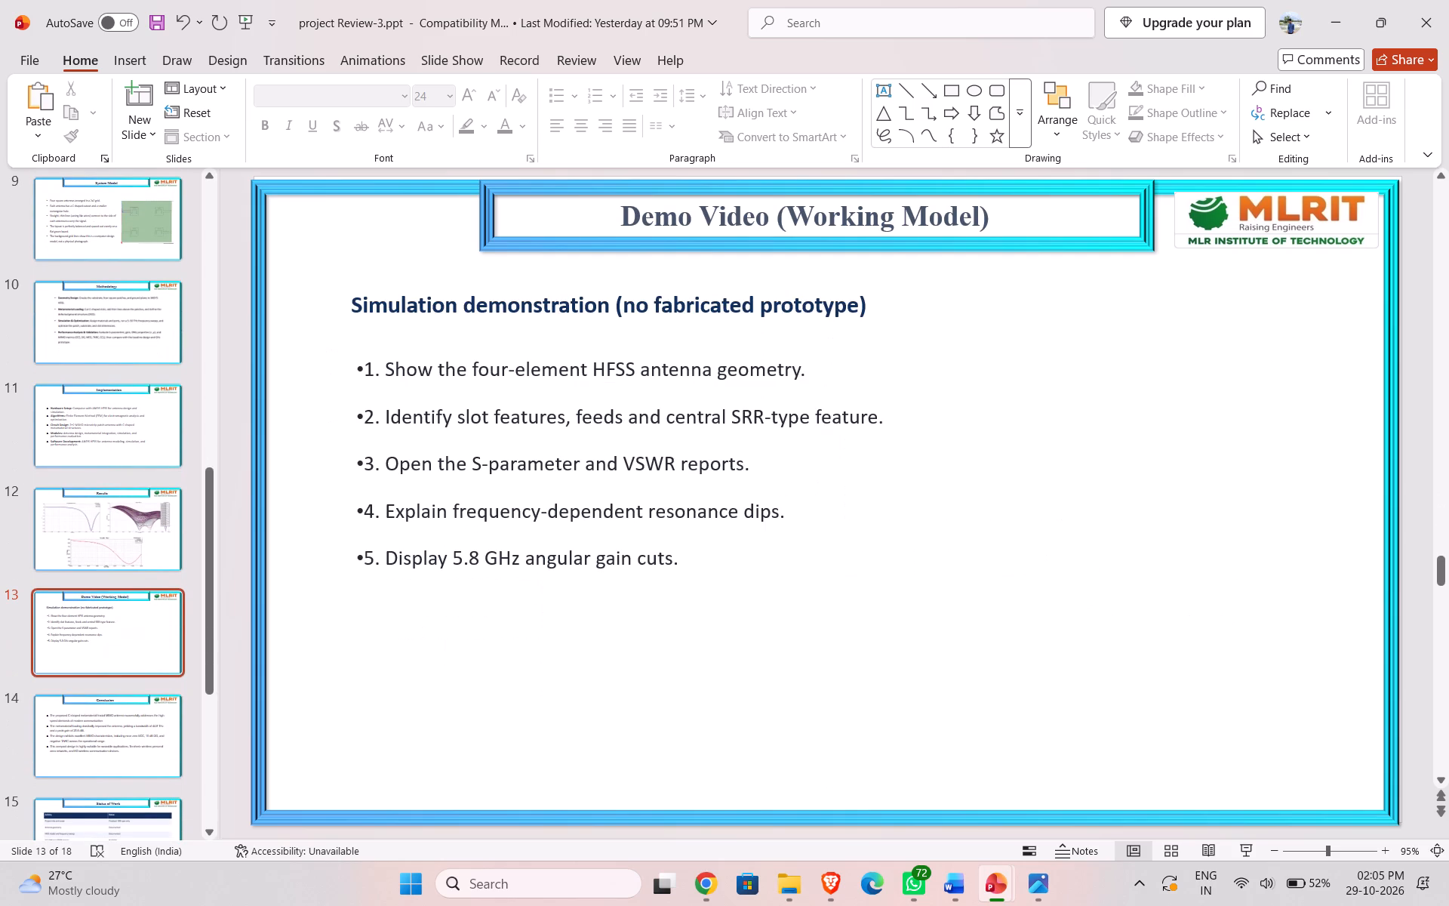
pyautogui.press('Down')
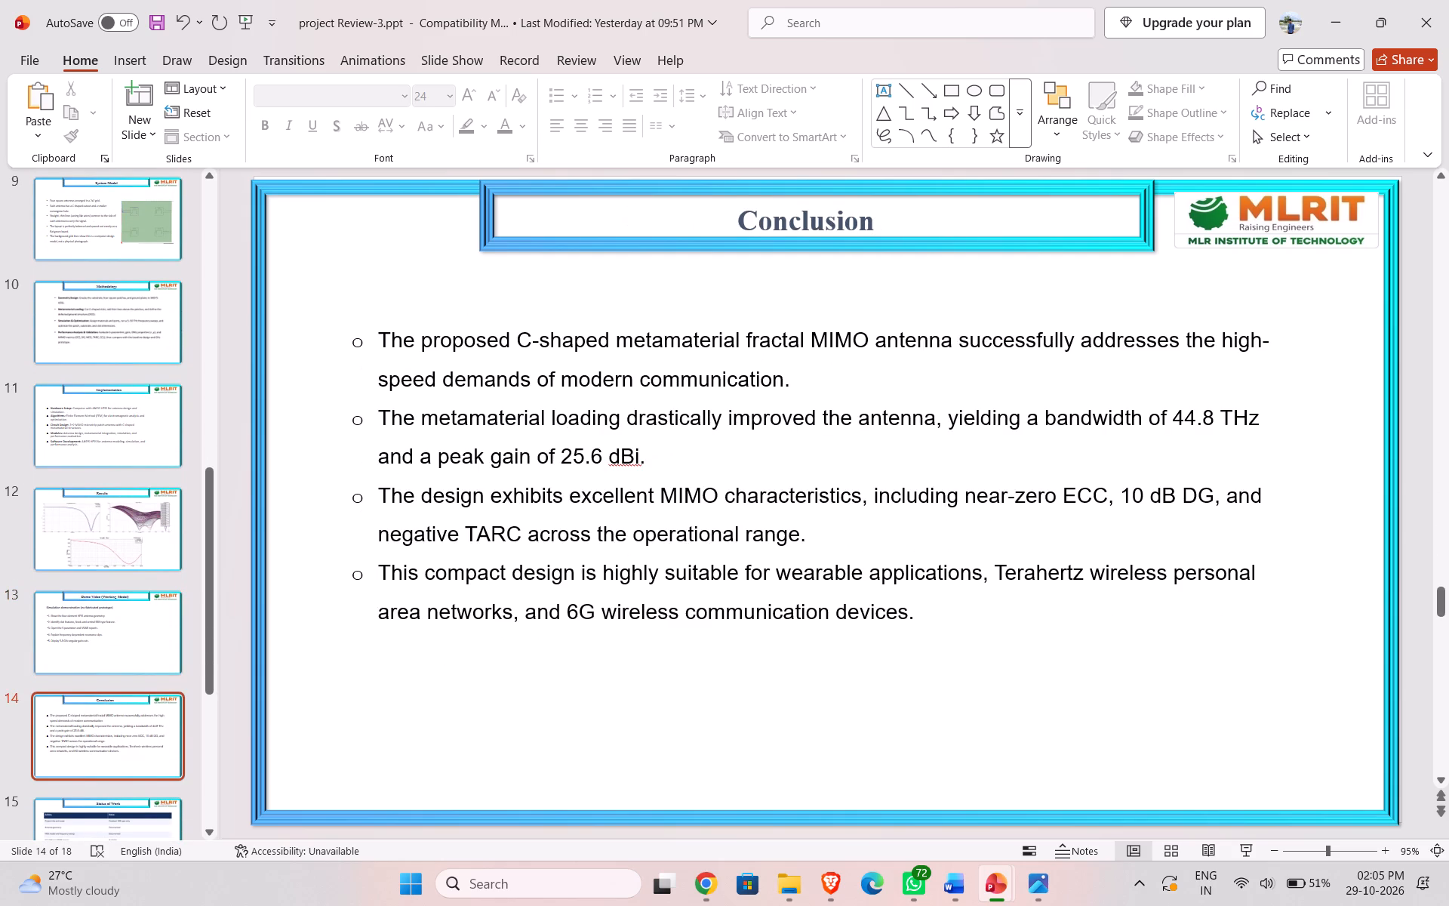
pyautogui.press('Down')
pyautogui.press('Down')
pyautogui.press('Down')
pyautogui.press('Down')
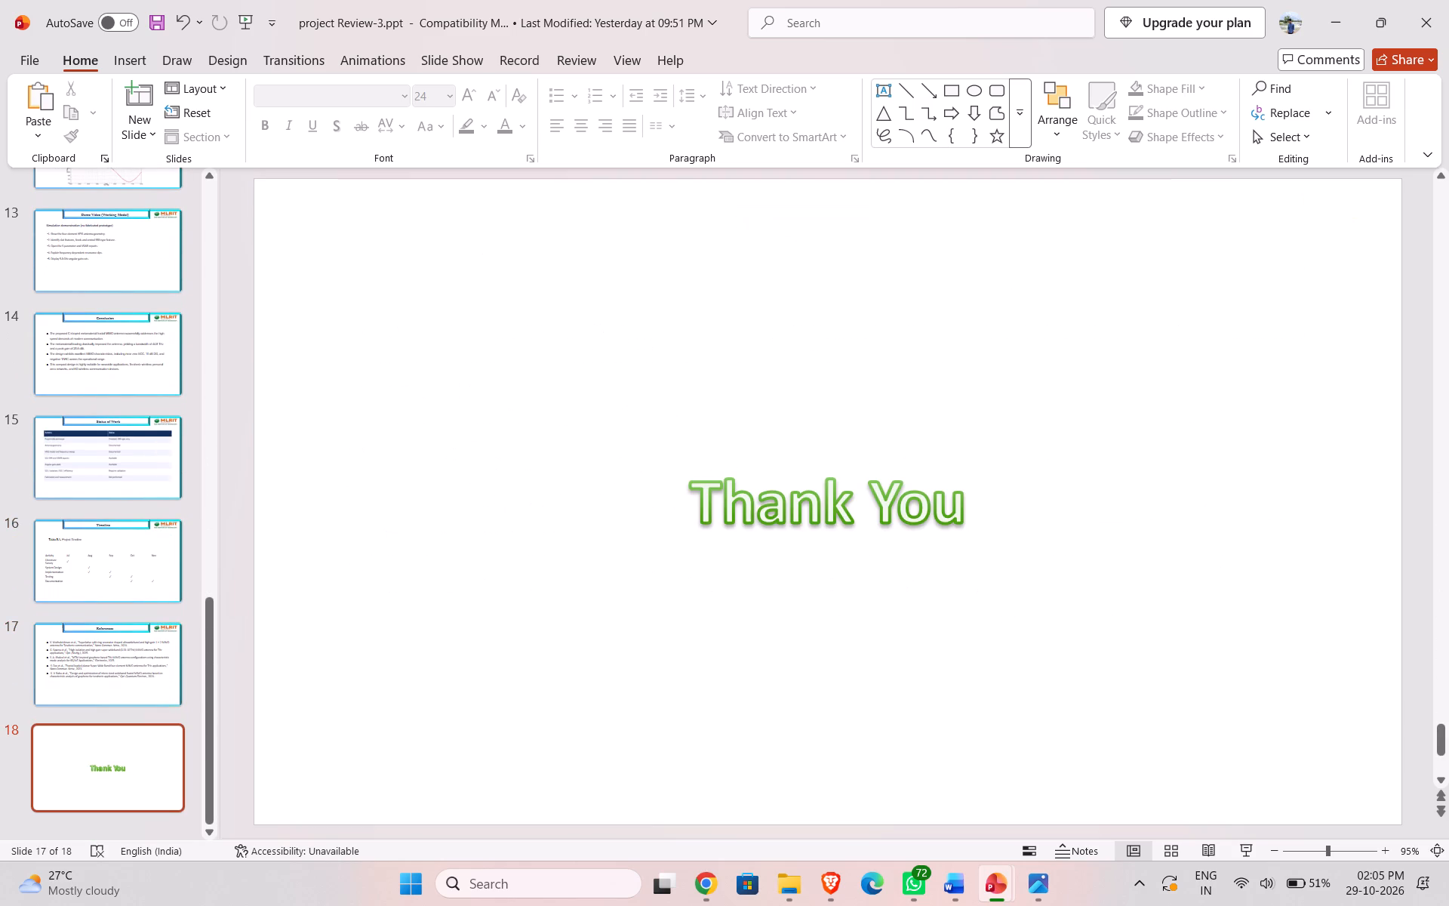
pyautogui.press('Down')
# Save a copy of the presentation as "B-22 review 3" in PowerPoint 97-2003 format in the 4th year major project MIMO folder.
pyautogui.click(37, 59)
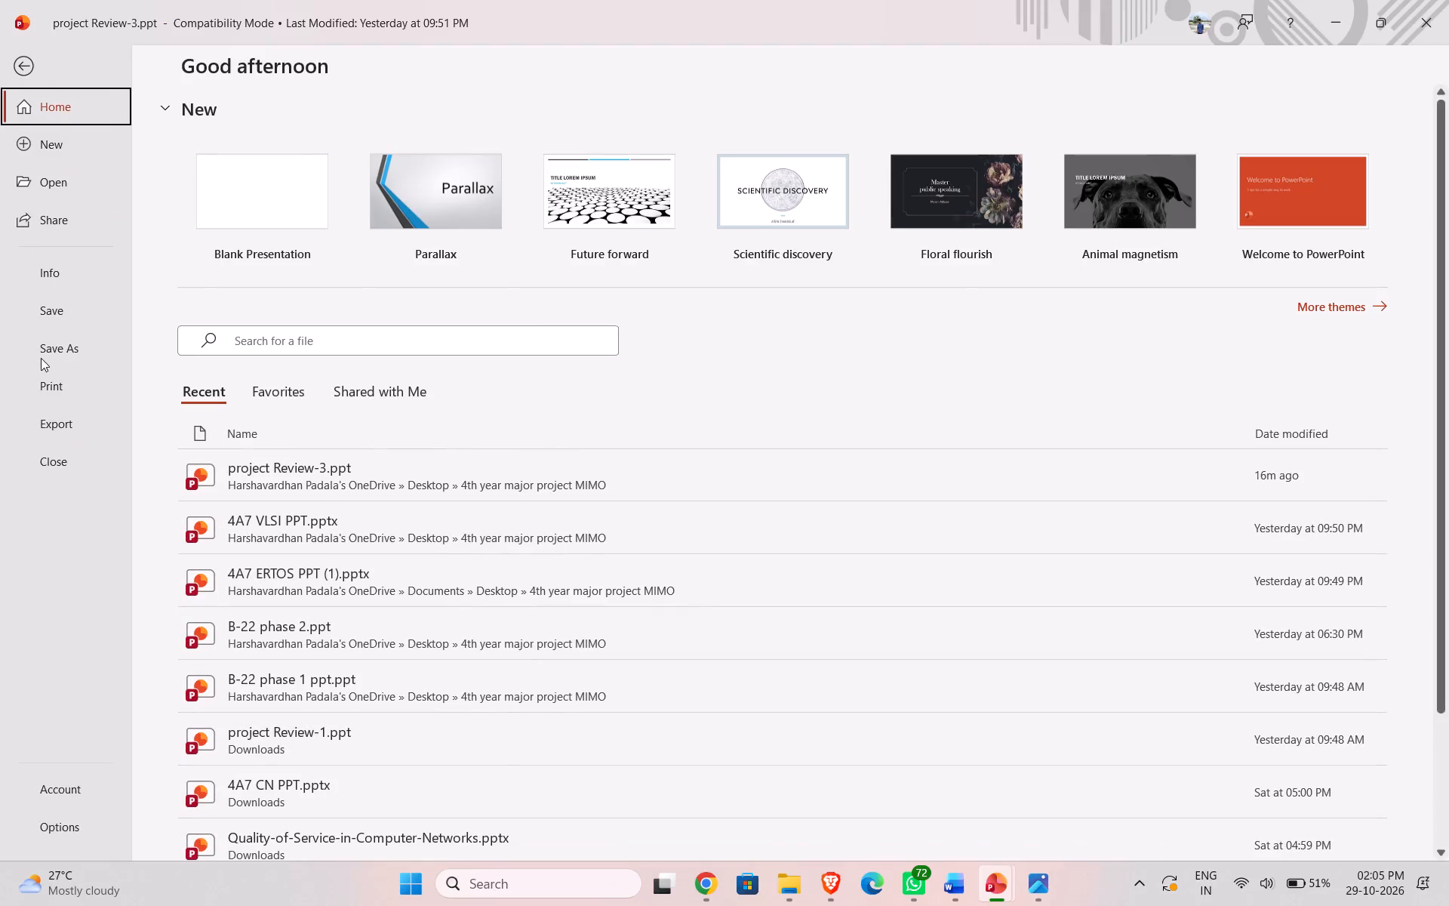
pyautogui.click(56, 350)
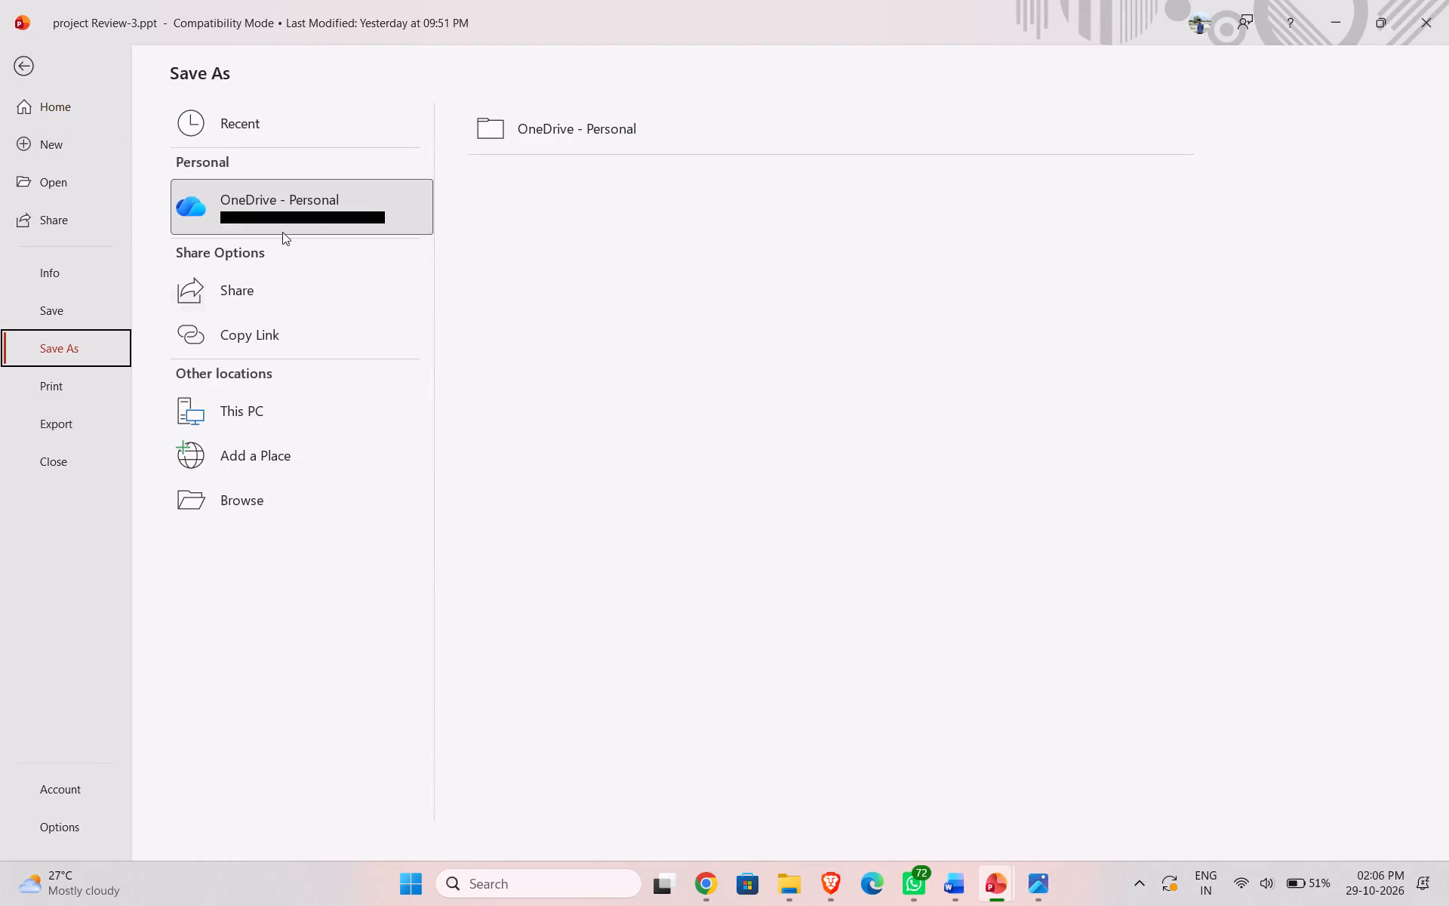
pyautogui.click(283, 491)
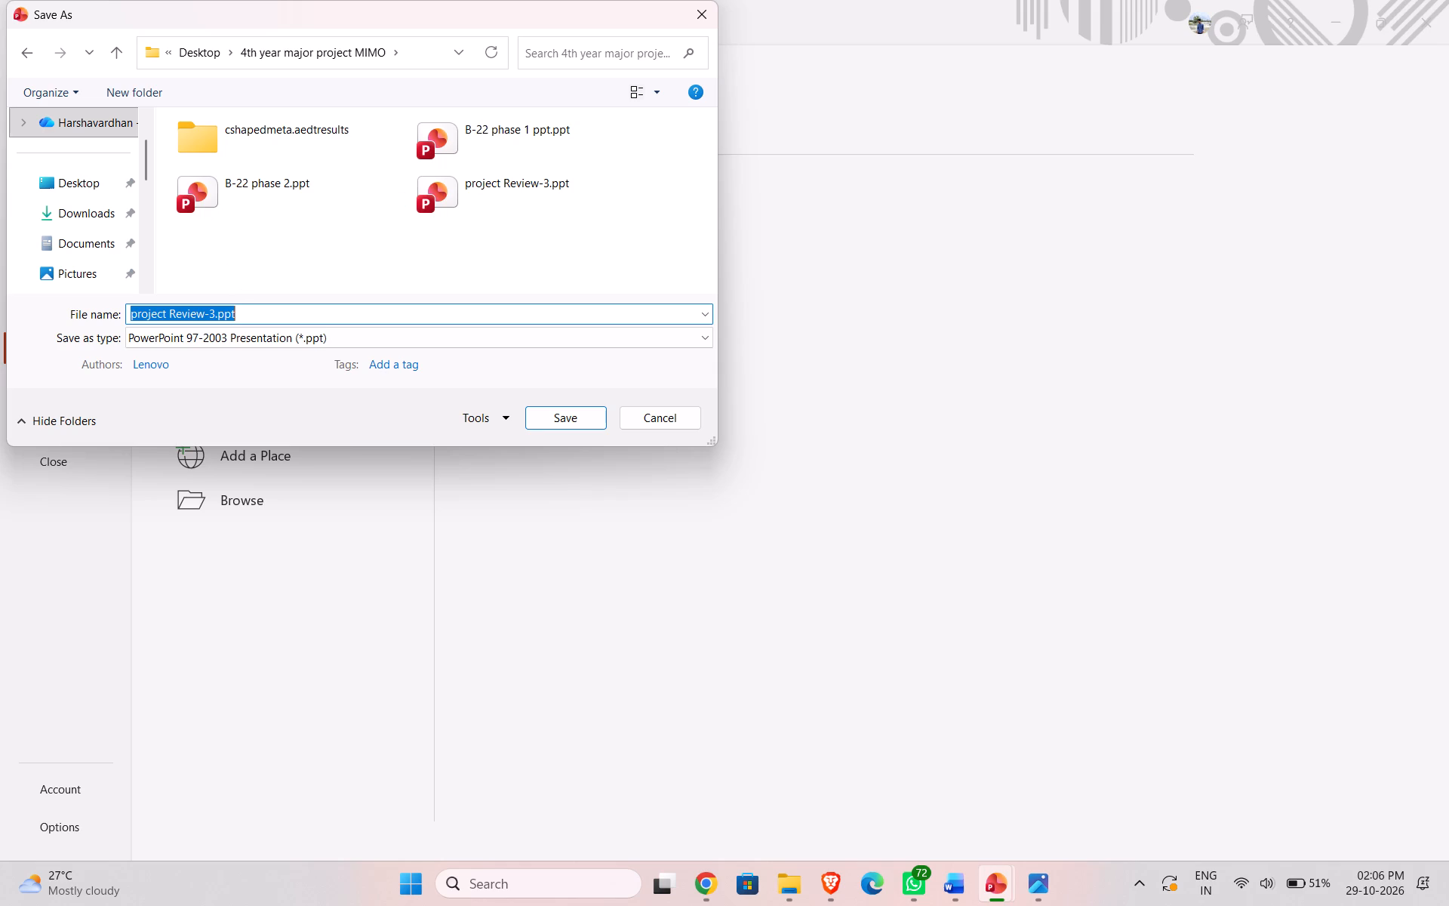
pyautogui.write('B-')
pyautogui.write('22')
pyautogui.press('space')
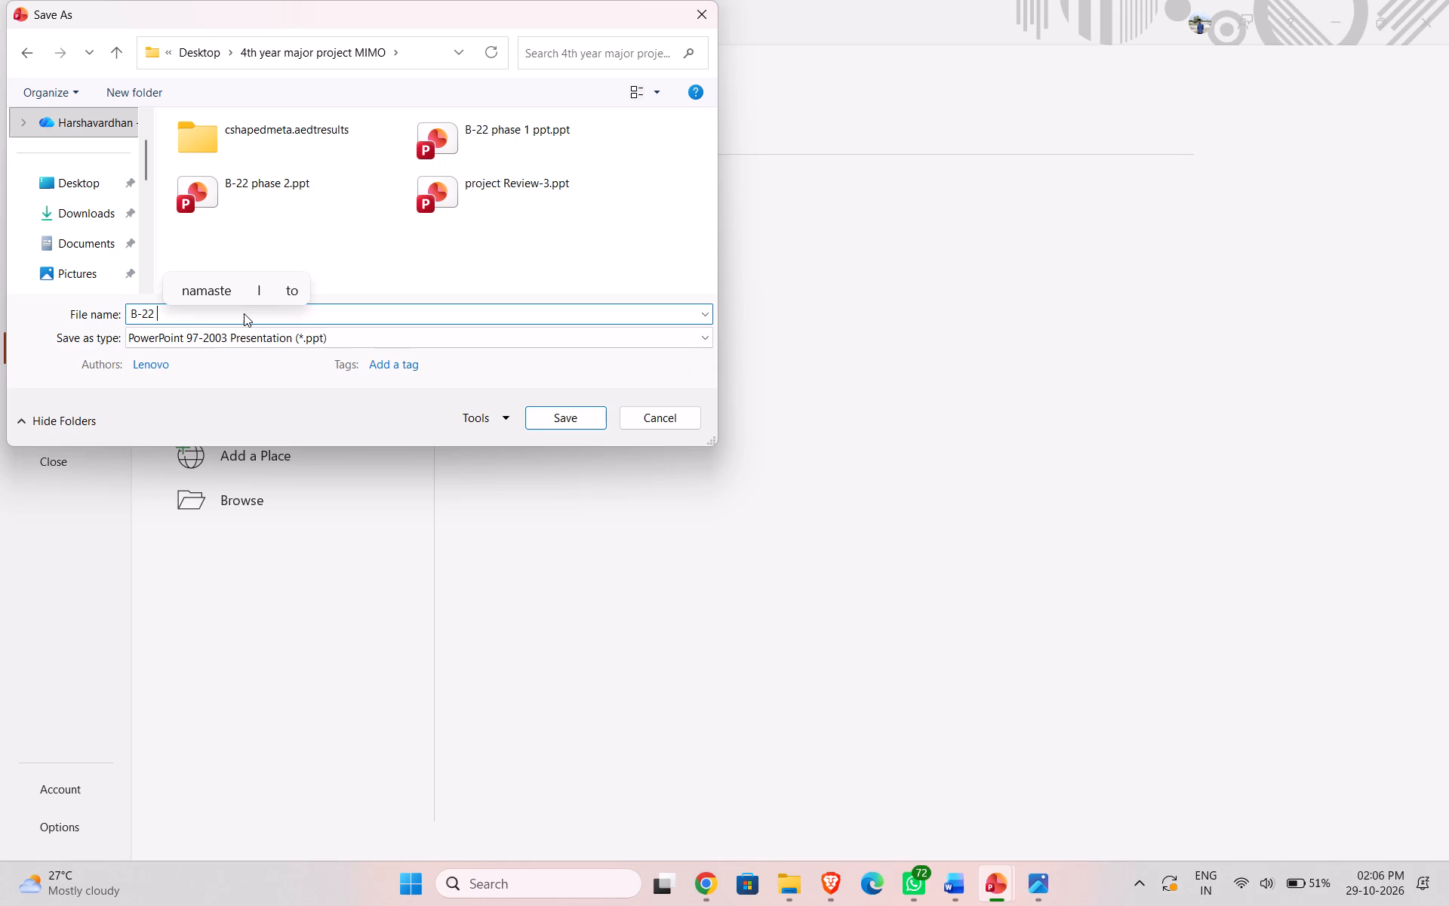
pyautogui.write('review')
pyautogui.press('space')
pyautogui.write('#')
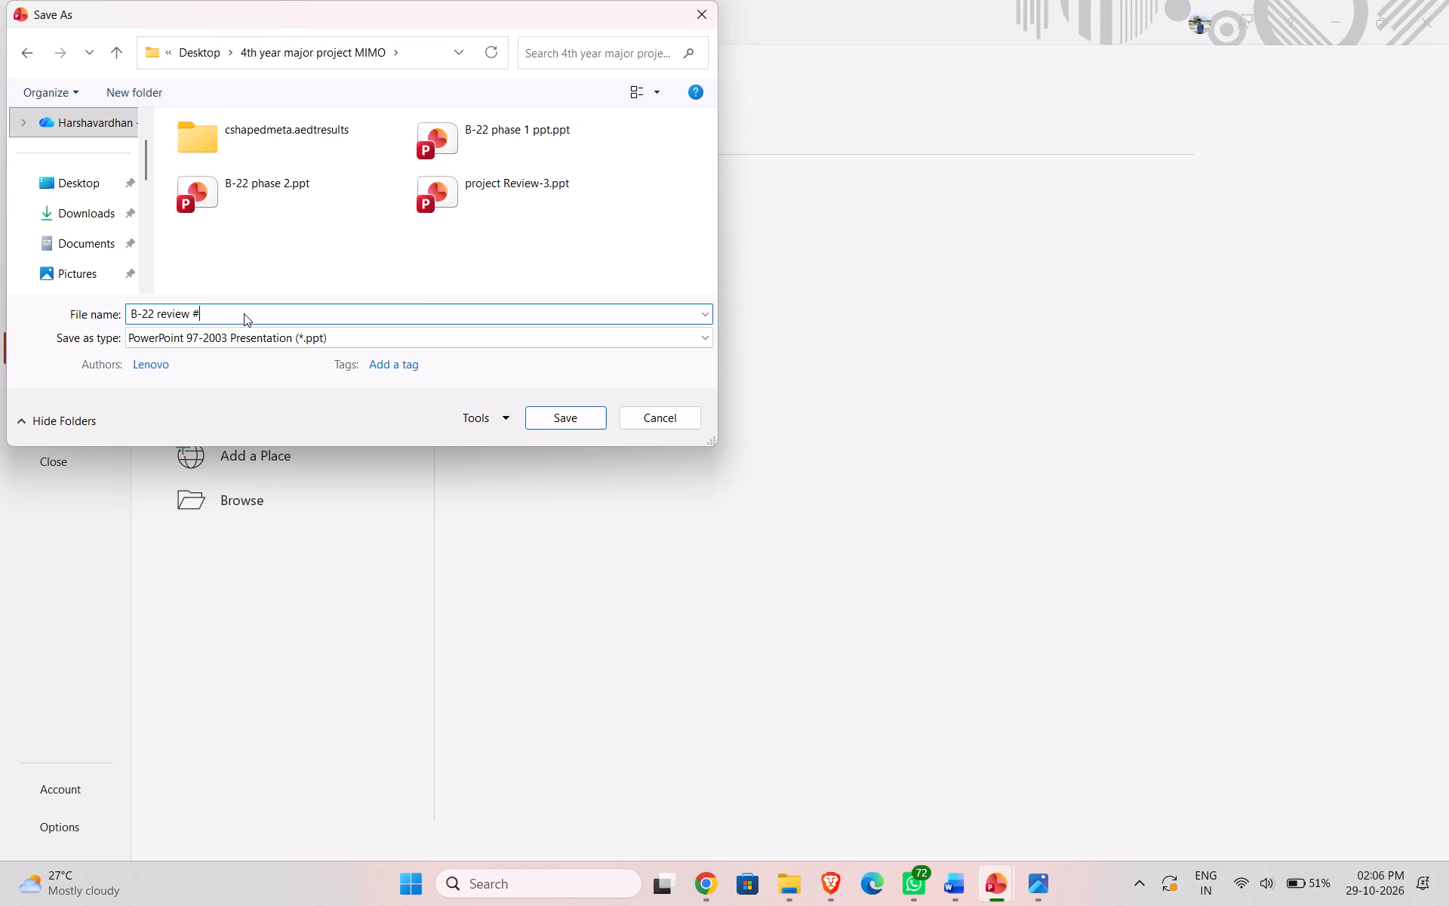
pyautogui.press('BackSpace')
pyautogui.press('3')
pyautogui.press('Return')
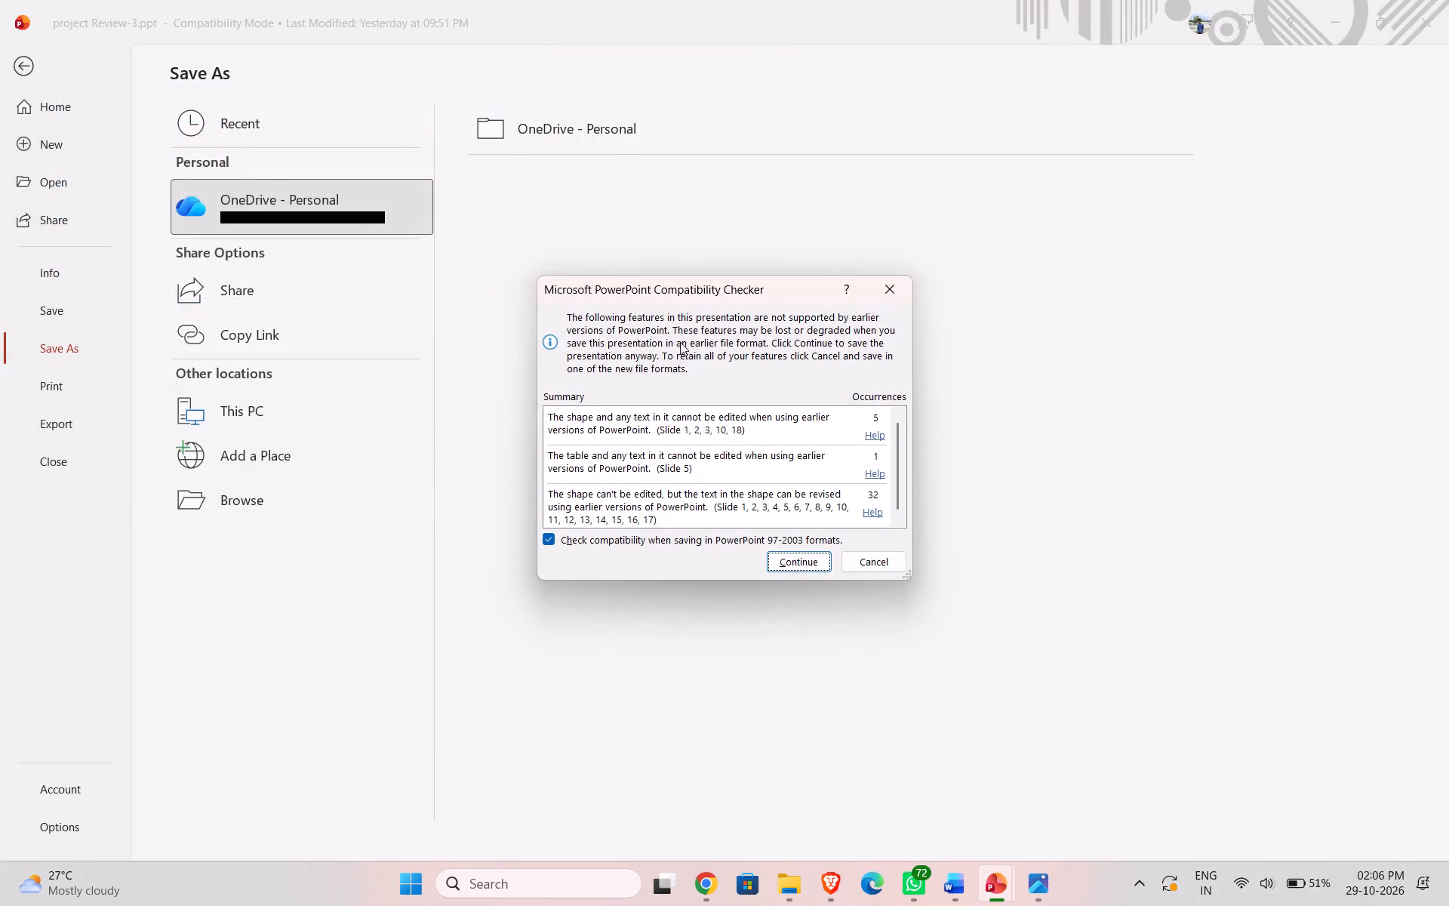
pyautogui.click(798, 564)
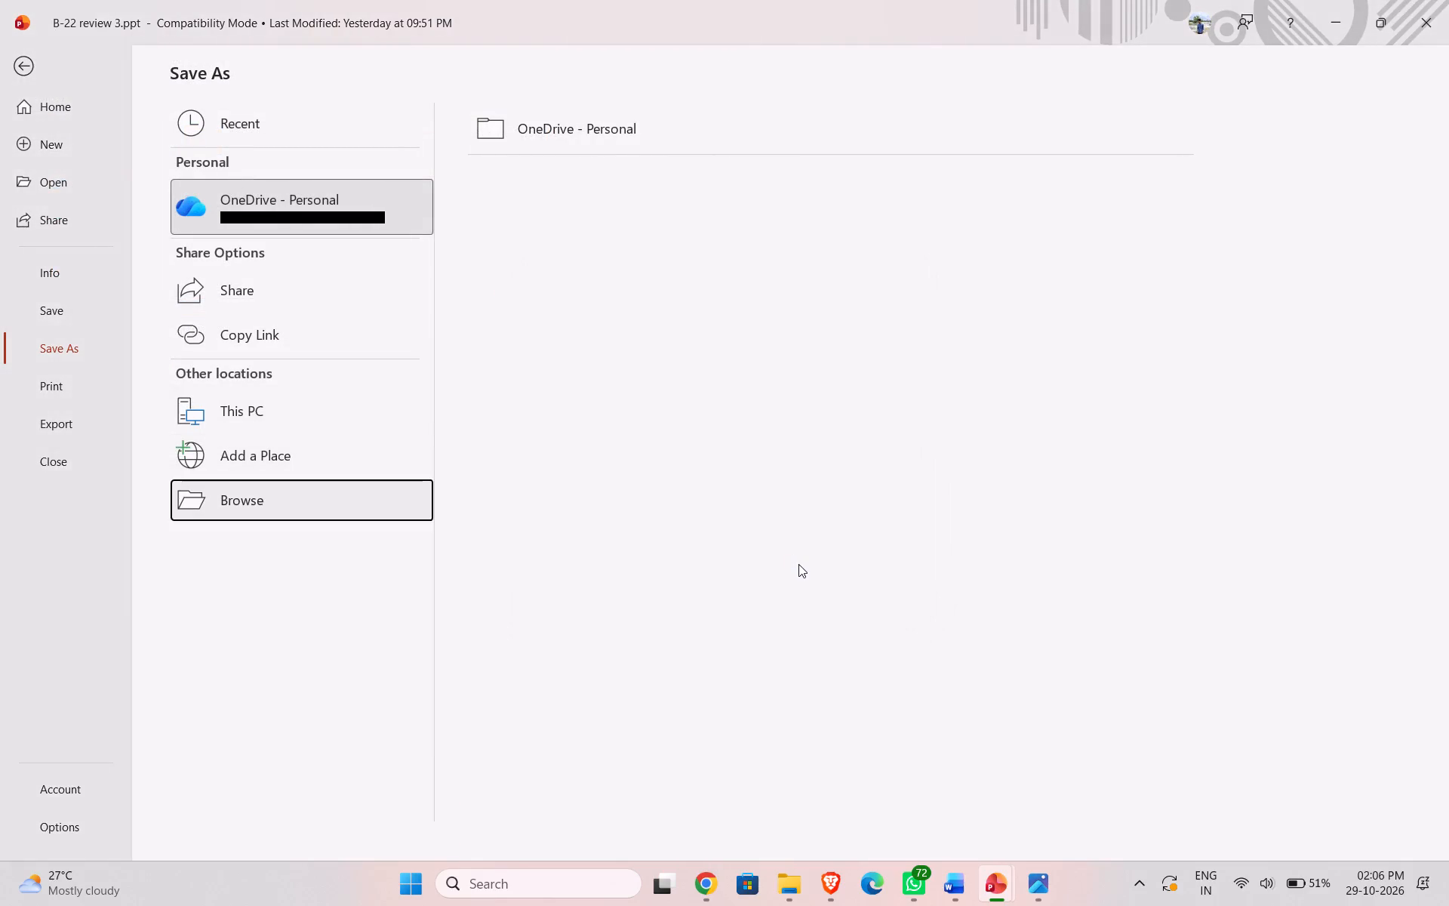
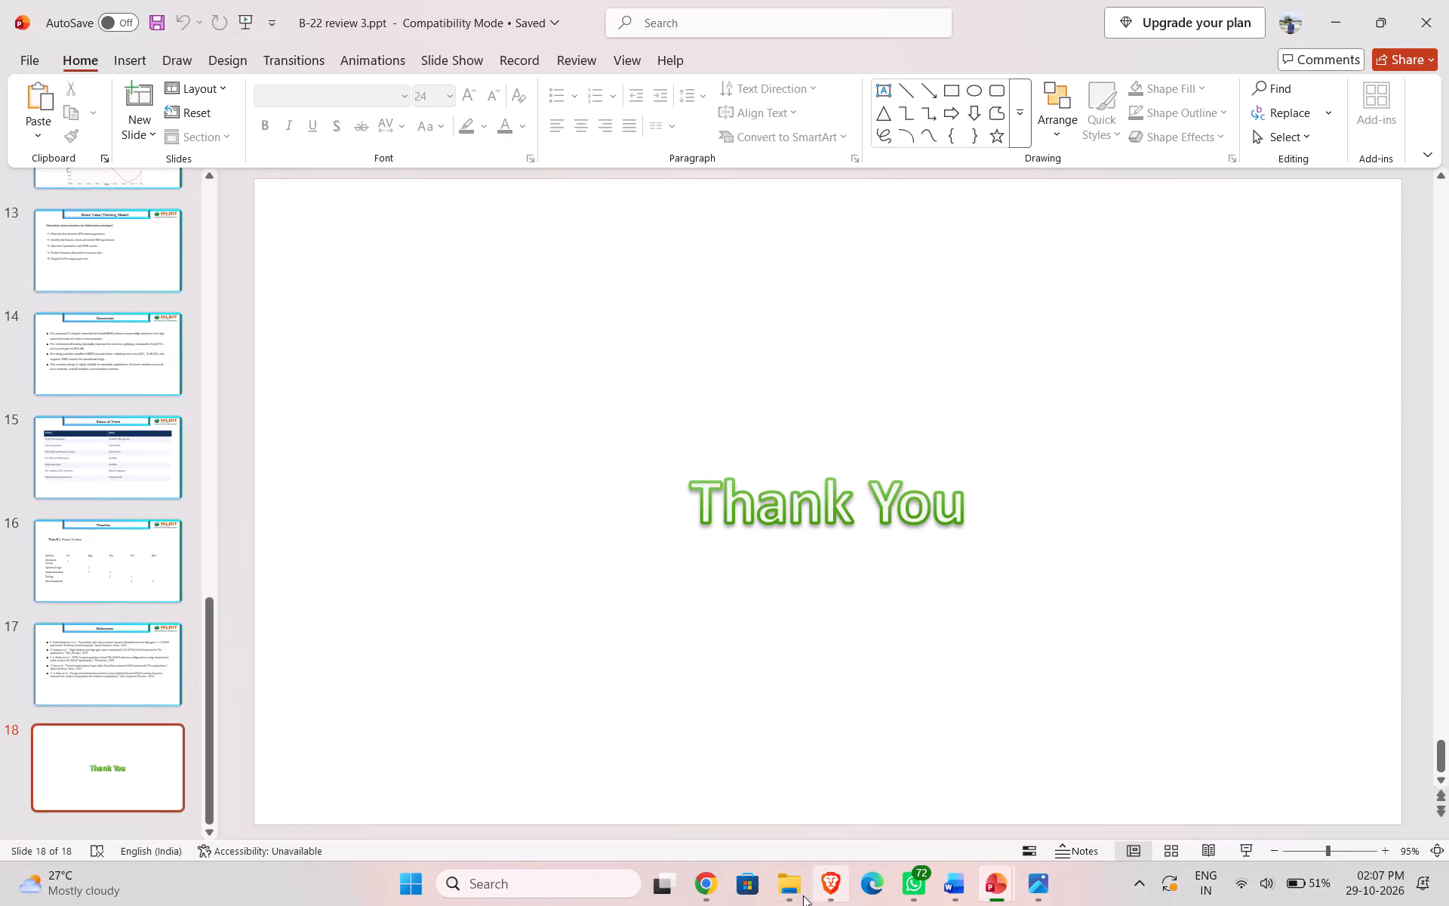
# Switch to File Explorer and copy the B-22 review 3.ppt file from the 4th year major project MIMO folder.
pyautogui.click(788, 901)
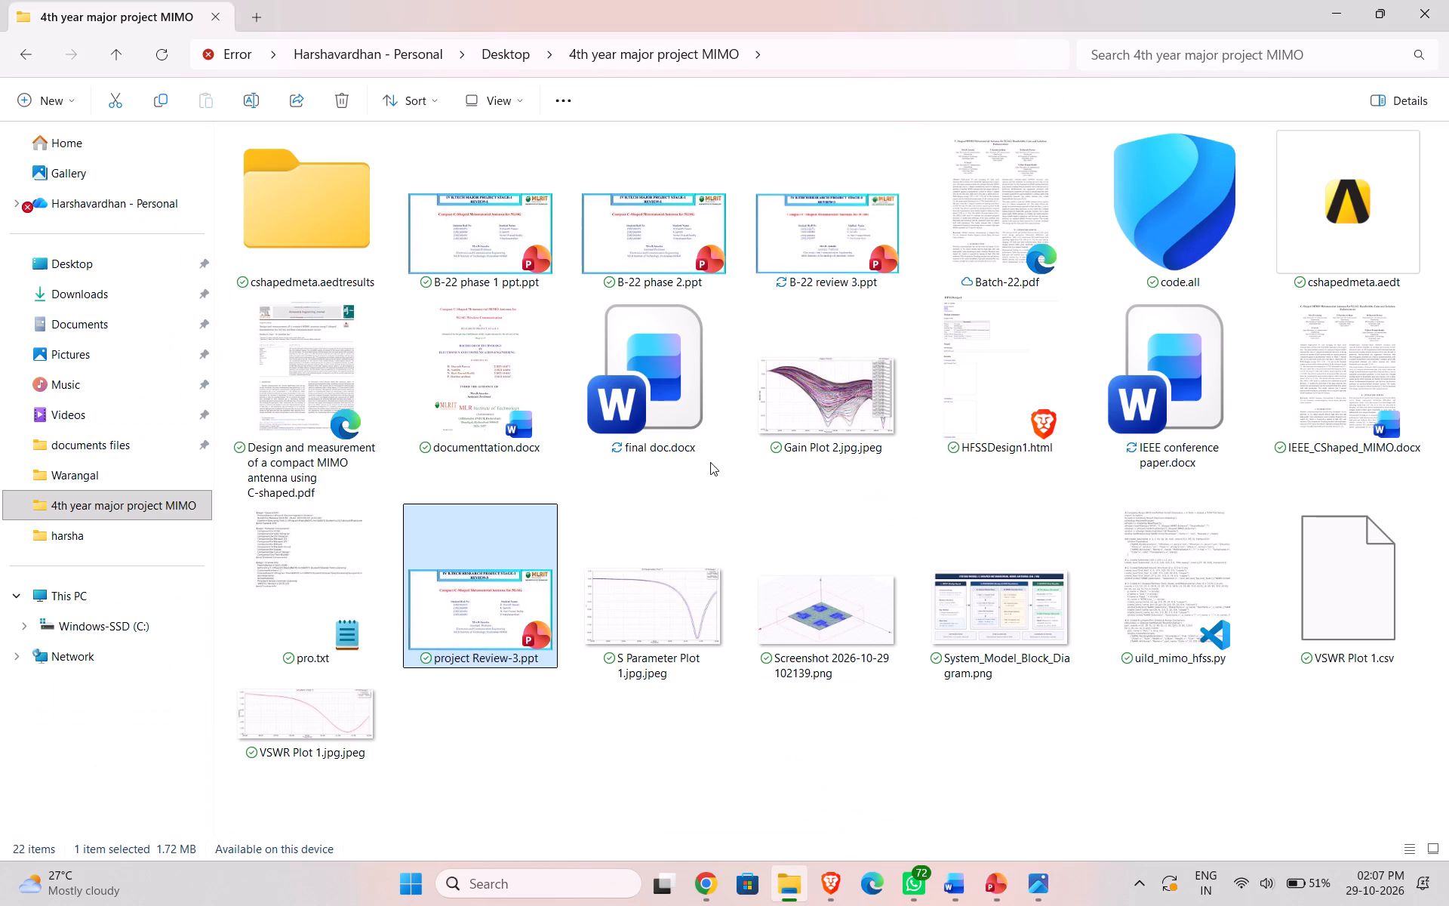
pyautogui.click(826, 259)
pyautogui.hotkey('ctrl', 'c')
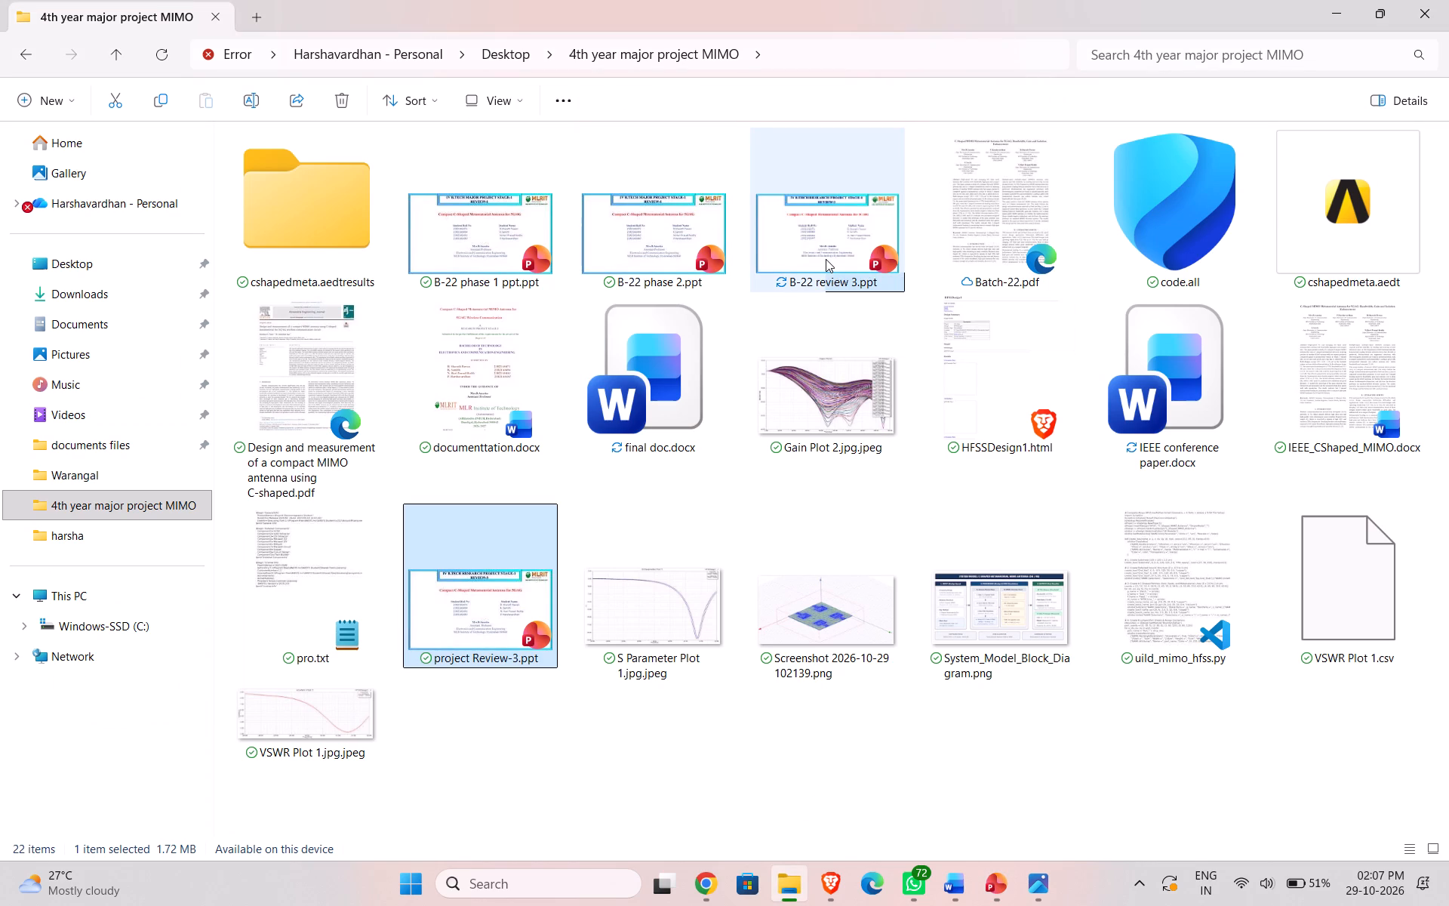
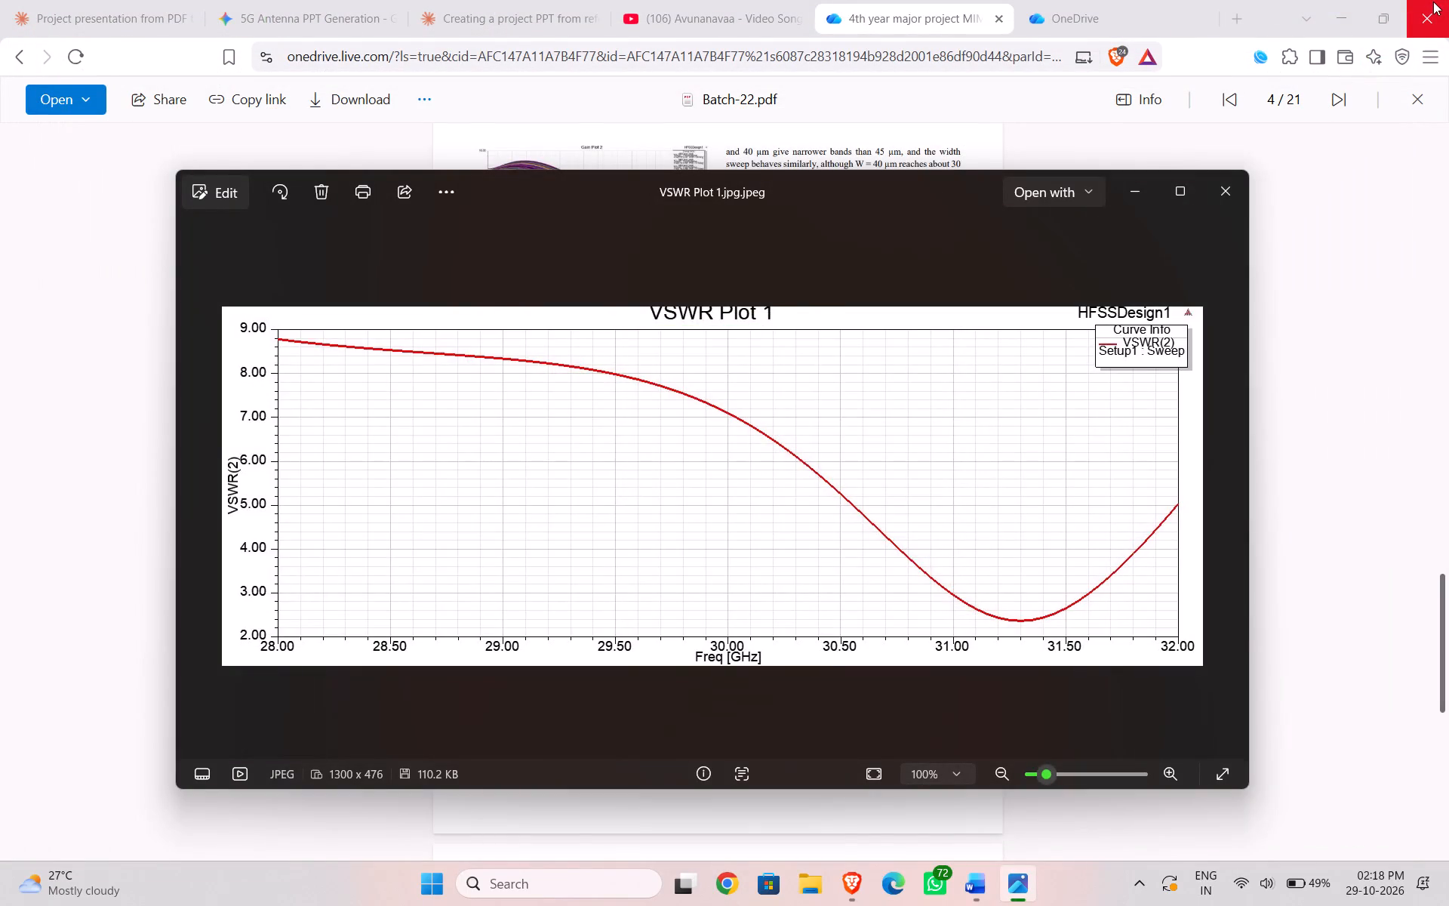
# Close the Brave browser, the IEEE conference paper.docx document and the VSWR Plot 1 image to clear the desktop.
pyautogui.click(1433, 2)
pyautogui.click(1433, 2)
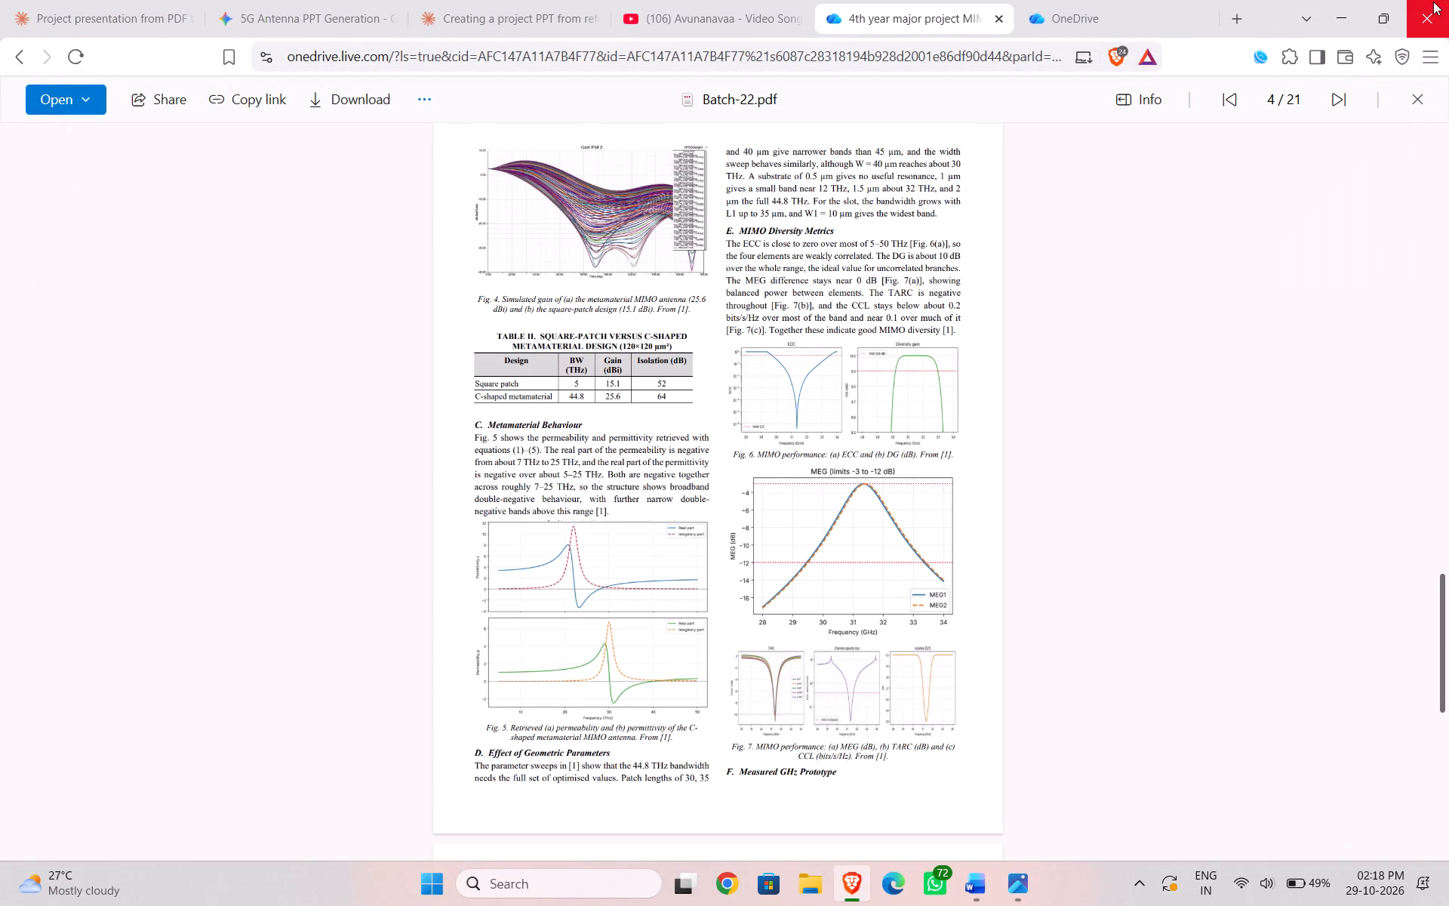
pyautogui.click(1000, 19)
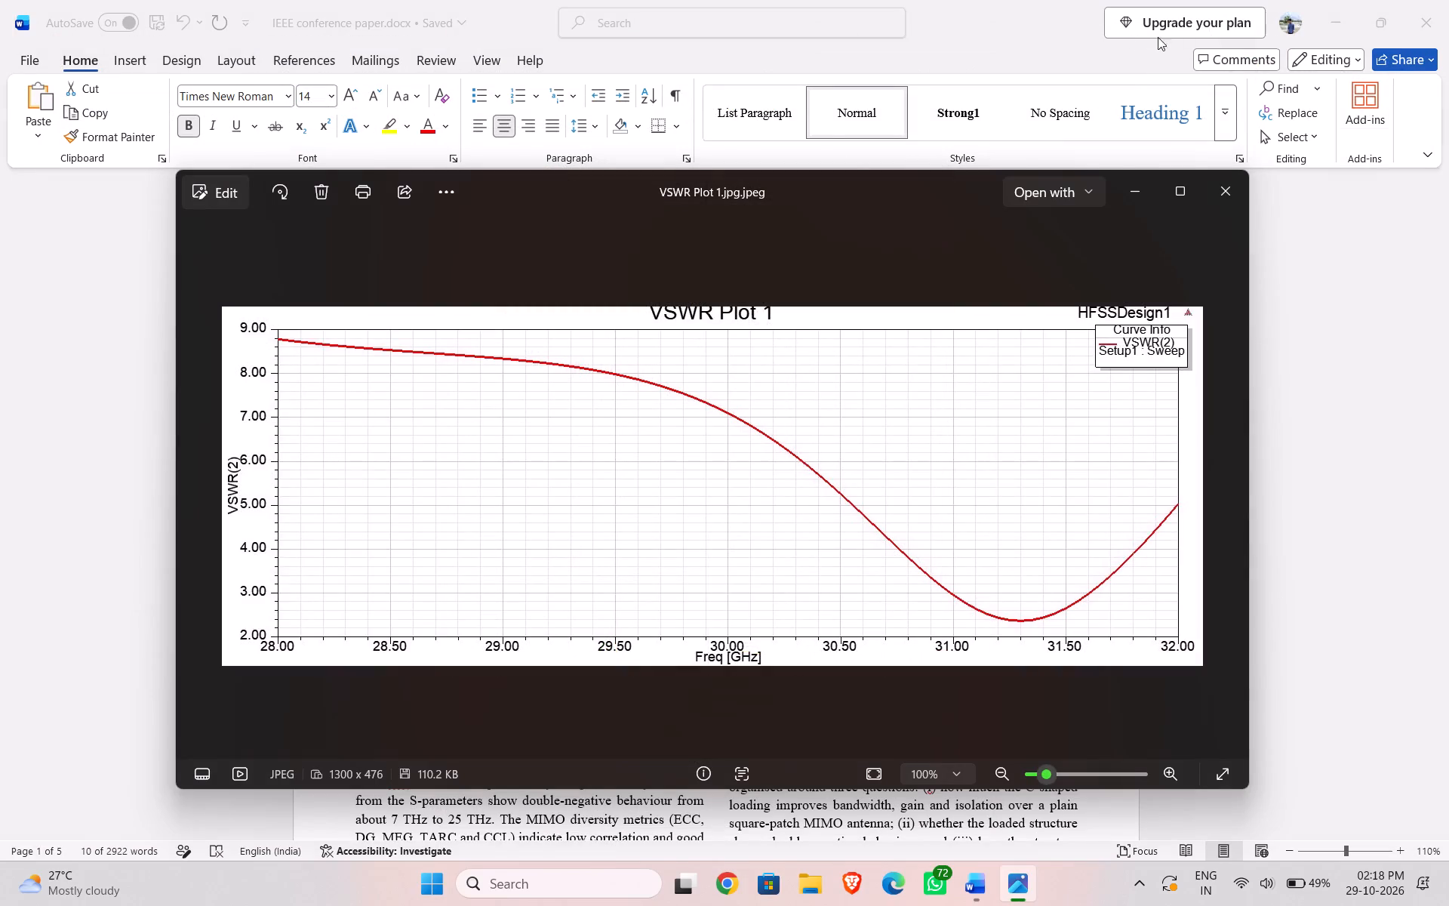
pyautogui.click(1426, 31)
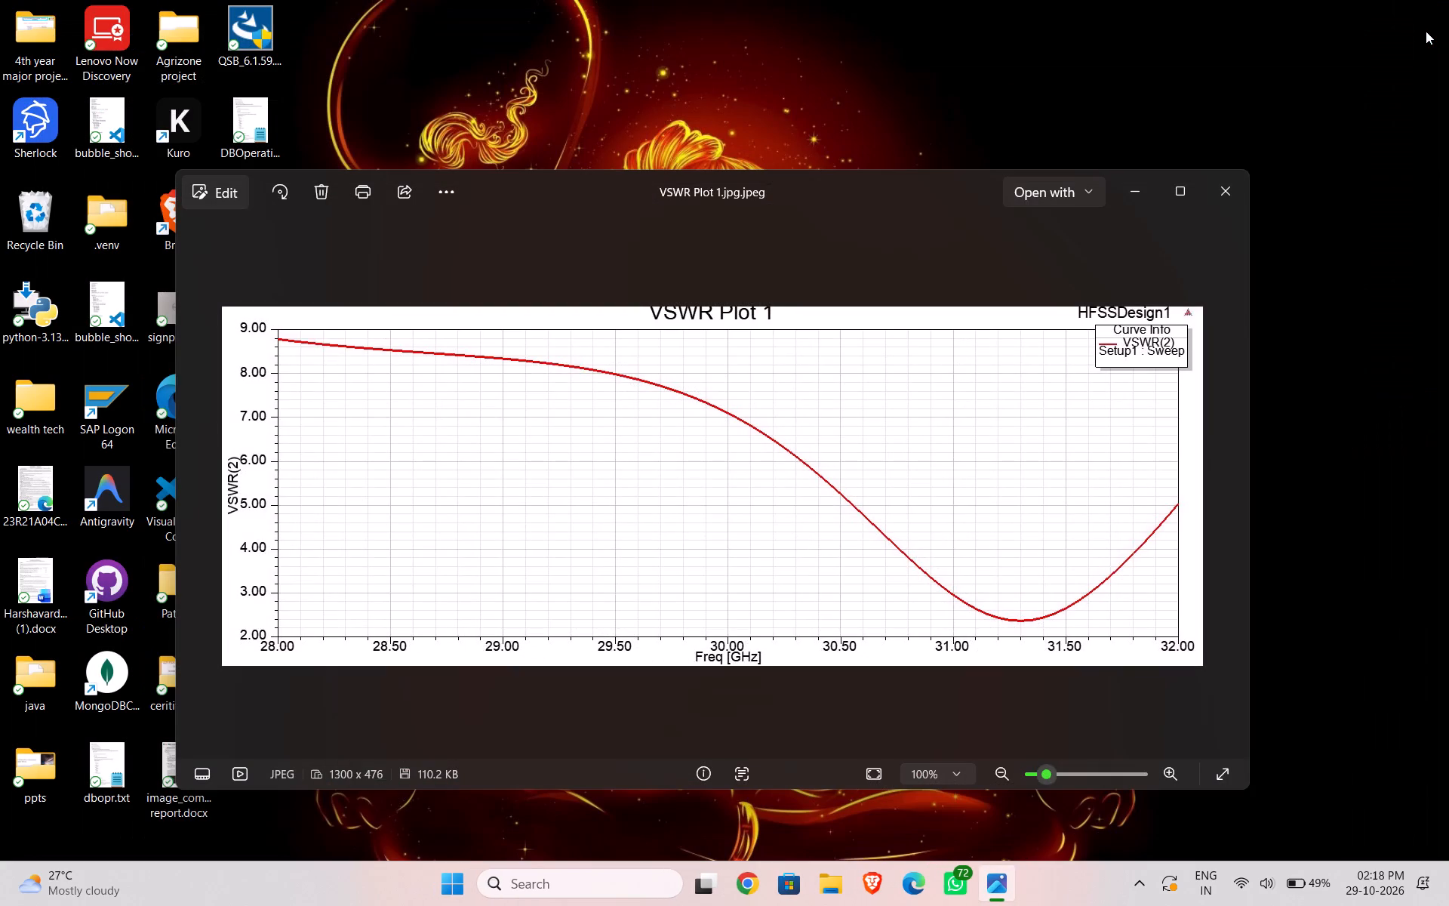
pyautogui.click(1222, 182)
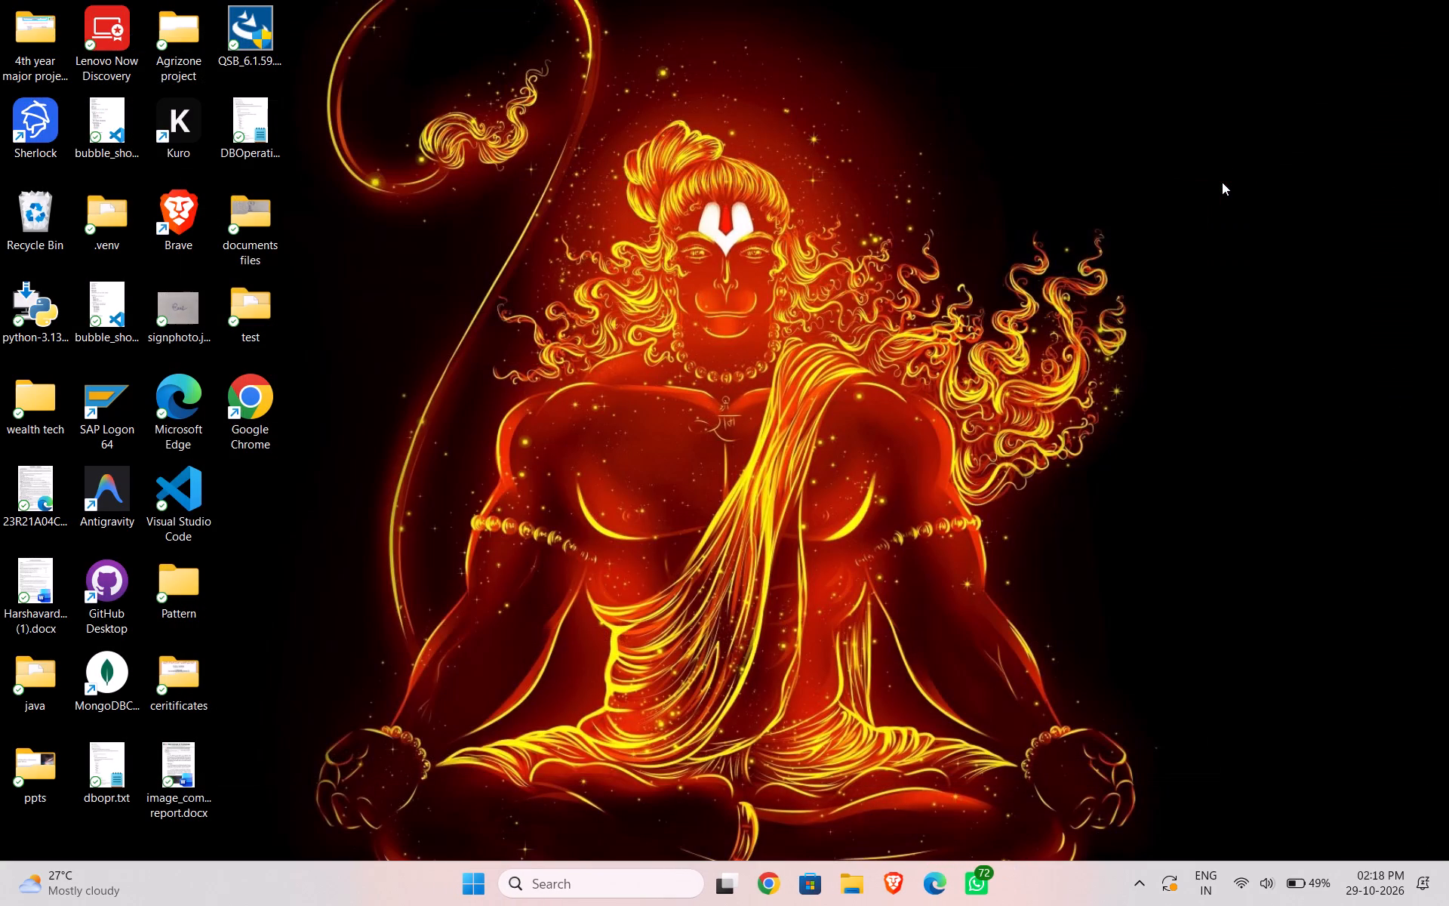
# Shut down the computer.
pyautogui.press('super+x')
pyautogui.write('uu')
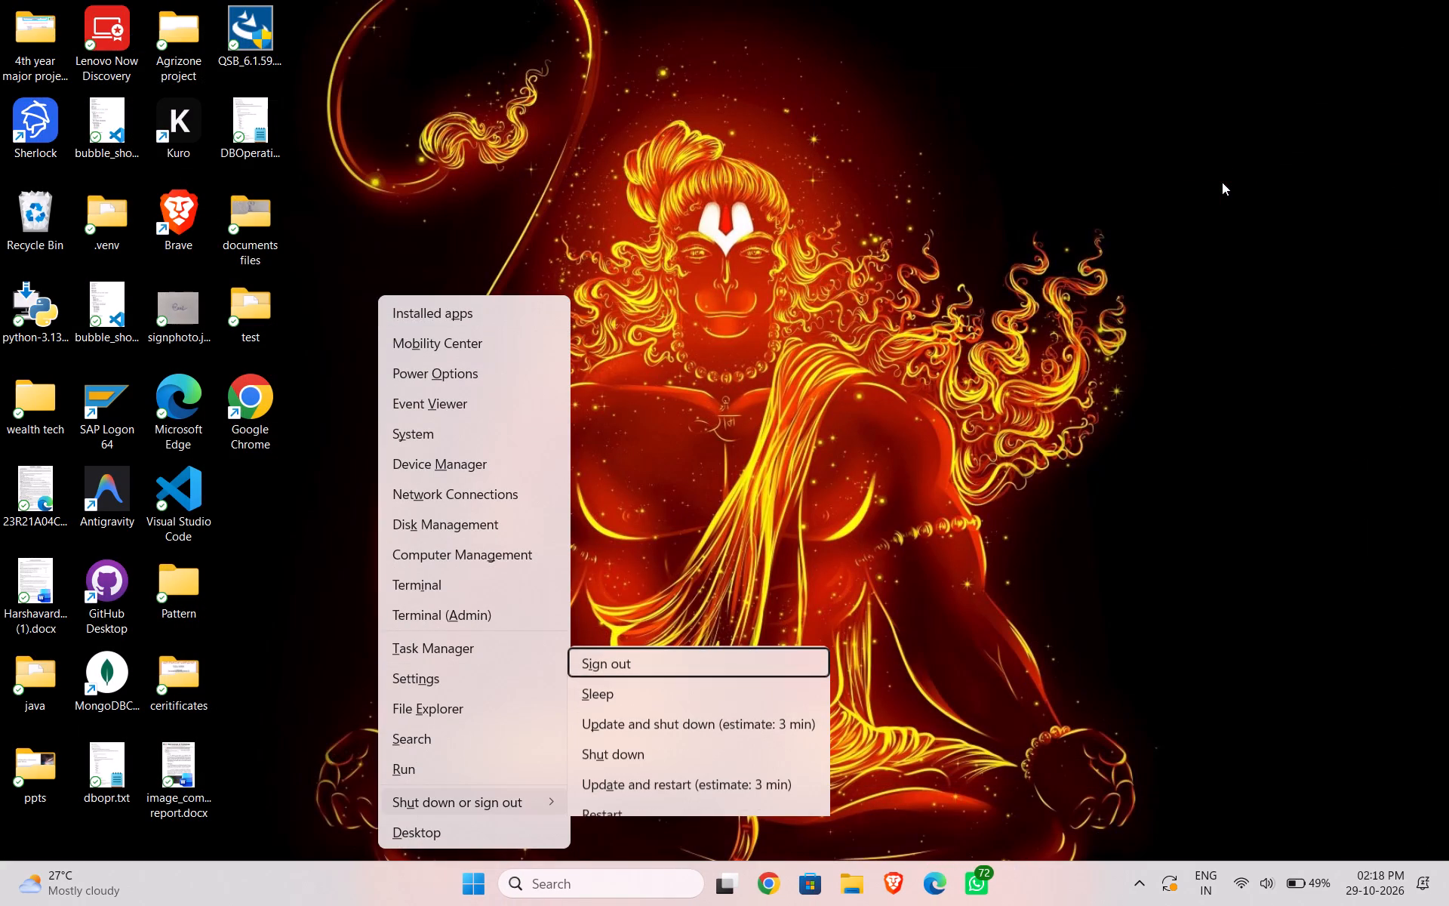